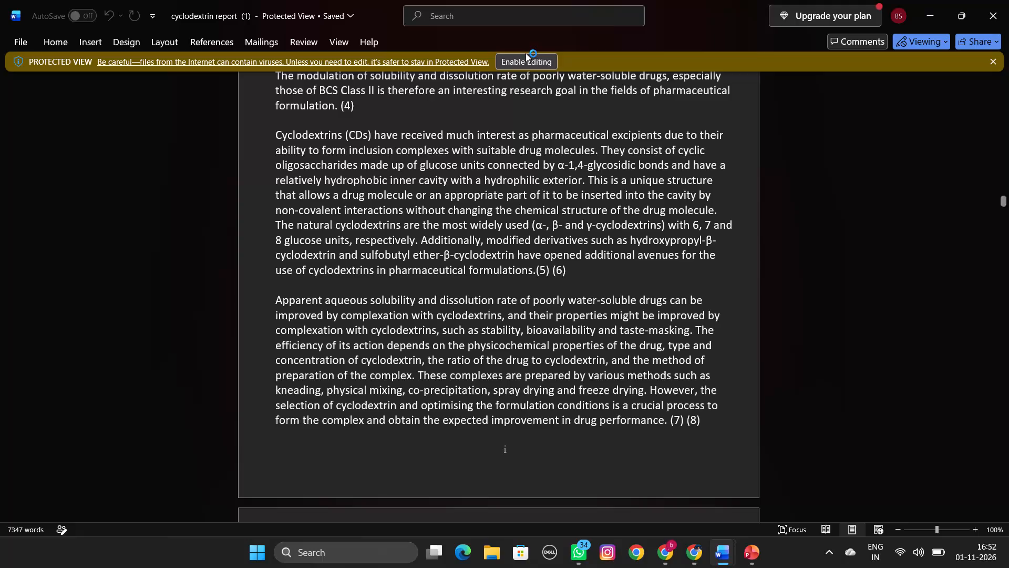
Enable editing of the cyclodextrin report that is open in Protected View.
{"action": "left_click", "coordinate": [524, 57]}
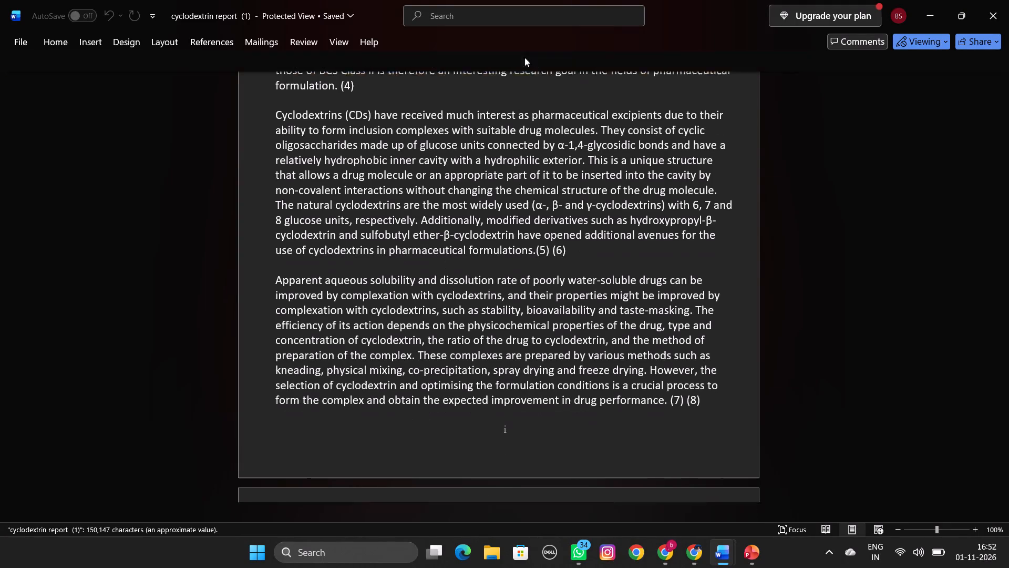
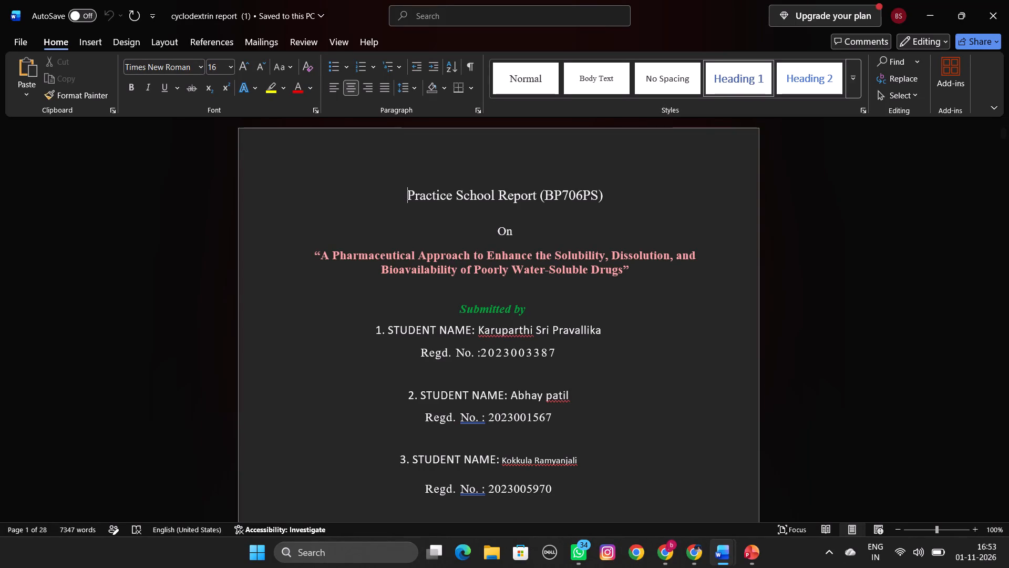
Look through the report's opening pages, from the title page past the table of contents to the lists of tables and figures.
{"action": "scroll", "coordinate": [720, 452], "scroll_direction": "down", "scroll_amount": 1}
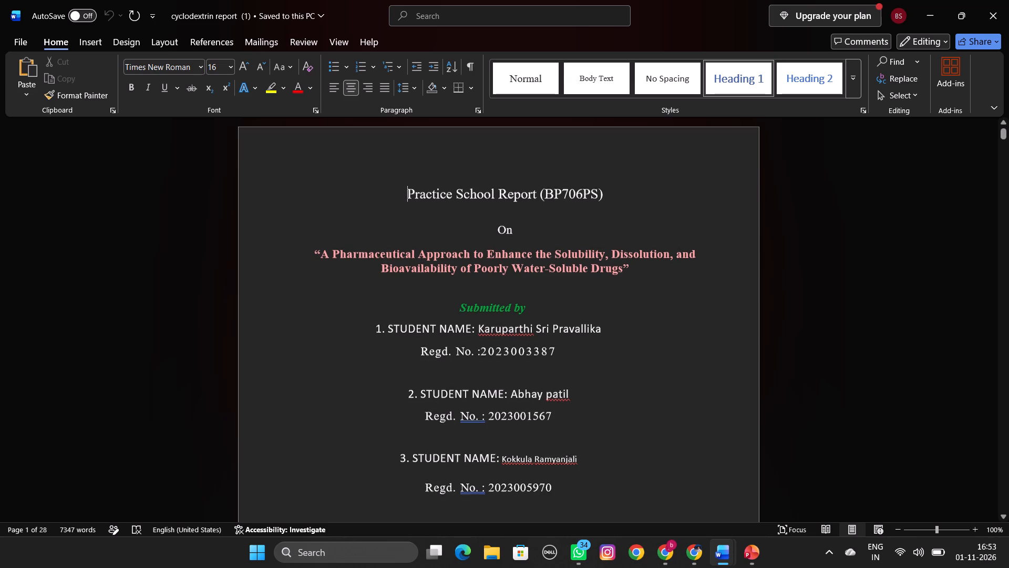
{"action": "scroll", "coordinate": [720, 452], "scroll_direction": "down", "scroll_amount": 6}
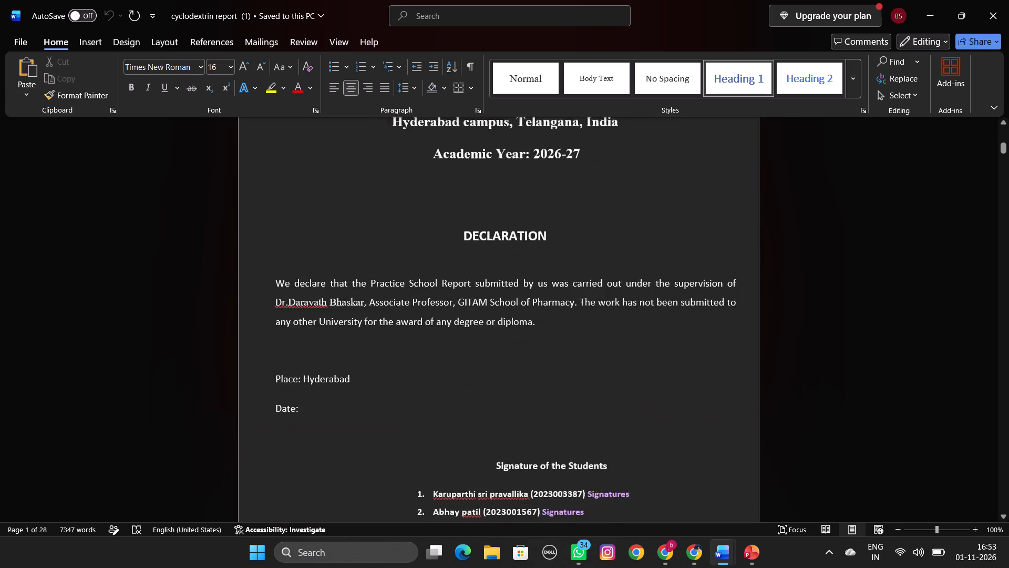
{"action": "scroll", "coordinate": [720, 452], "scroll_direction": "down", "scroll_amount": 4}
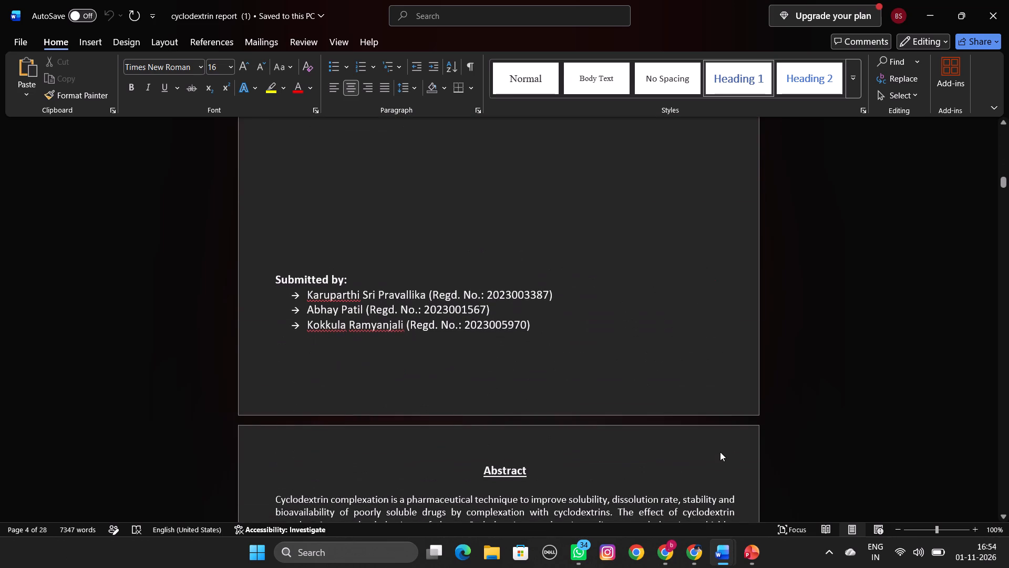
{"action": "scroll", "coordinate": [720, 452], "scroll_direction": "down", "scroll_amount": 6}
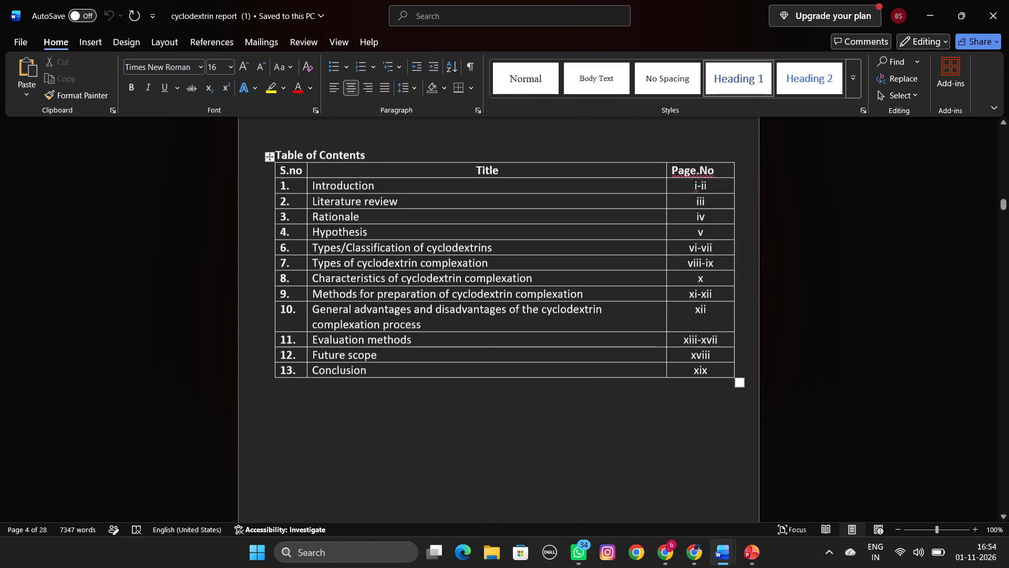
{"action": "scroll", "coordinate": [720, 452], "scroll_direction": "up", "scroll_amount": 3}
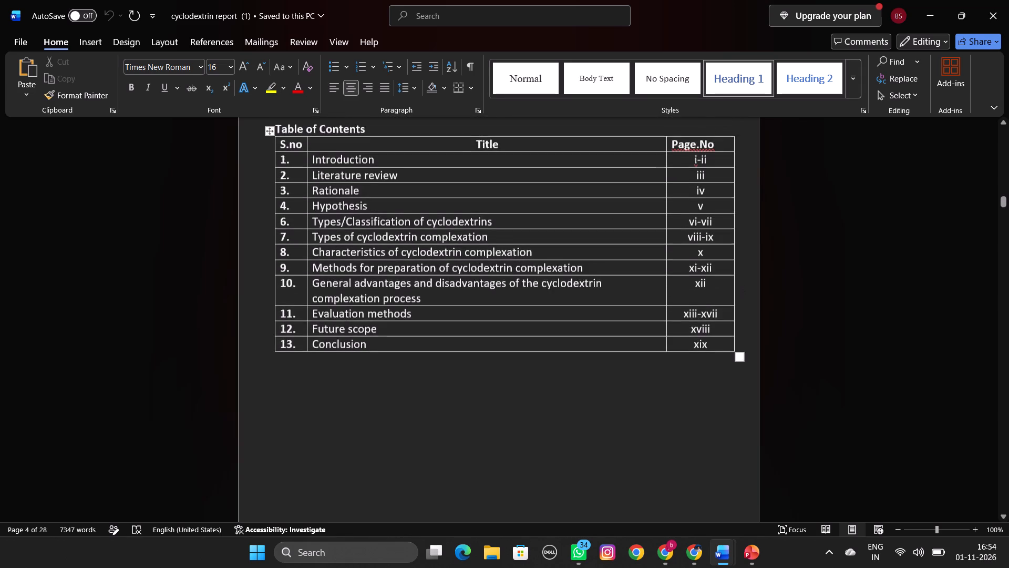
{"action": "scroll", "coordinate": [720, 452], "scroll_direction": "up", "scroll_amount": 1}
{"action": "scroll", "coordinate": [720, 452], "scroll_direction": "down", "scroll_amount": 2}
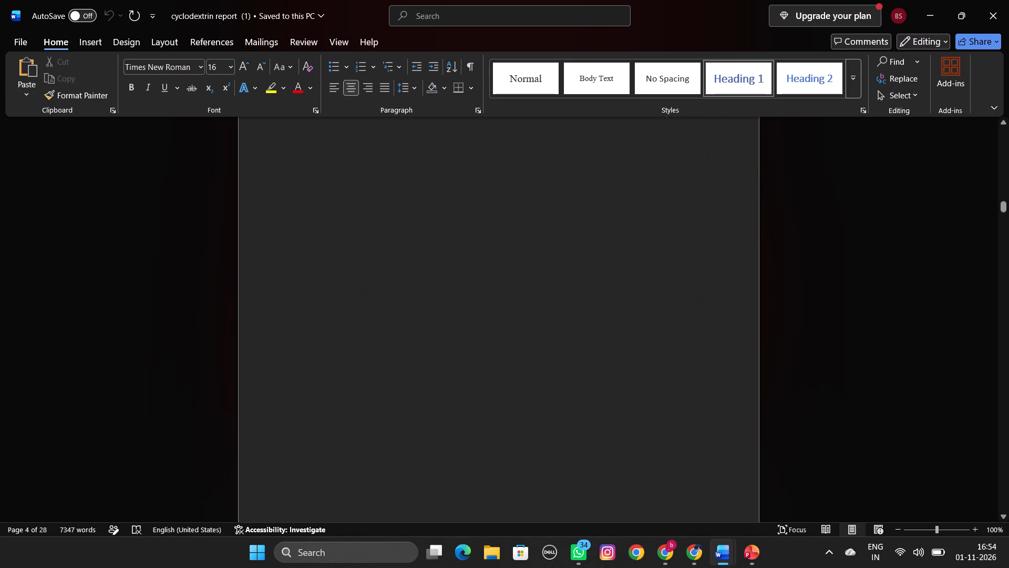
{"action": "scroll", "coordinate": [720, 452], "scroll_direction": "down", "scroll_amount": 3}
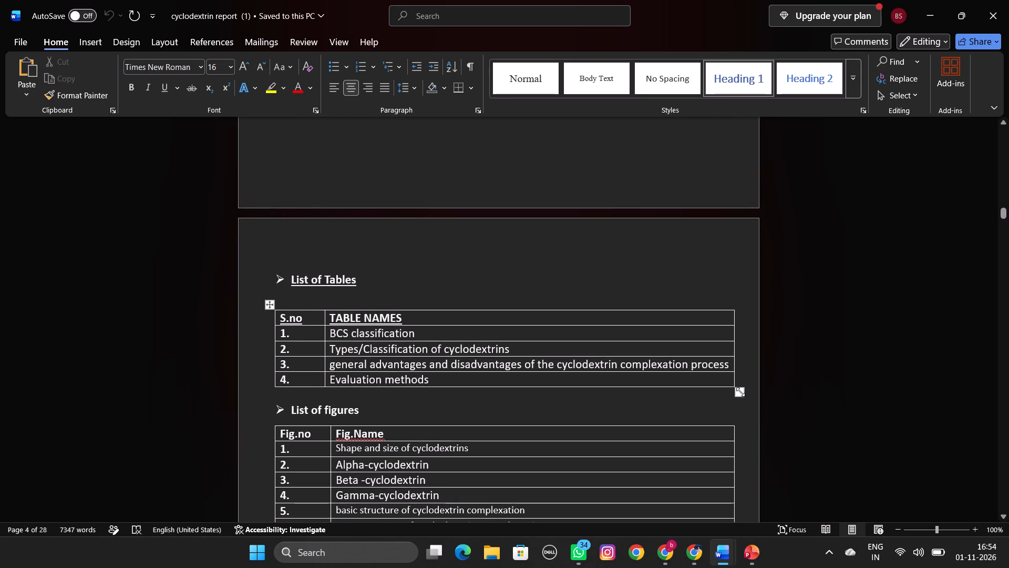
Resize the table under List of Tables, making its rows slightly taller and keeping its width close to the List of figures table.
{"action": "left_click_drag", "start_coordinate": [743, 392], "coordinate": [751, 389]}
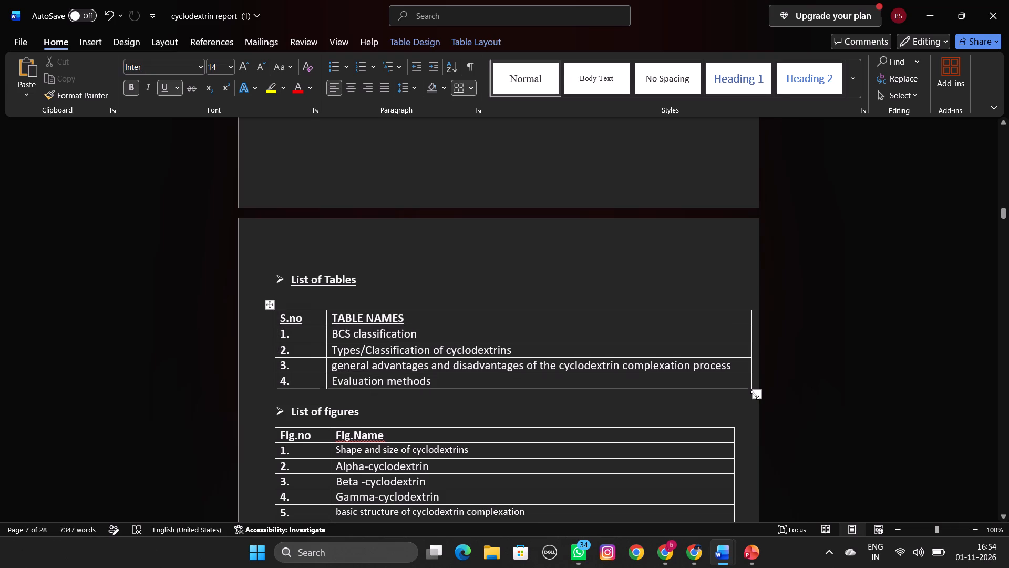
{"action": "left_click_drag", "start_coordinate": [756, 398], "coordinate": [739, 399]}
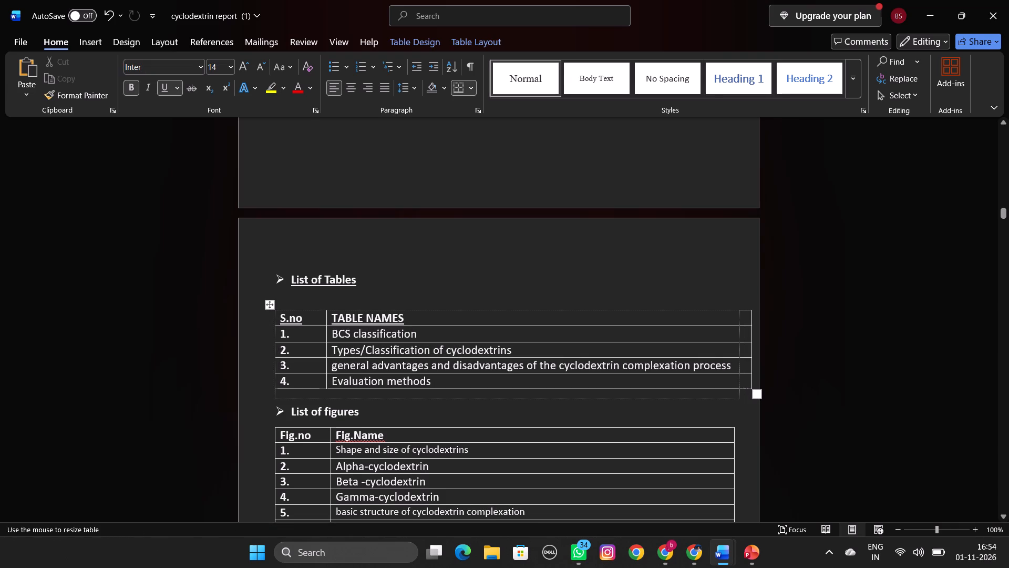
{"action": "left_click_drag", "start_coordinate": [739, 399], "coordinate": [736, 399]}
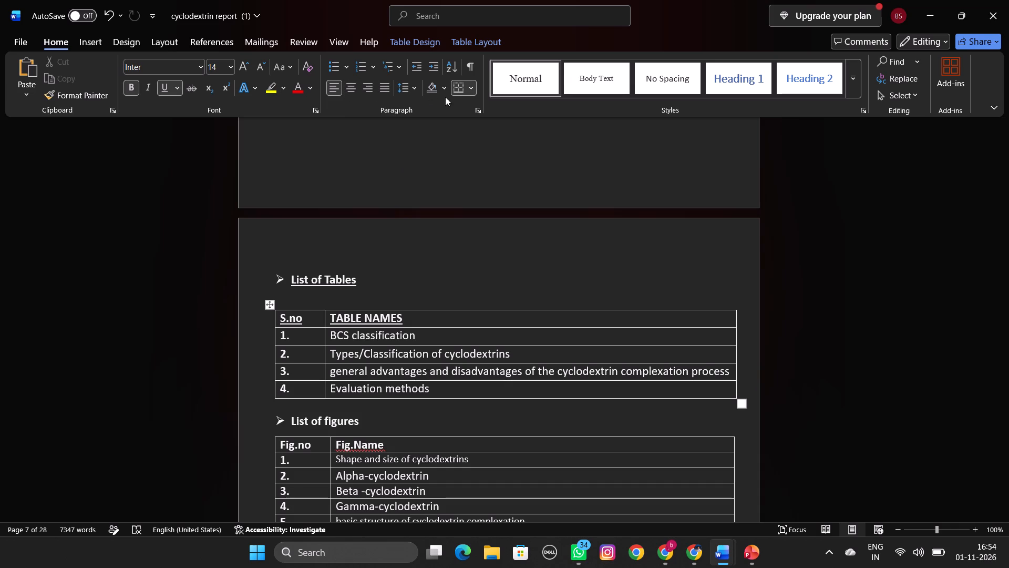
Remove the bottom border from the S.no header cell of the table under List of Tables.
{"action": "left_click", "coordinate": [464, 91]}
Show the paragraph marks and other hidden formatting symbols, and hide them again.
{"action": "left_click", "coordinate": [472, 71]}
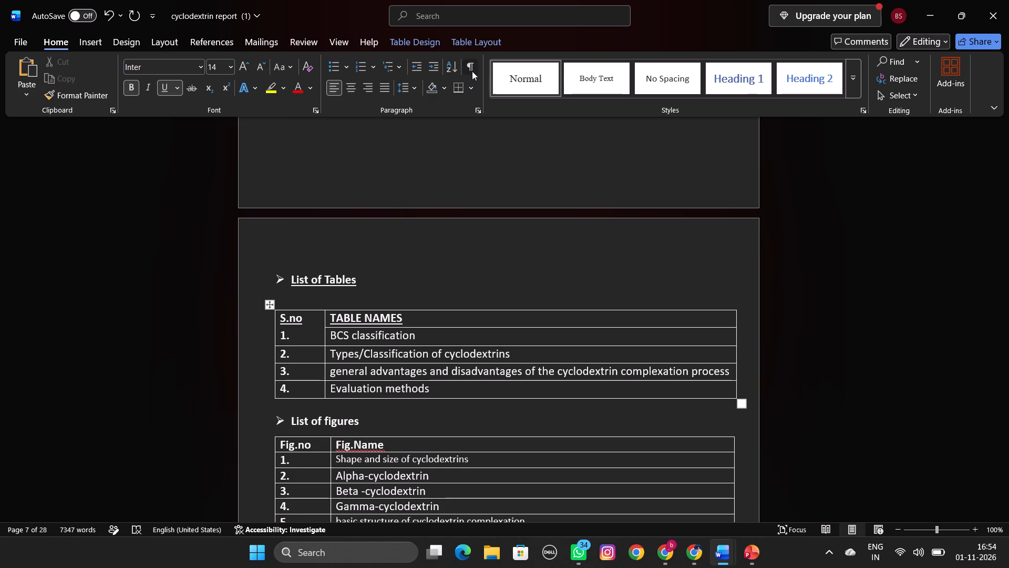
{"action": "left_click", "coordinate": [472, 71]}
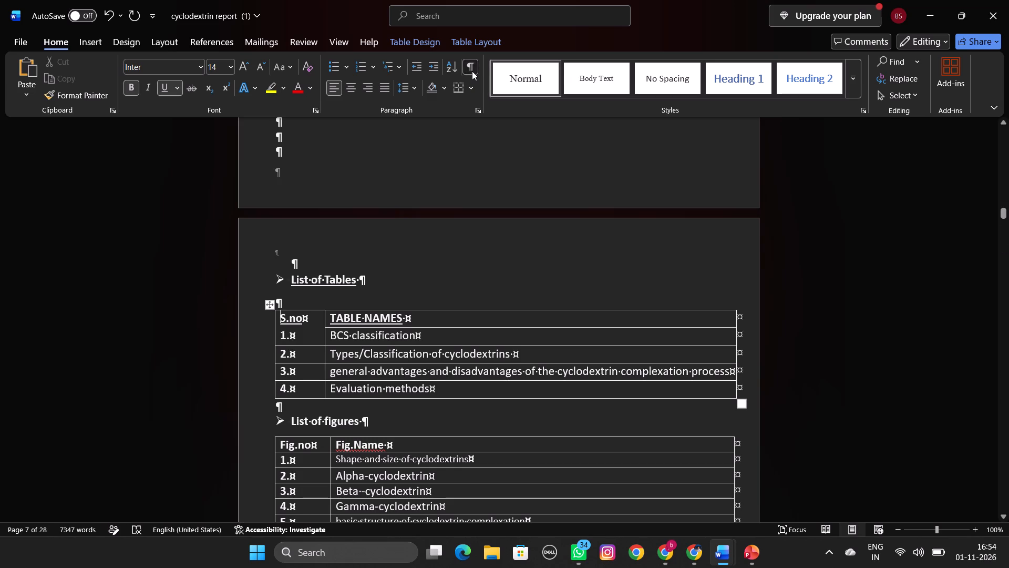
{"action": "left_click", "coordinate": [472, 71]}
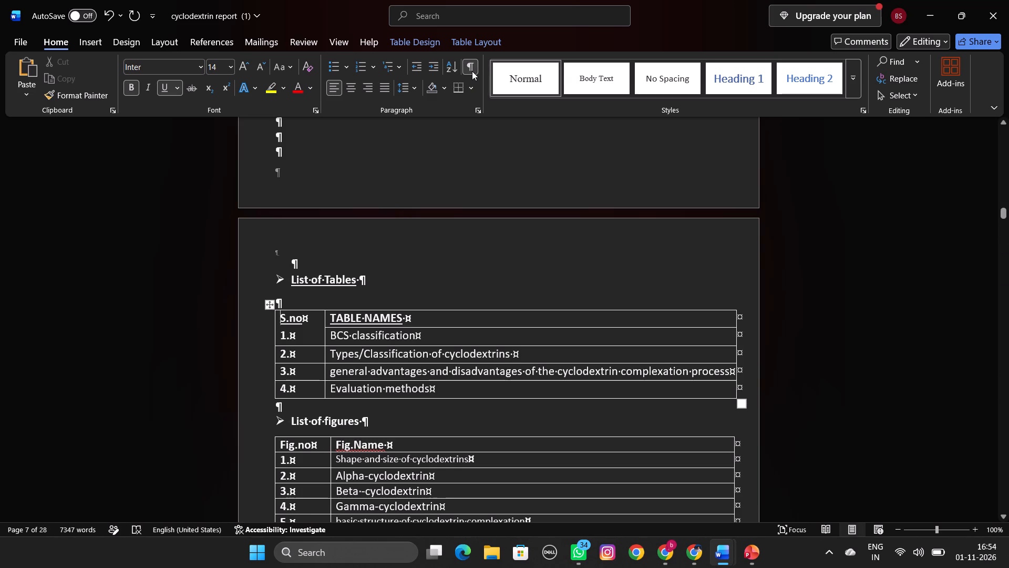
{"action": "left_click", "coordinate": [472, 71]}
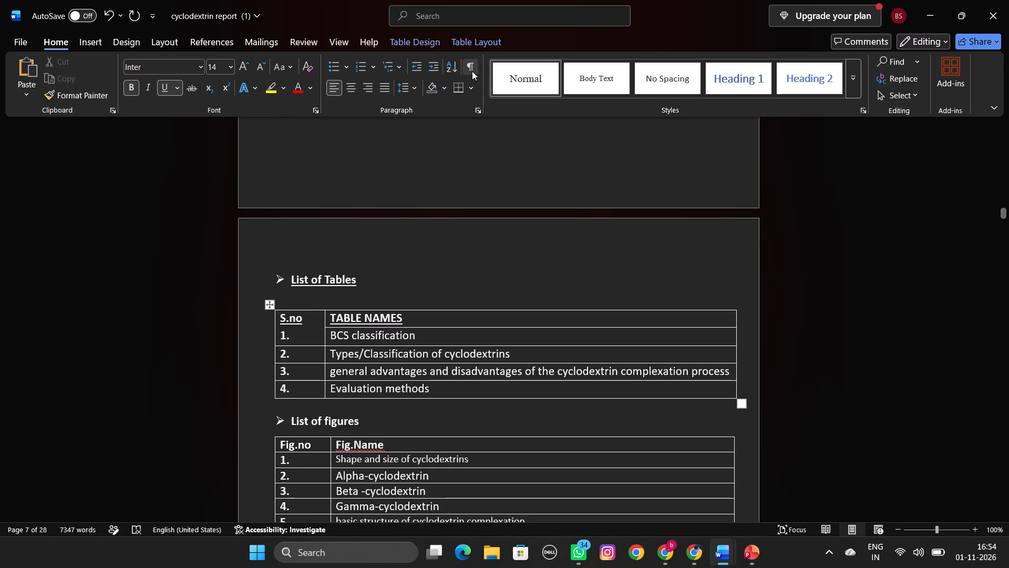
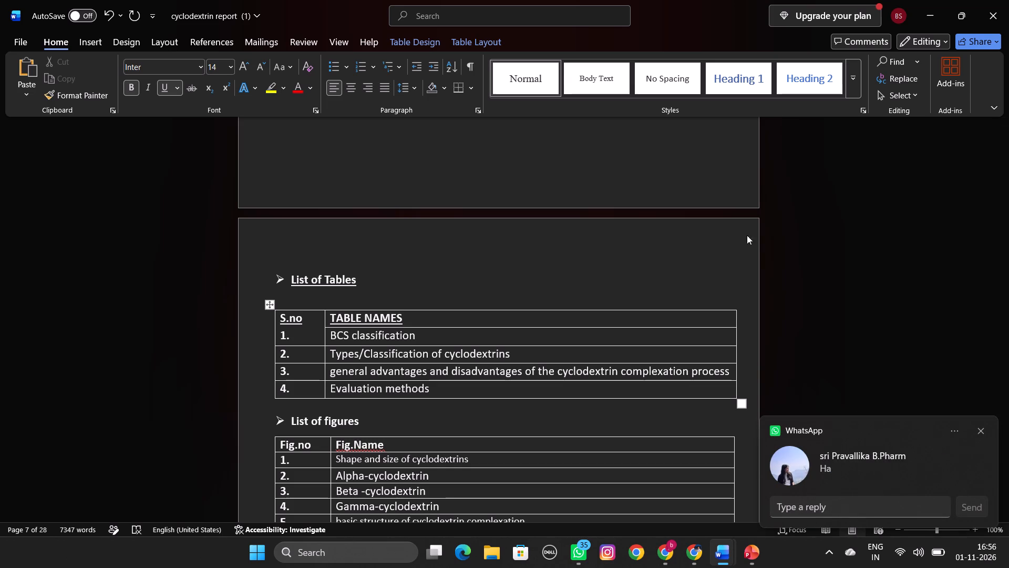
Dismiss the incoming WhatsApp message notification.
{"action": "left_click", "coordinate": [976, 431]}
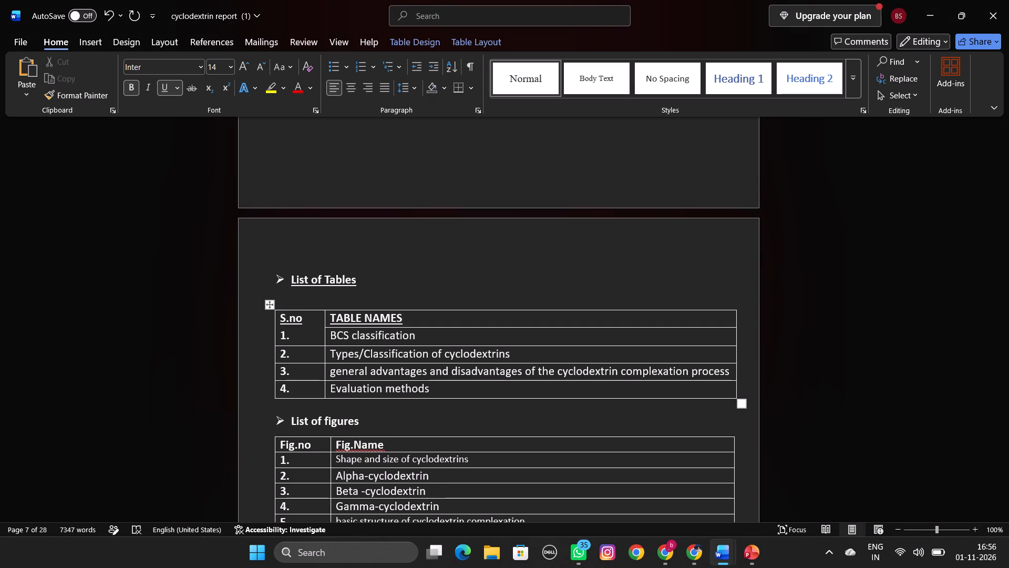
Restore the bottom border of the S.no header cell in the table under List of Tables, and open the border options.
{"action": "left_click", "coordinate": [459, 84]}
{"action": "left_click", "coordinate": [471, 87]}
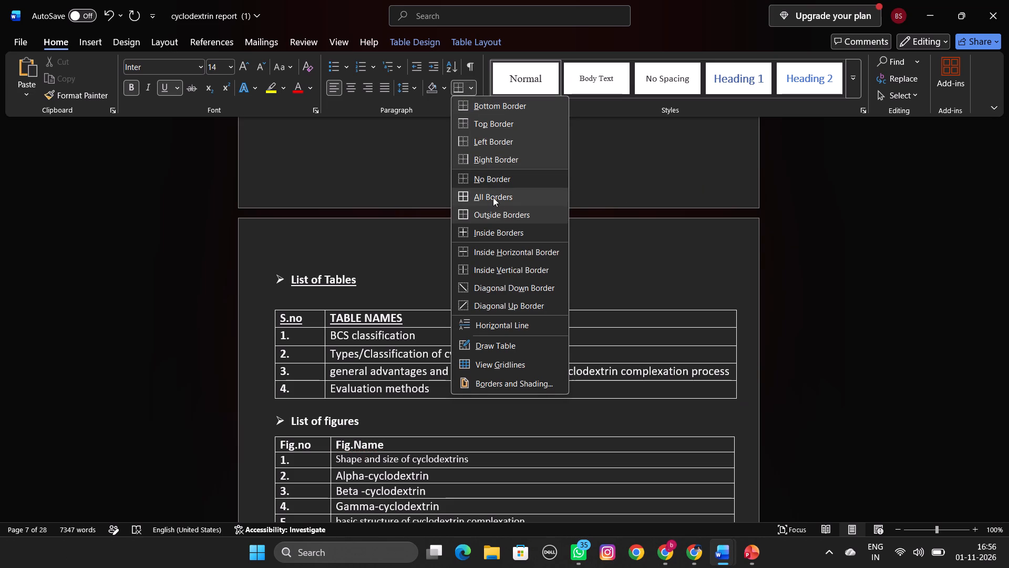
Apply all borders to the S.no header cell of the table under List of Tables.
{"action": "left_click", "coordinate": [492, 196]}
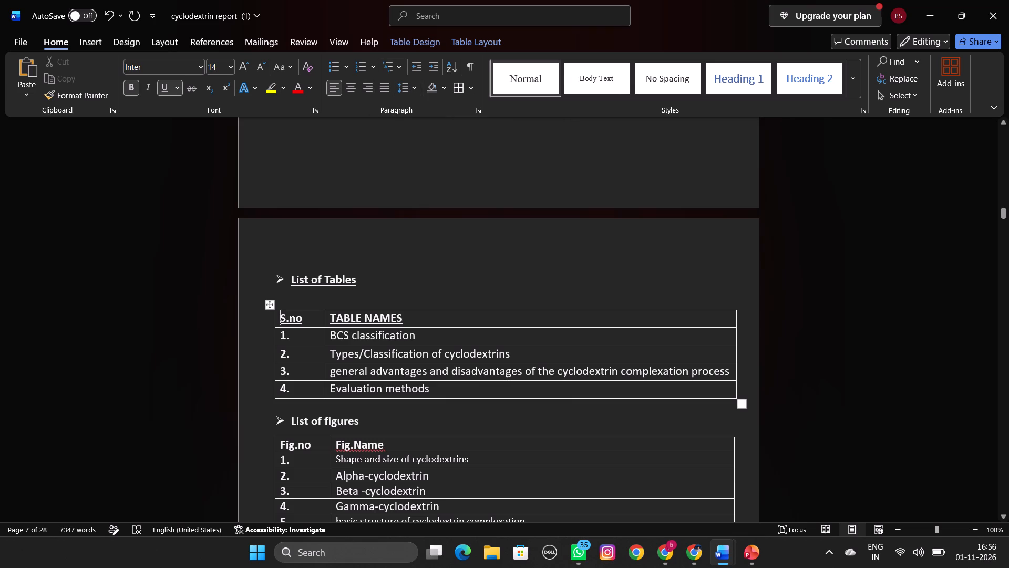
Narrow the table under List of Tables slightly, letting the general advantages and disadvantages entry wrap onto two lines.
{"action": "right_click_drag", "start_coordinate": [740, 405], "coordinate": [720, 403]}
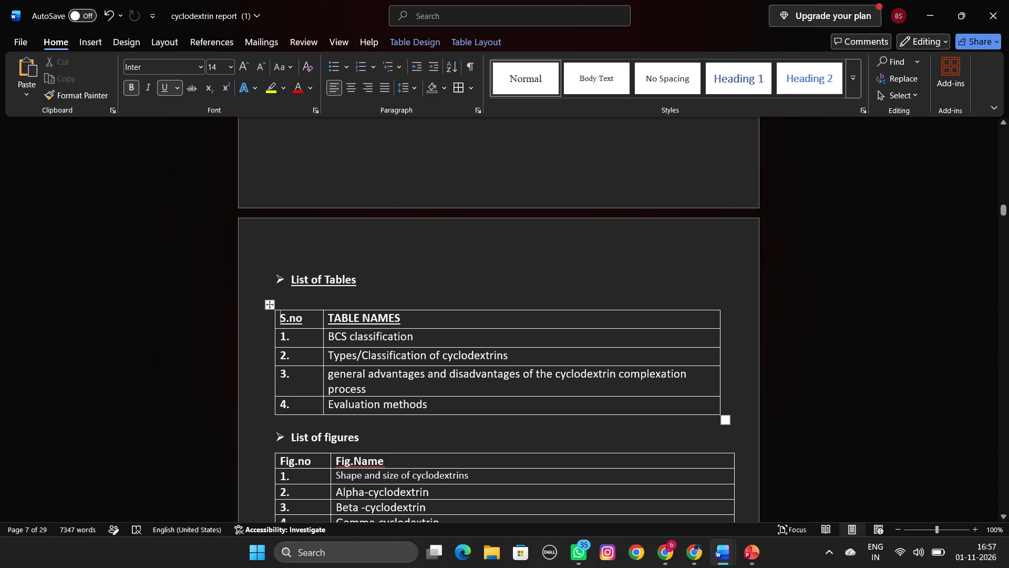
Draw a vertical line through every row of the List of Tables table, adding an empty third column and leaving TABLE NAMES about 14.35 cm wide.
{"action": "scroll", "coordinate": [611, 354], "scroll_direction": "down", "scroll_amount": 3}
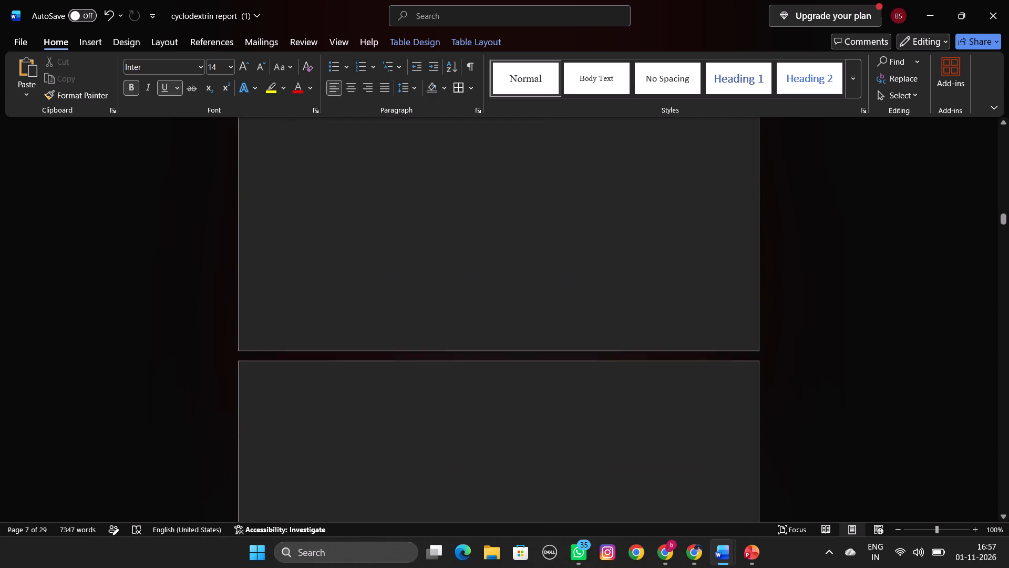
{"action": "scroll", "coordinate": [611, 354], "scroll_direction": "up", "scroll_amount": 2}
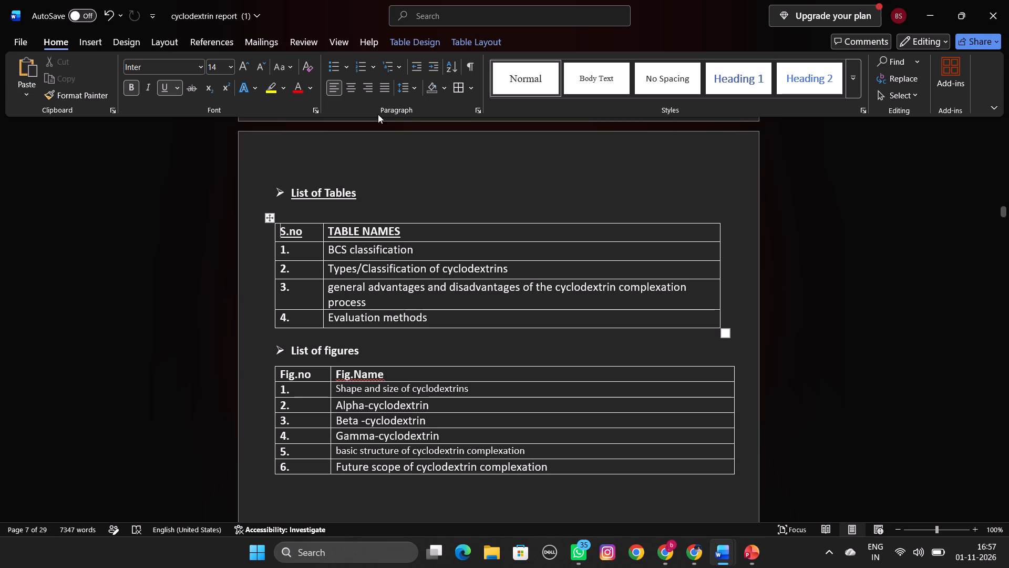
{"action": "left_click", "coordinate": [166, 47]}
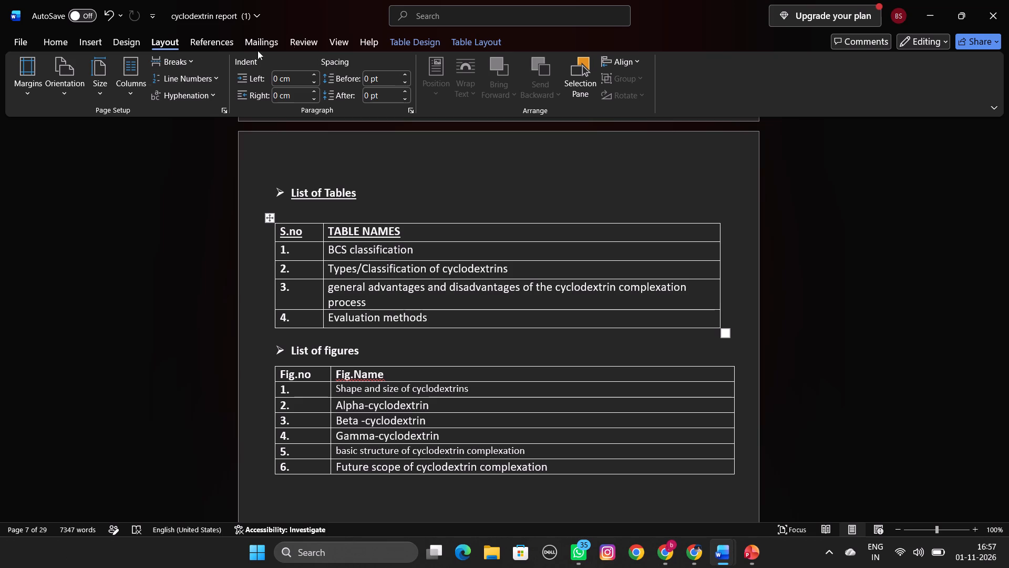
{"action": "left_click", "coordinate": [127, 46]}
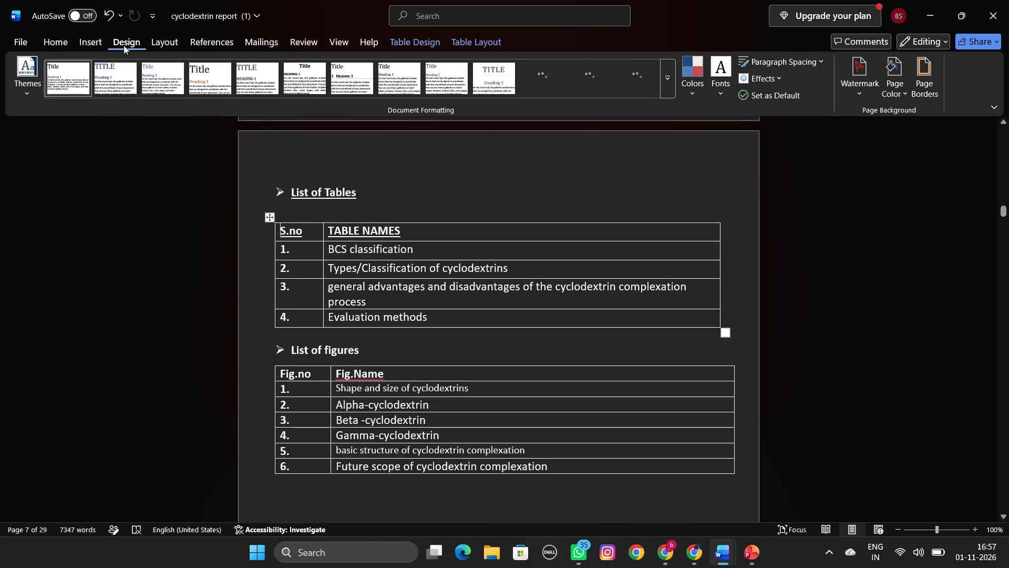
{"action": "left_click", "coordinate": [97, 44]}
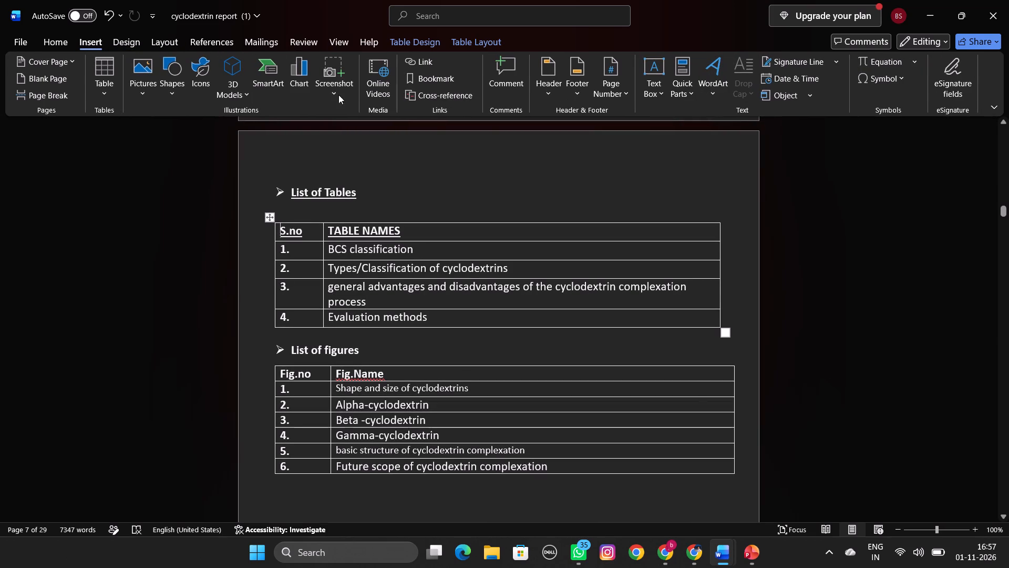
{"action": "left_click", "coordinate": [107, 85]}
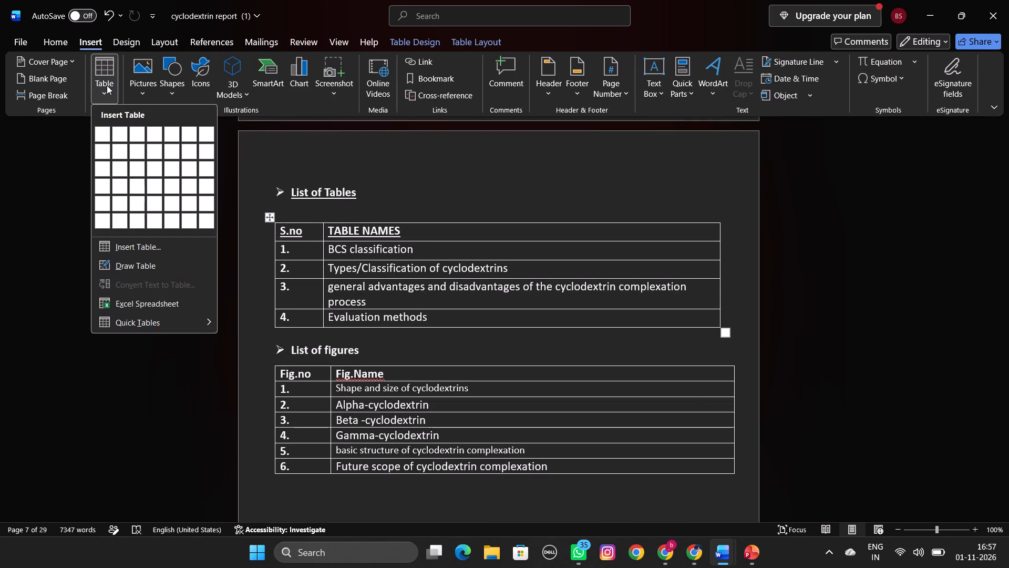
{"action": "left_click", "coordinate": [164, 262]}
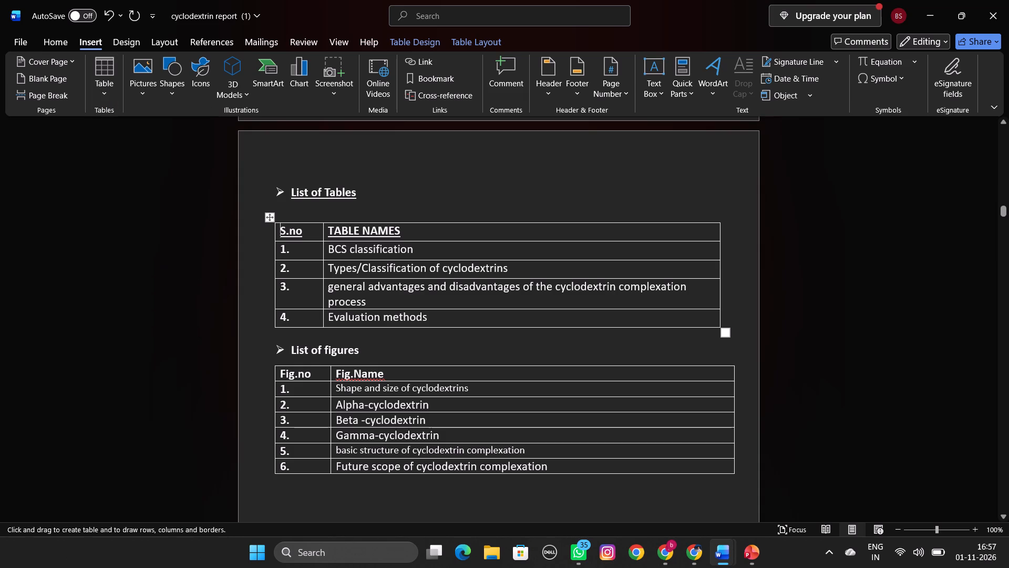
{"action": "left_click", "coordinate": [672, 228]}
{"action": "left_click_drag", "start_coordinate": [680, 222], "coordinate": [686, 305]}
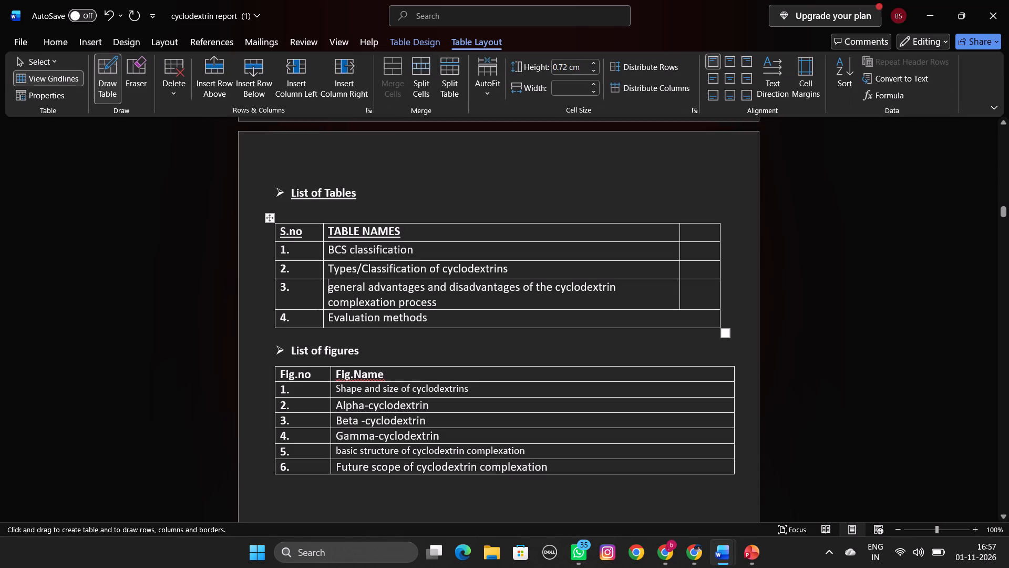
{"action": "left_click", "coordinate": [680, 306]}
{"action": "left_click_drag", "start_coordinate": [680, 306], "coordinate": [681, 319]}
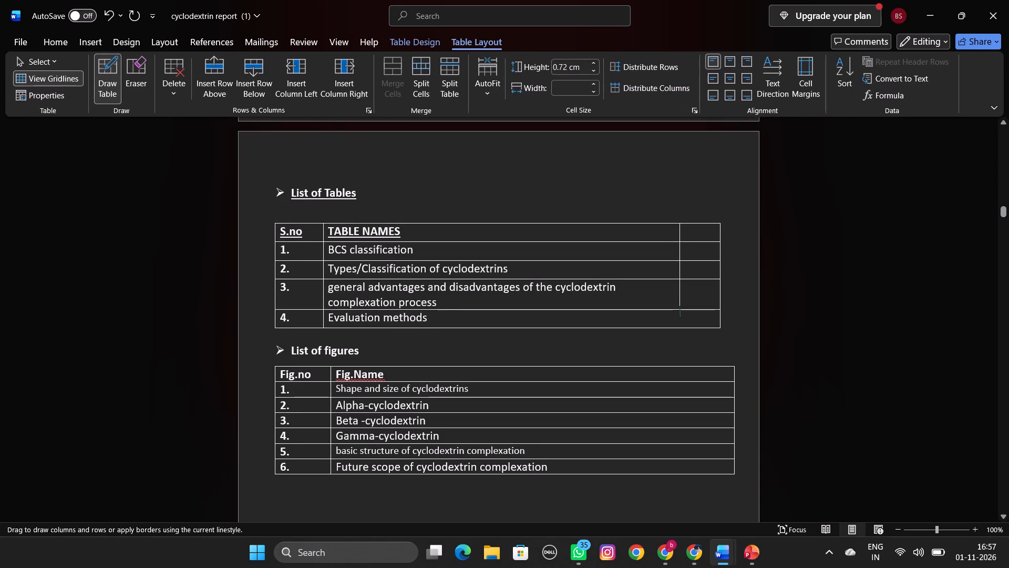
{"action": "left_click_drag", "start_coordinate": [681, 319], "coordinate": [681, 324]}
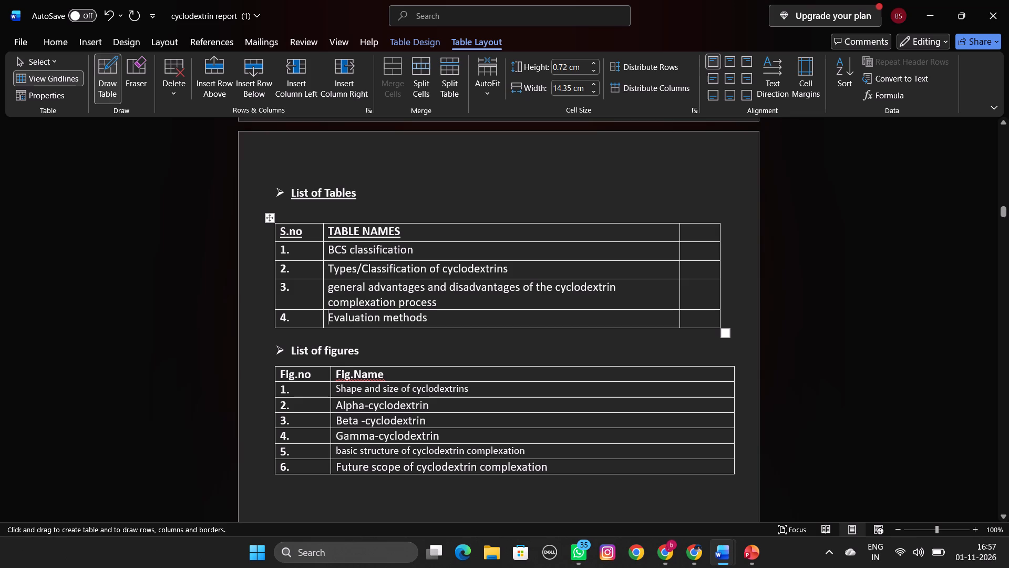
Draw a vertical line through all rows of the List of figures table, adding an empty third column and leaving Fig.Name about 12.45 cm wide.
{"action": "left_click_drag", "start_coordinate": [640, 367], "coordinate": [639, 447]}
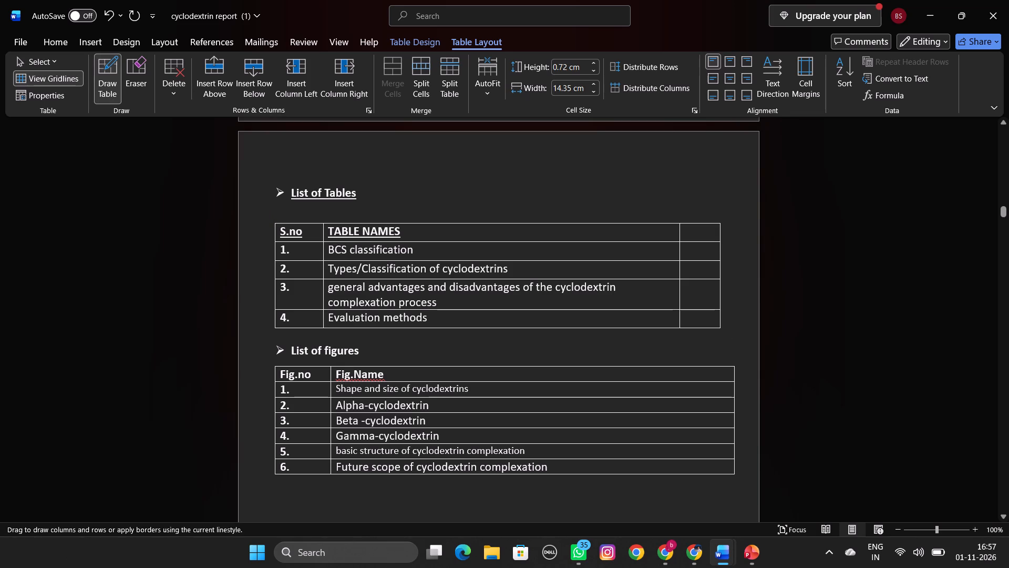
{"action": "left_click_drag", "start_coordinate": [639, 447], "coordinate": [637, 509]}
{"action": "left_click", "coordinate": [652, 505]}
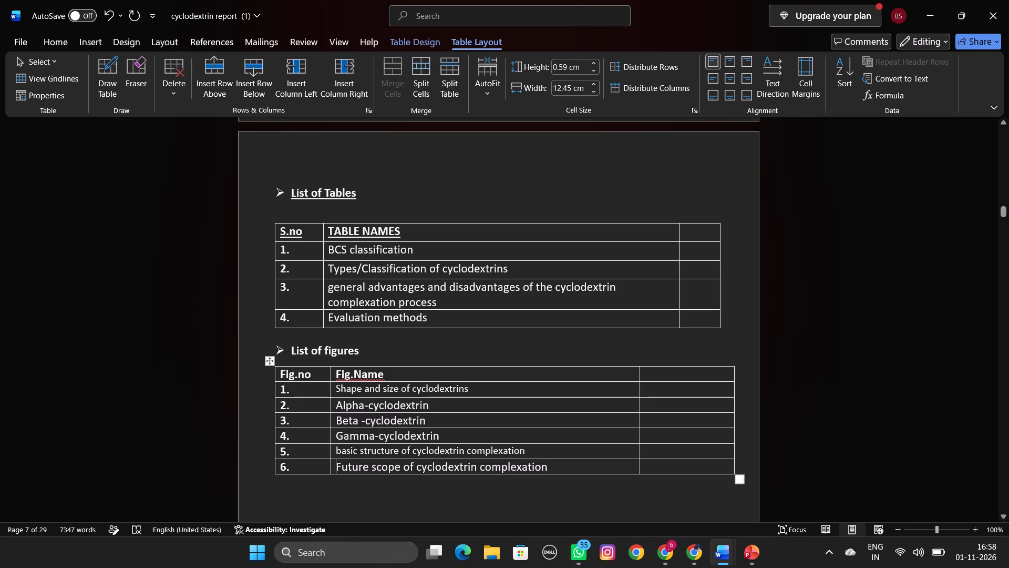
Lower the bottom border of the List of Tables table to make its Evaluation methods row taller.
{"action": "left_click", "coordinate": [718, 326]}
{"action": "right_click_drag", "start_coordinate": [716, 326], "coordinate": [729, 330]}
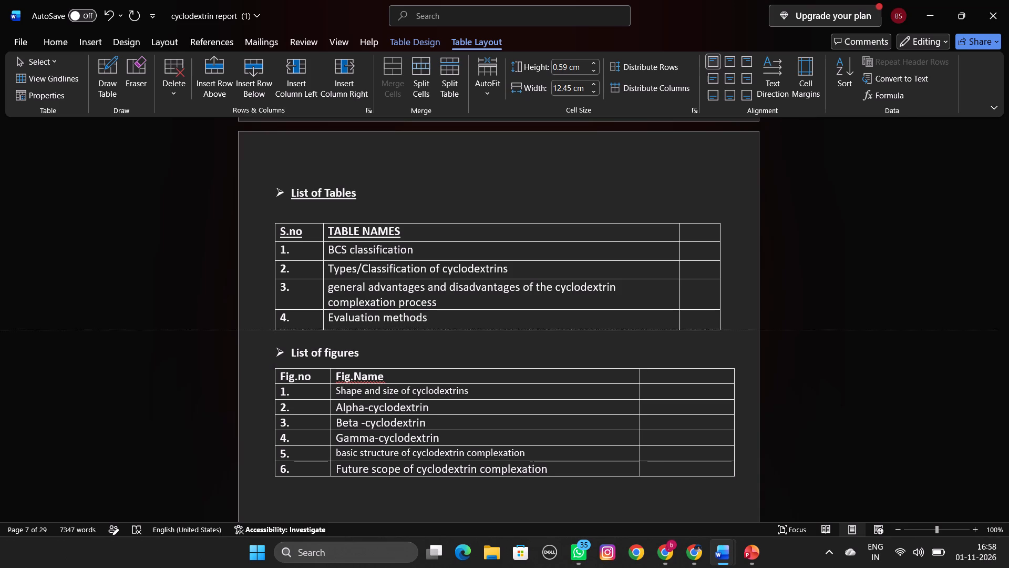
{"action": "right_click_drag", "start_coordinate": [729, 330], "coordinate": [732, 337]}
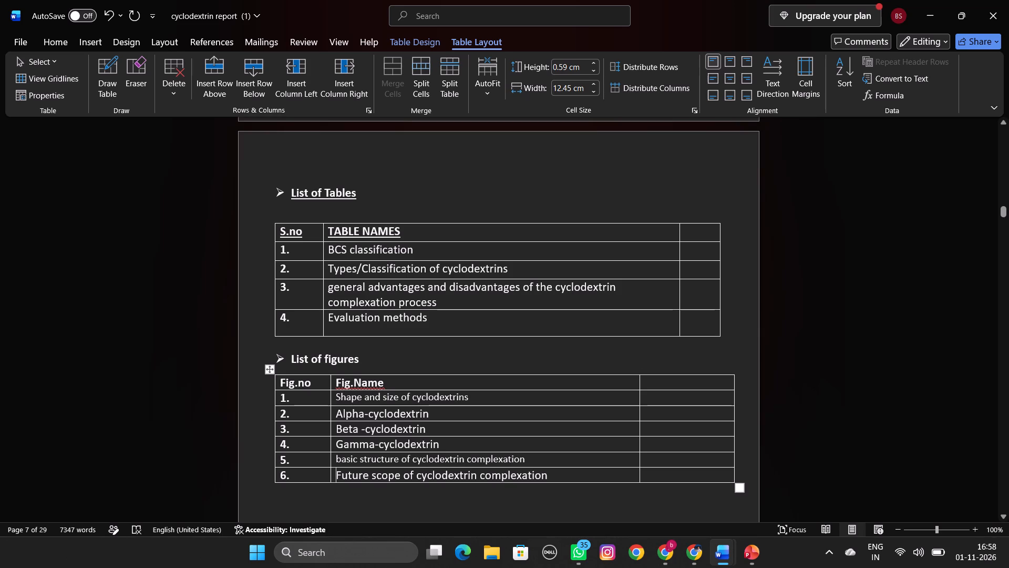
Widen the whole table under List of Tables to roughly match the width of the List of figures table.
{"action": "left_click_drag", "start_coordinate": [719, 224], "coordinate": [745, 225]}
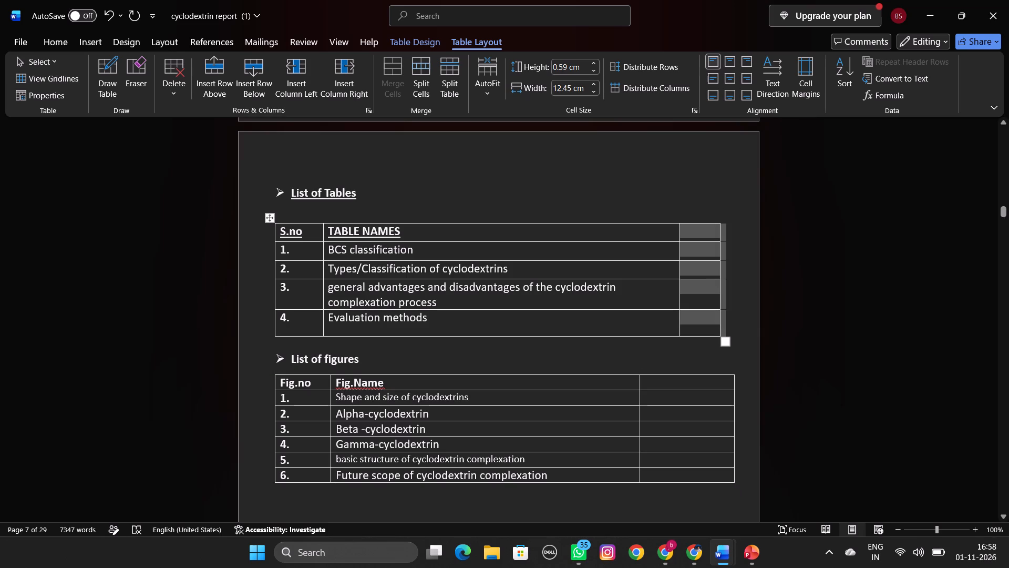
{"action": "left_click_drag", "start_coordinate": [745, 225], "coordinate": [748, 225]}
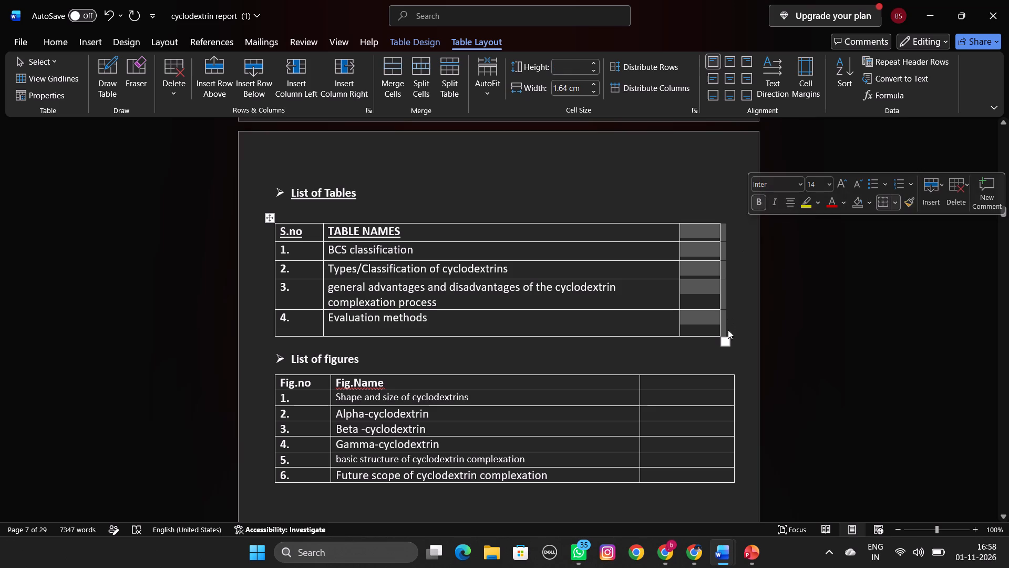
{"action": "left_click_drag", "start_coordinate": [725, 341], "coordinate": [739, 343]}
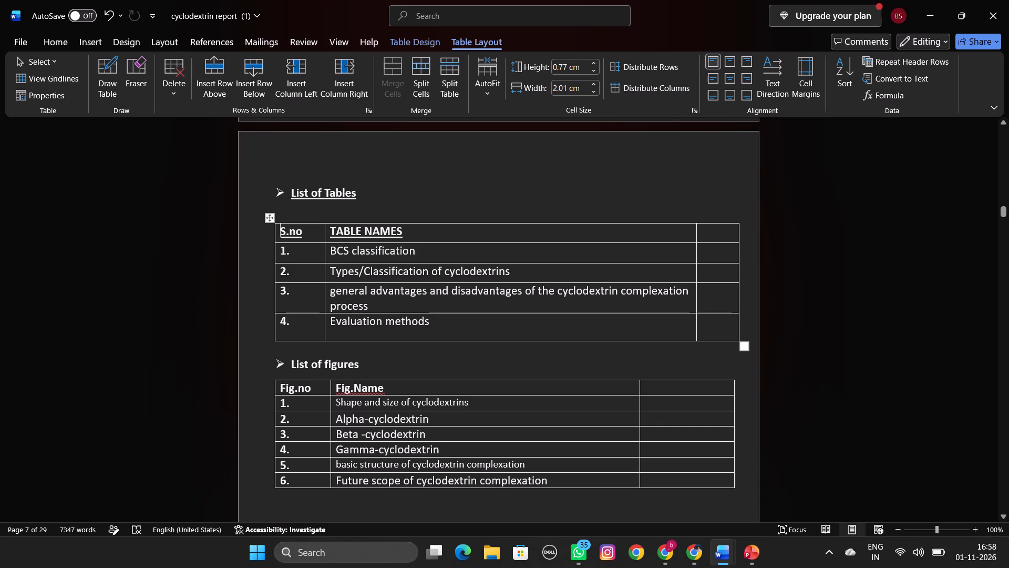
Reduce the height of the Evaluation methods row so it fits closely around its single line of text.
{"action": "left_click_drag", "start_coordinate": [514, 341], "coordinate": [514, 337]}
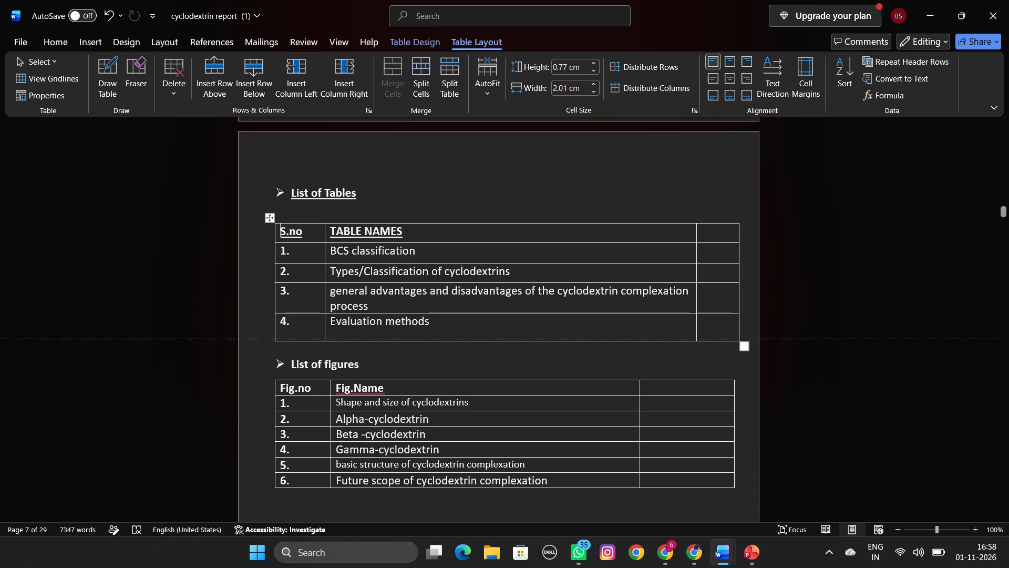
{"action": "left_click_drag", "start_coordinate": [514, 337], "coordinate": [514, 329]}
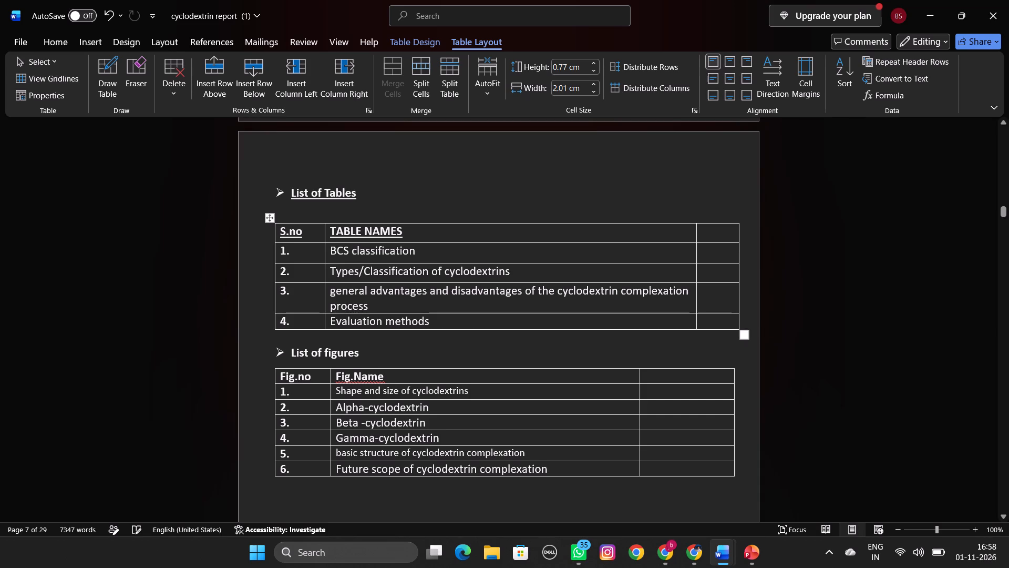
Enter "Pg no" as the header of the new third column in the table under List of Tables.
{"action": "left_click", "coordinate": [708, 234]}
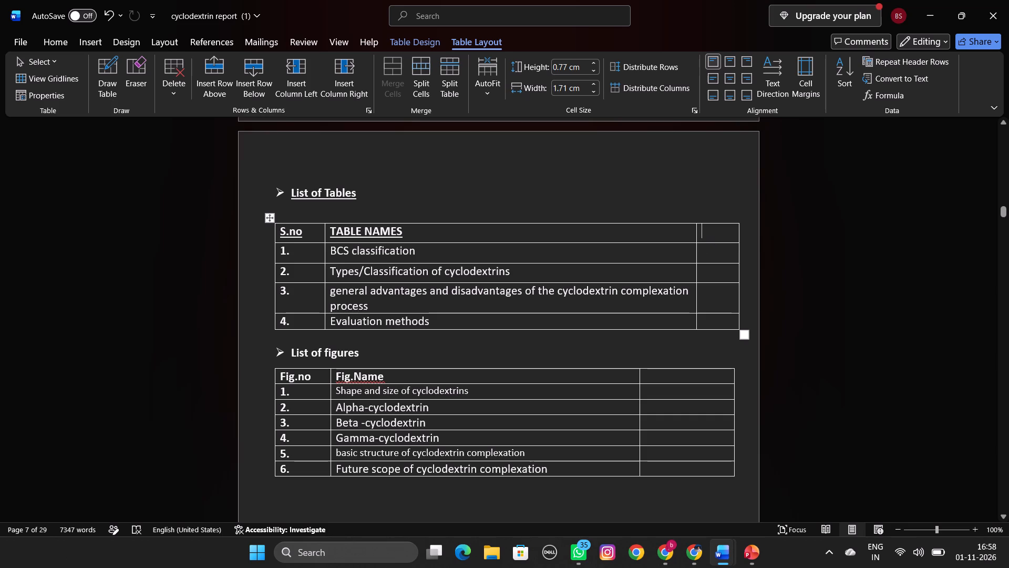
{"action": "type", "text": "pg"}
{"action": "key", "text": "space"}
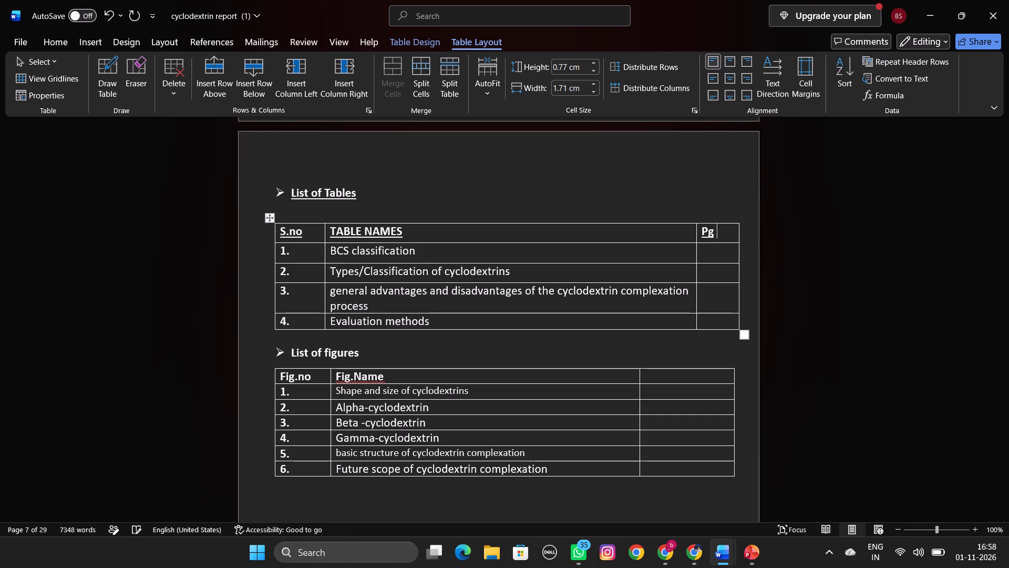
{"action": "type", "text": "no"}
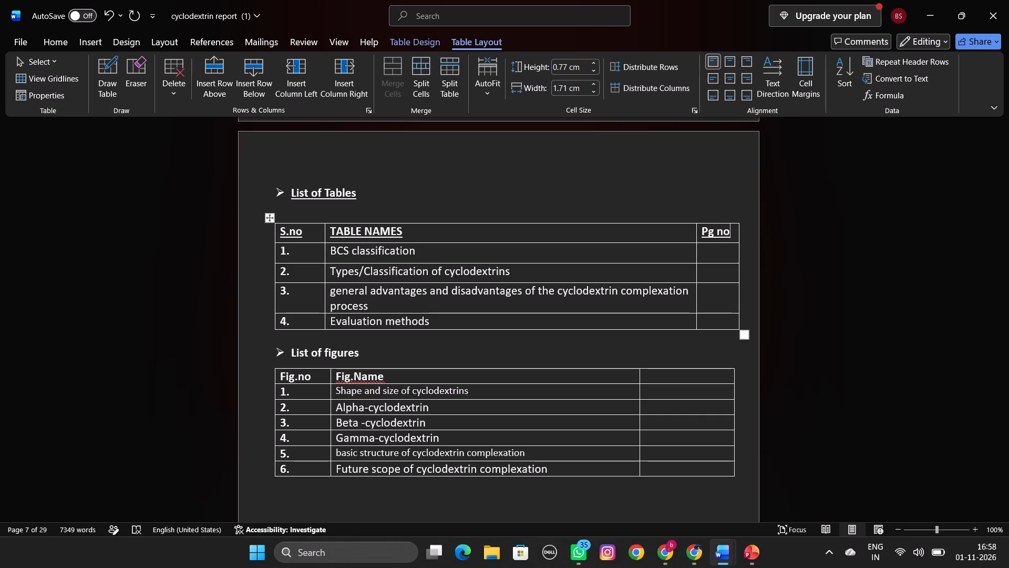
Undo the last typing in the third column's header, taking back "no" and the capitalisation of "pg".
{"action": "key", "text": "Down"}
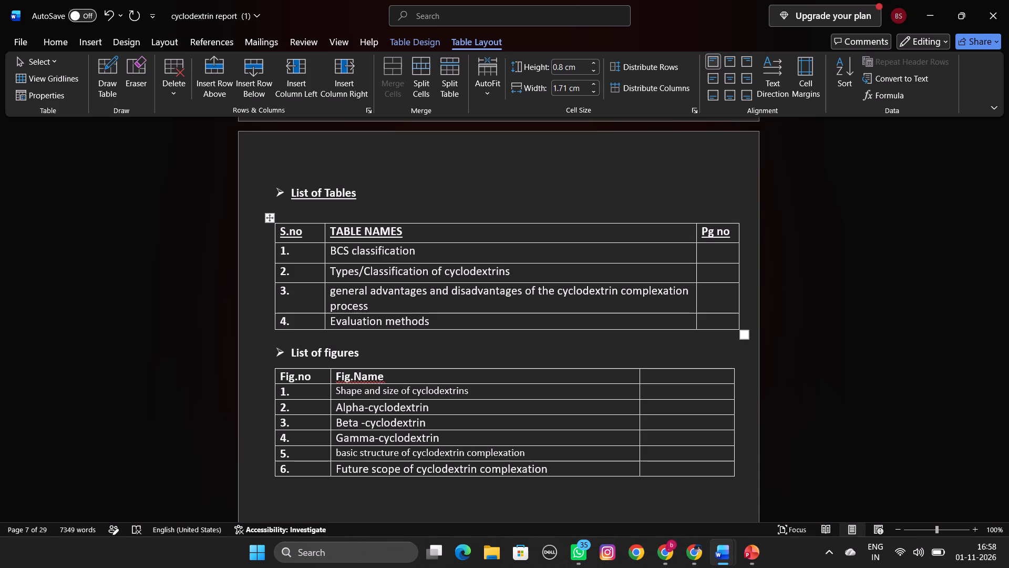
{"action": "key", "text": "BackSpace"}
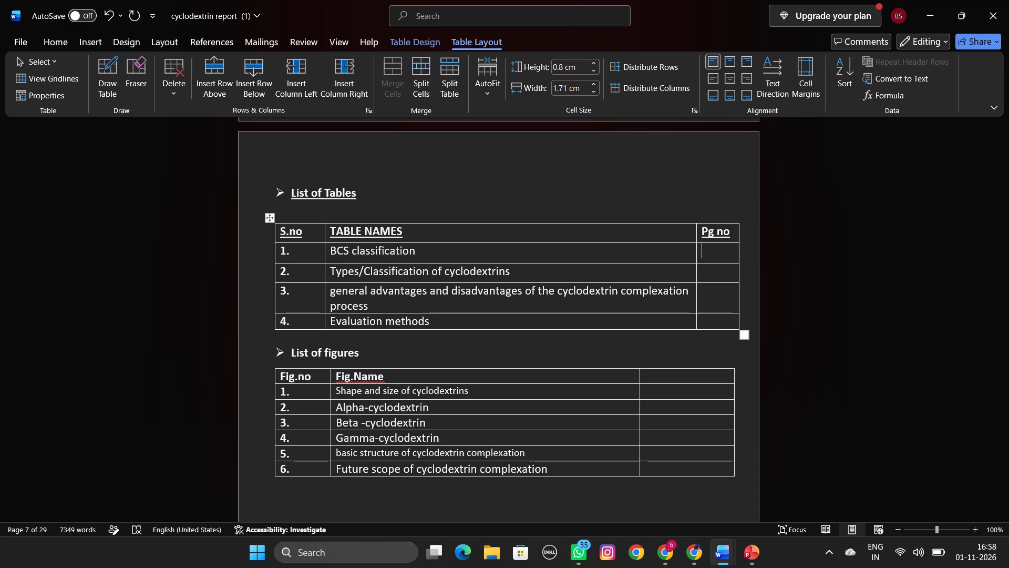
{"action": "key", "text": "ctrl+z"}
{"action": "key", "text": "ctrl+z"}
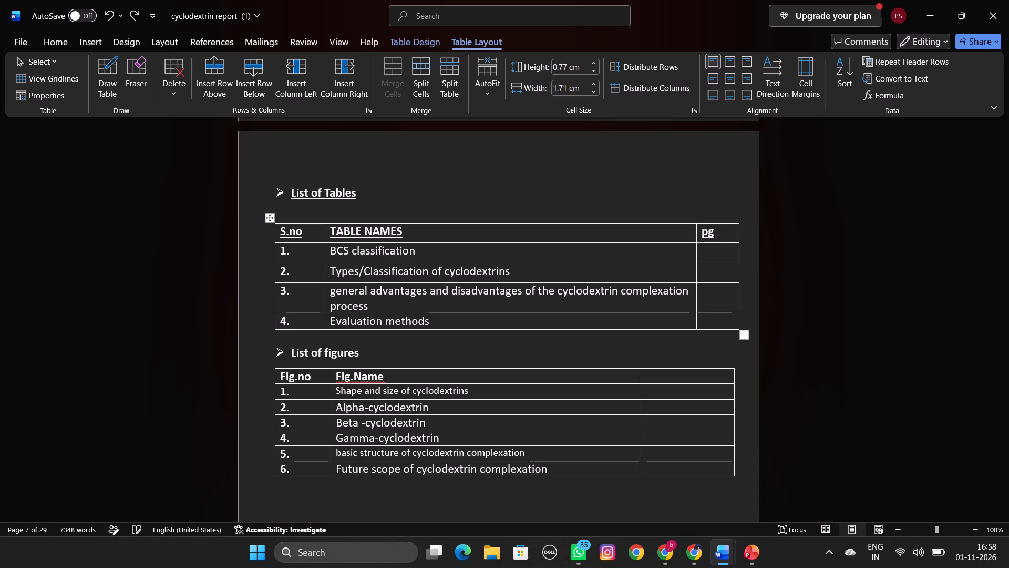
Replace the "pg" header of the third column in the List of Tables table with "Page no".
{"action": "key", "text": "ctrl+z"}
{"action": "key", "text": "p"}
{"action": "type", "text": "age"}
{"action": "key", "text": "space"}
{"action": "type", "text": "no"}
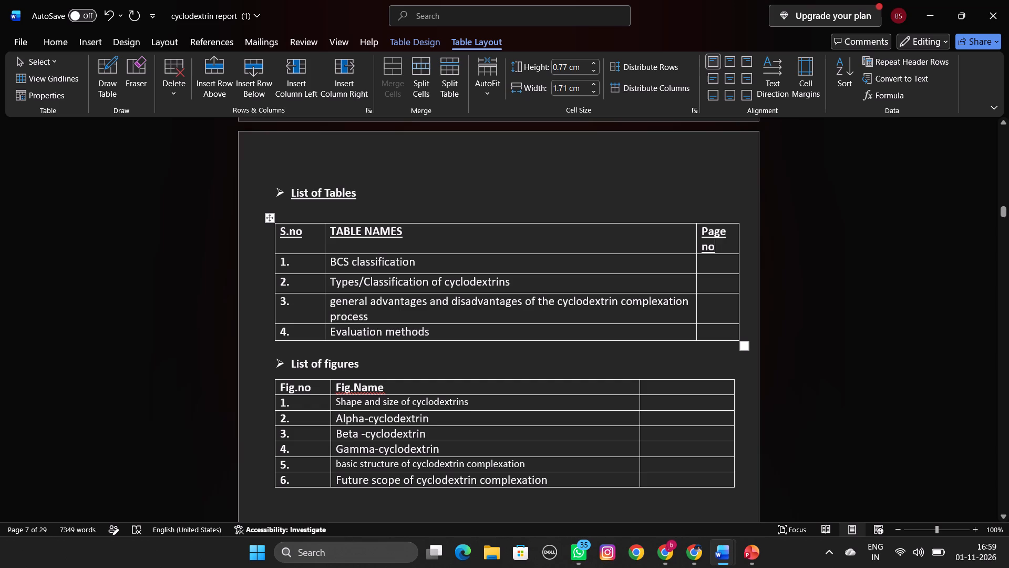
Open the font size choices for the "Page no" header cell in the List of Tables table.
{"action": "left_click_drag", "start_coordinate": [722, 247], "coordinate": [697, 232]}
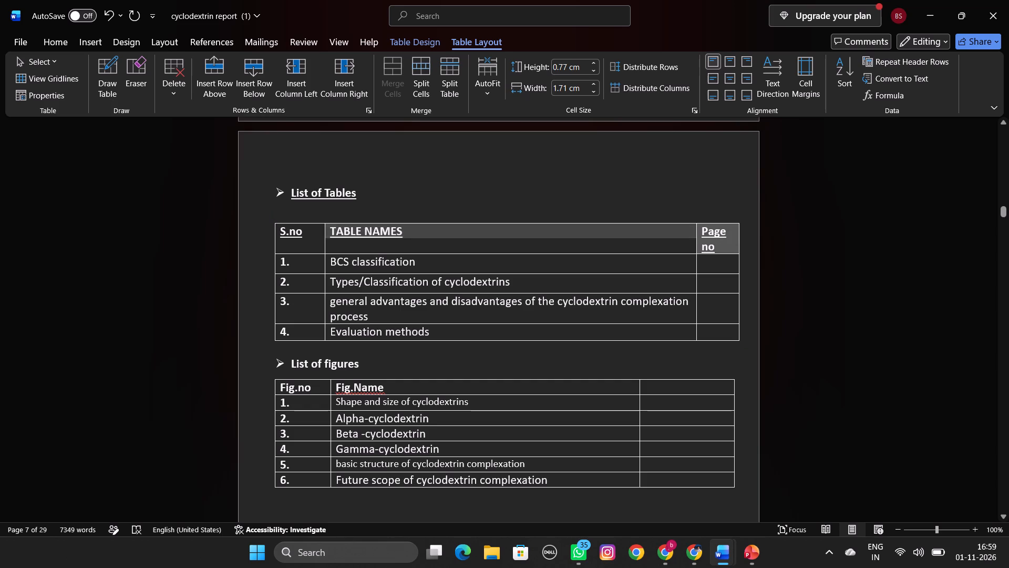
{"action": "left_click_drag", "start_coordinate": [697, 232], "coordinate": [698, 232]}
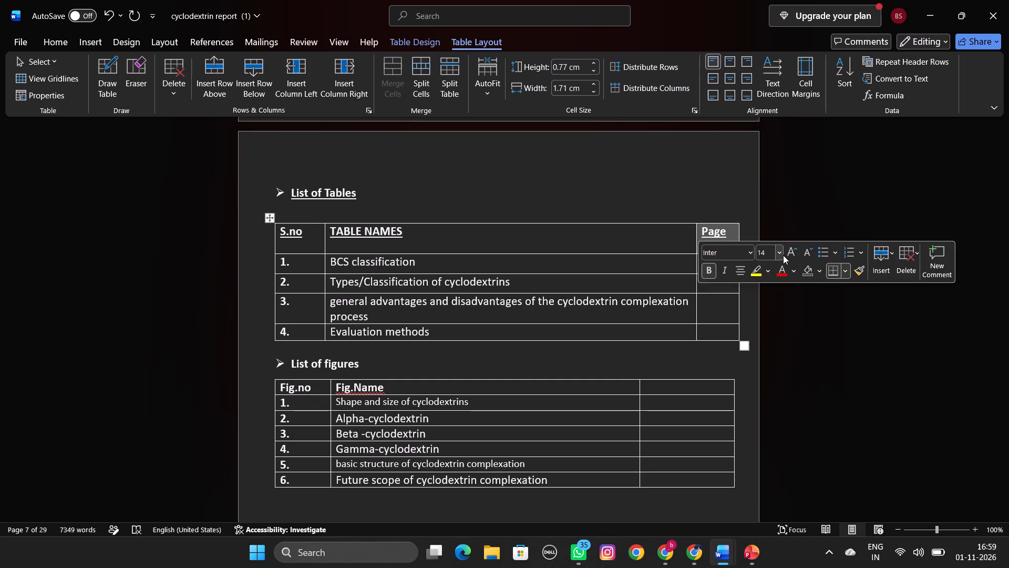
{"action": "left_click", "coordinate": [783, 255]}
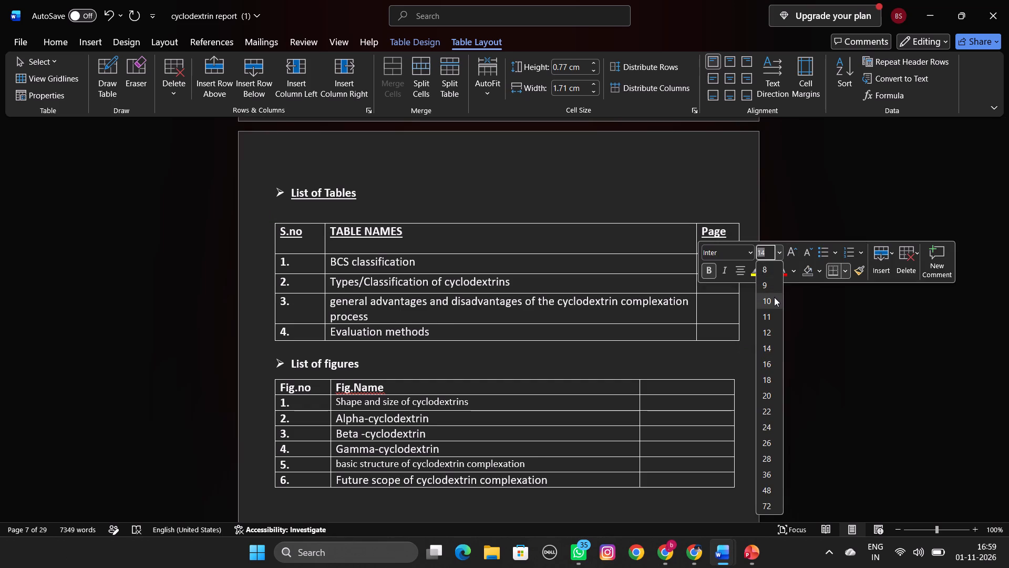
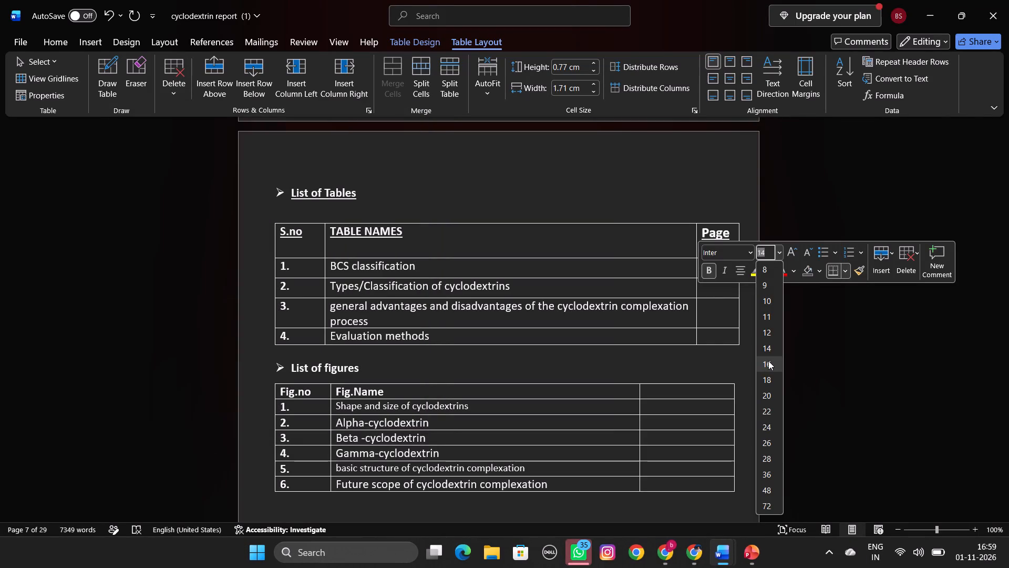
Widen the Page no column of the table under List of Tables to about 2.43 cm so its header fits on one line.
{"action": "left_click", "coordinate": [831, 330]}
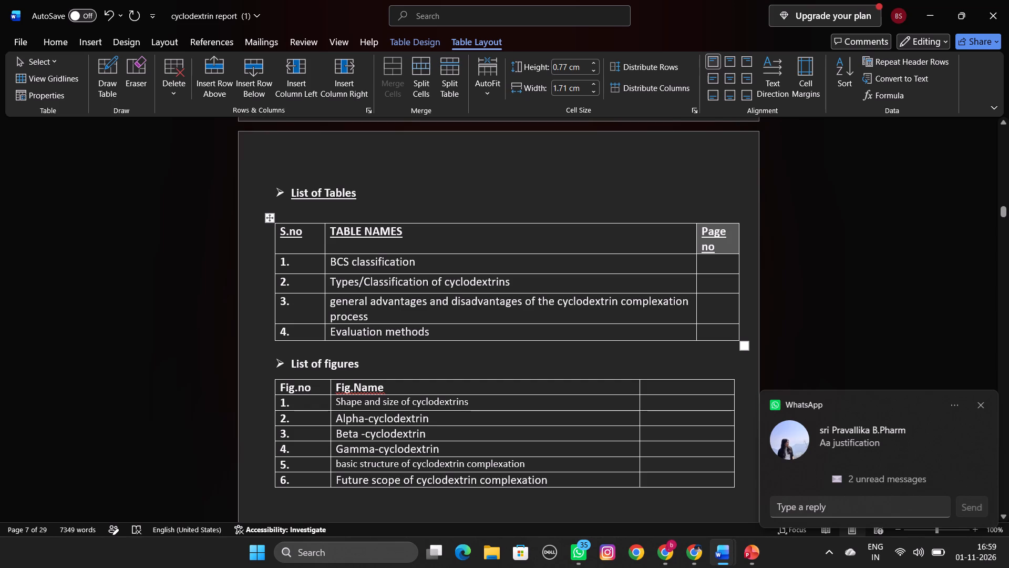
{"action": "left_click_drag", "start_coordinate": [696, 311], "coordinate": [667, 311]}
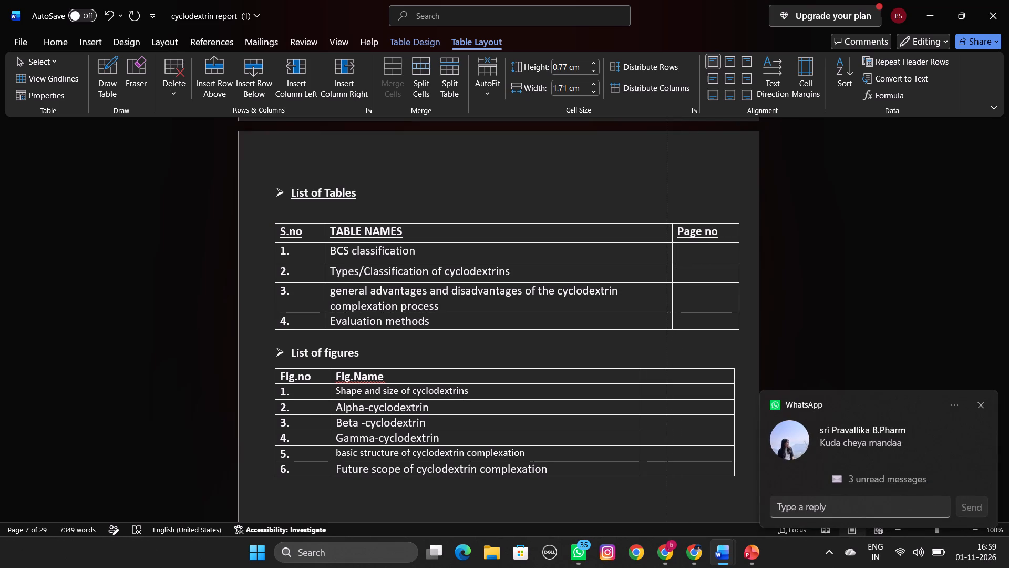
{"action": "left_click_drag", "start_coordinate": [667, 311], "coordinate": [666, 311]}
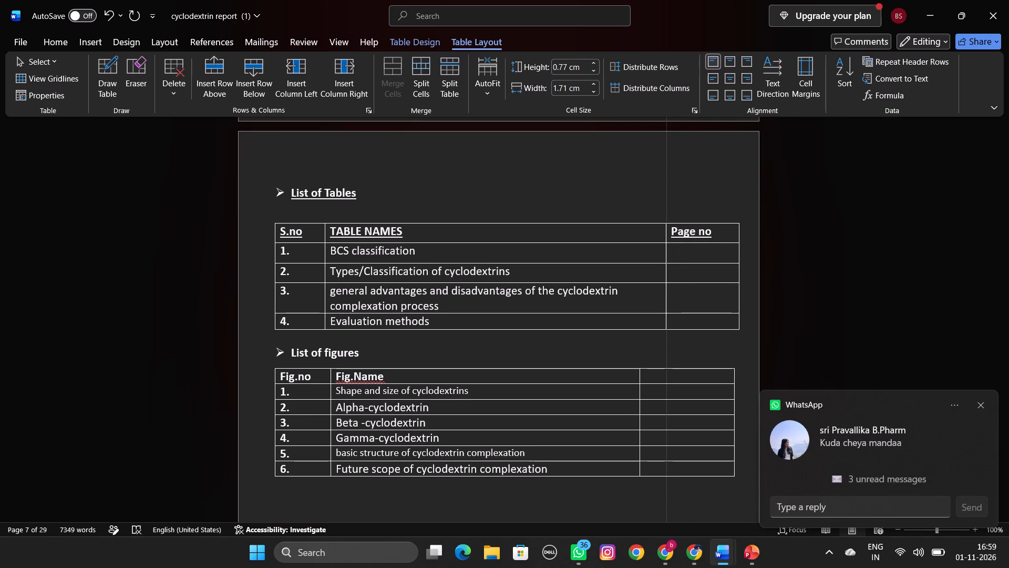
{"action": "left_click_drag", "start_coordinate": [666, 311], "coordinate": [667, 311]}
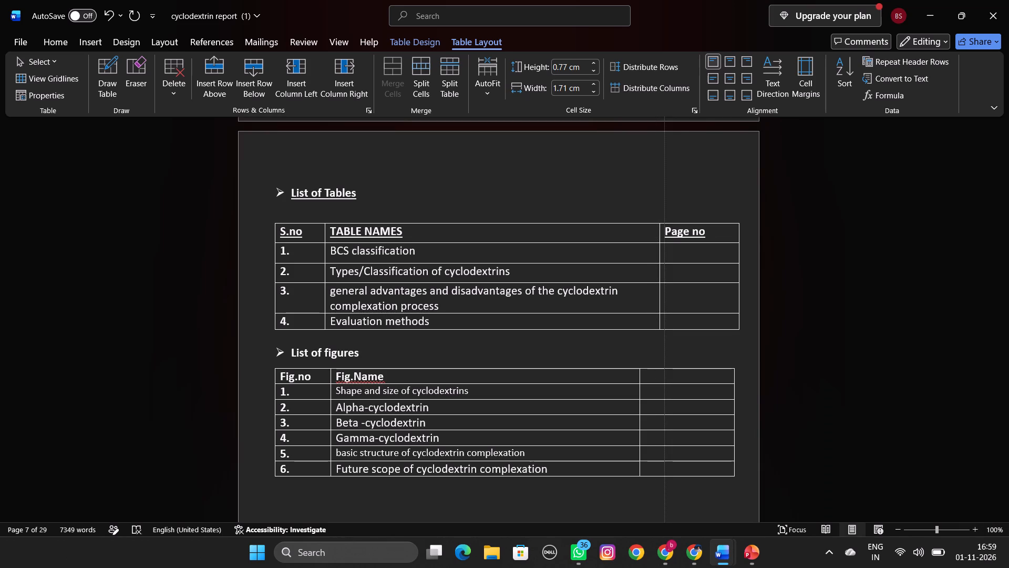
{"action": "left_click_drag", "start_coordinate": [667, 311], "coordinate": [679, 311]}
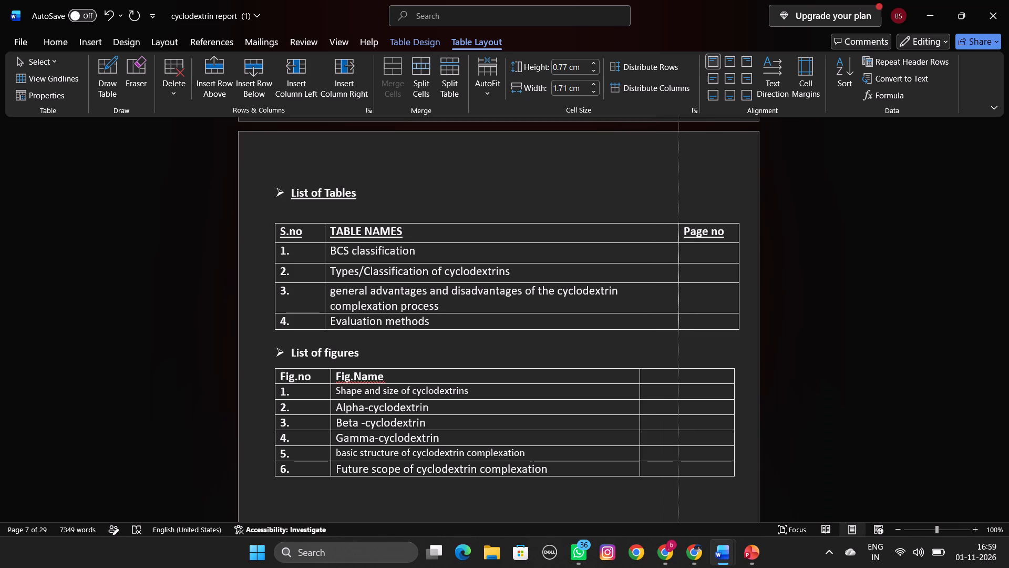
{"action": "left_click_drag", "start_coordinate": [679, 311], "coordinate": [679, 312]}
{"action": "left_click", "coordinate": [680, 179]}
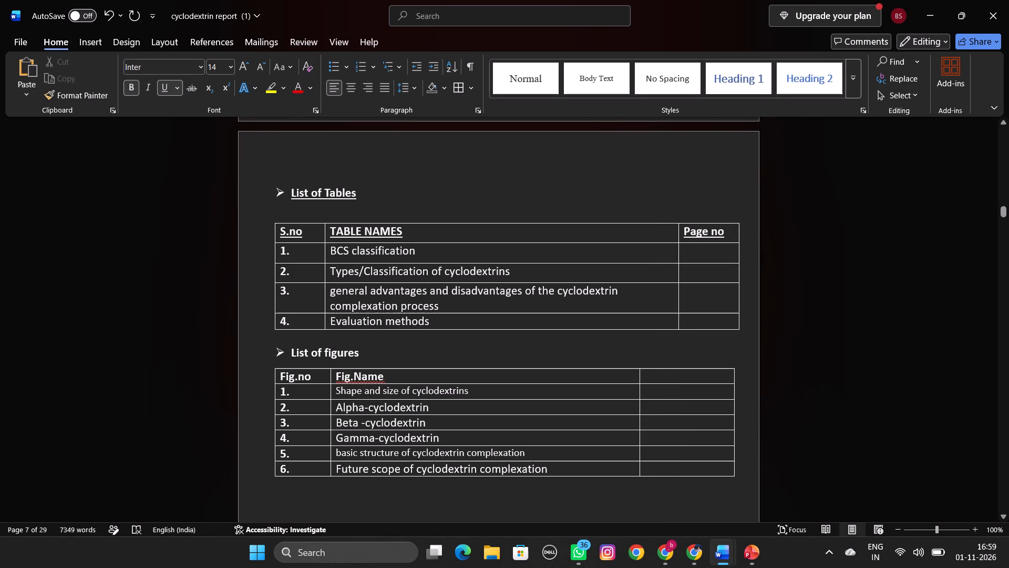
Place the cursor in the Page no cell of the BCS classification row.
{"action": "left_click", "coordinate": [696, 255]}
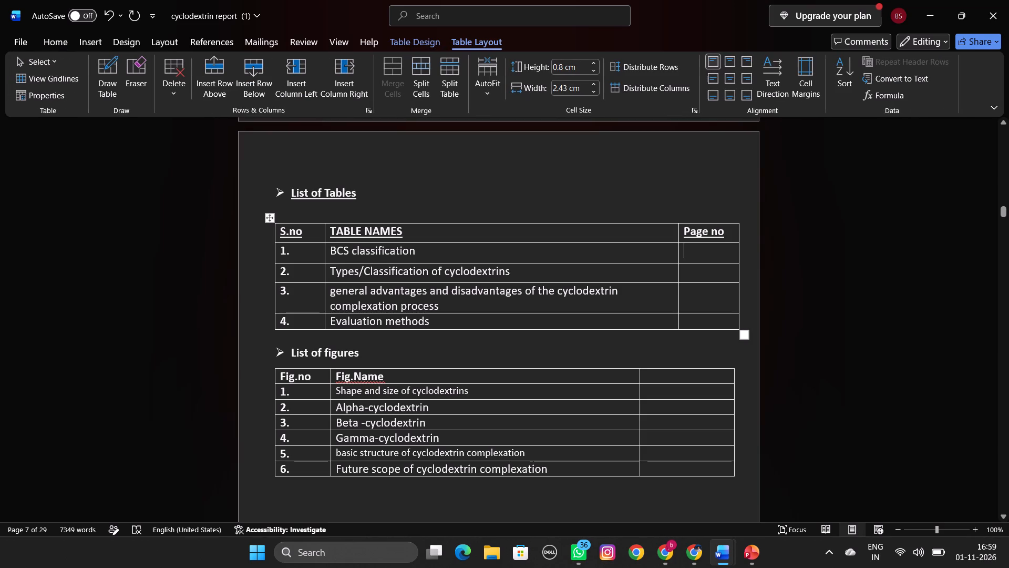
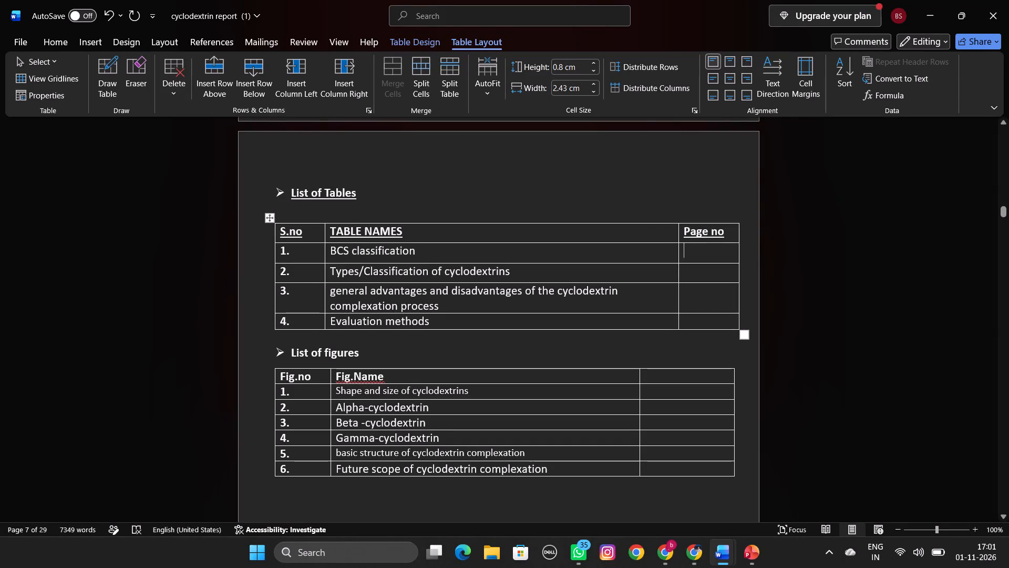
Narrow the empty third column of the List of figures table so its divider aligns with the Page no column's divider in the table above.
{"action": "left_click_drag", "start_coordinate": [640, 423], "coordinate": [677, 423]}
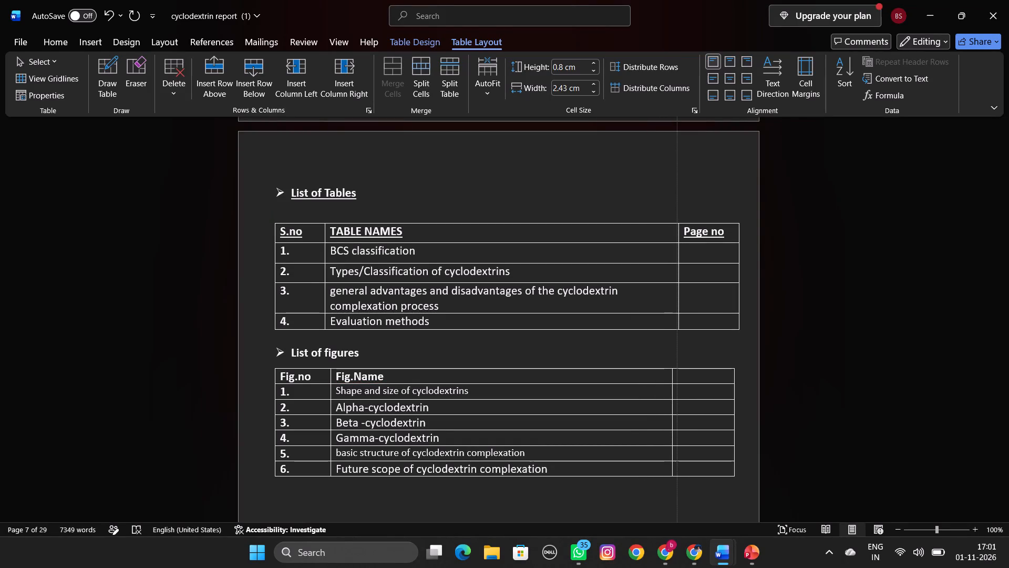
{"action": "left_click_drag", "start_coordinate": [677, 423], "coordinate": [685, 426]}
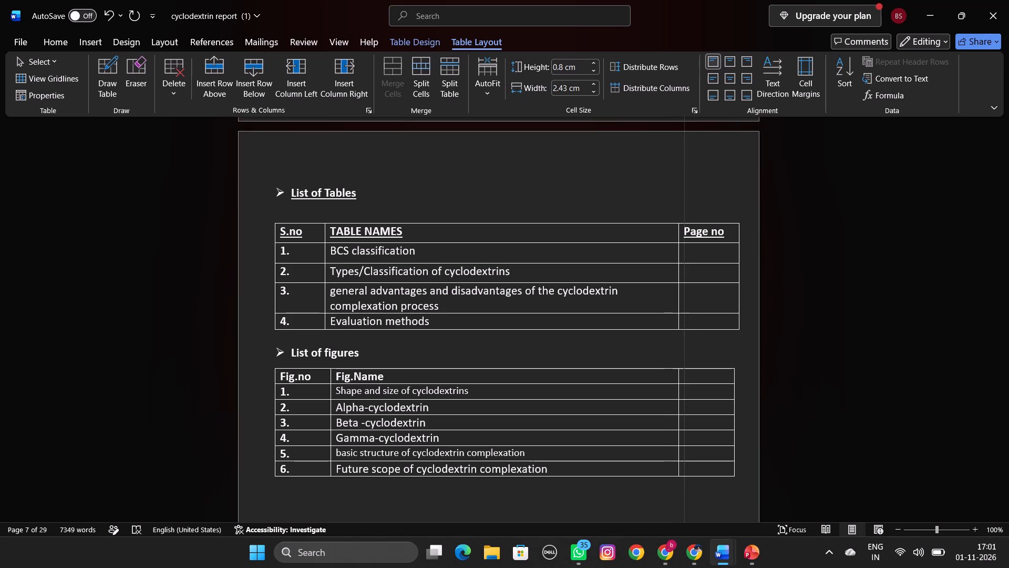
{"action": "left_click_drag", "start_coordinate": [685, 426], "coordinate": [679, 432]}
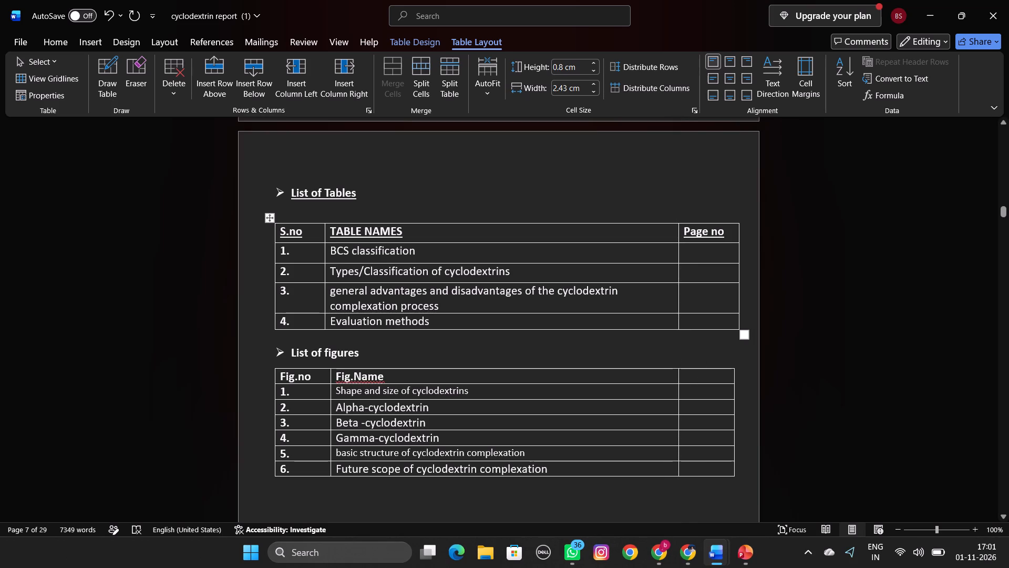
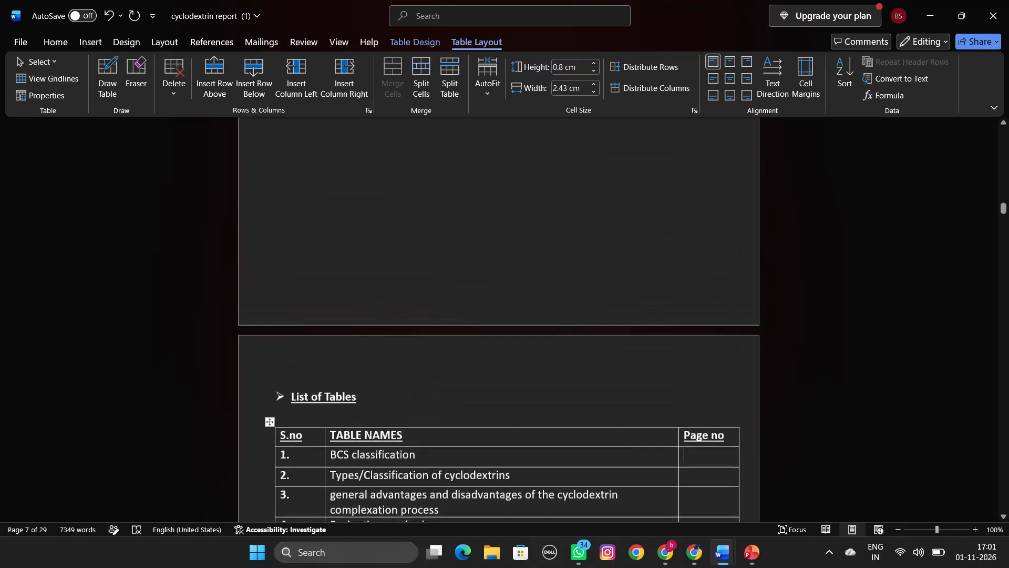
Review the Table of Contents page numbers and examine the Introduction pages to find which page holds the BCS class table.
{"action": "scroll", "coordinate": [694, 353], "scroll_direction": "up", "scroll_amount": 3}
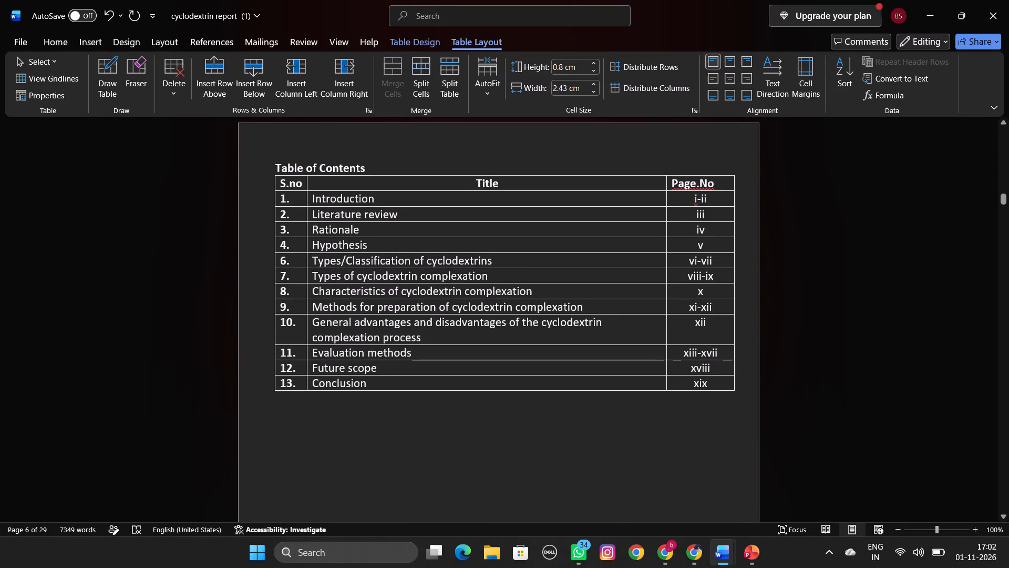
{"action": "scroll", "coordinate": [610, 484], "scroll_direction": "up", "scroll_amount": 1}
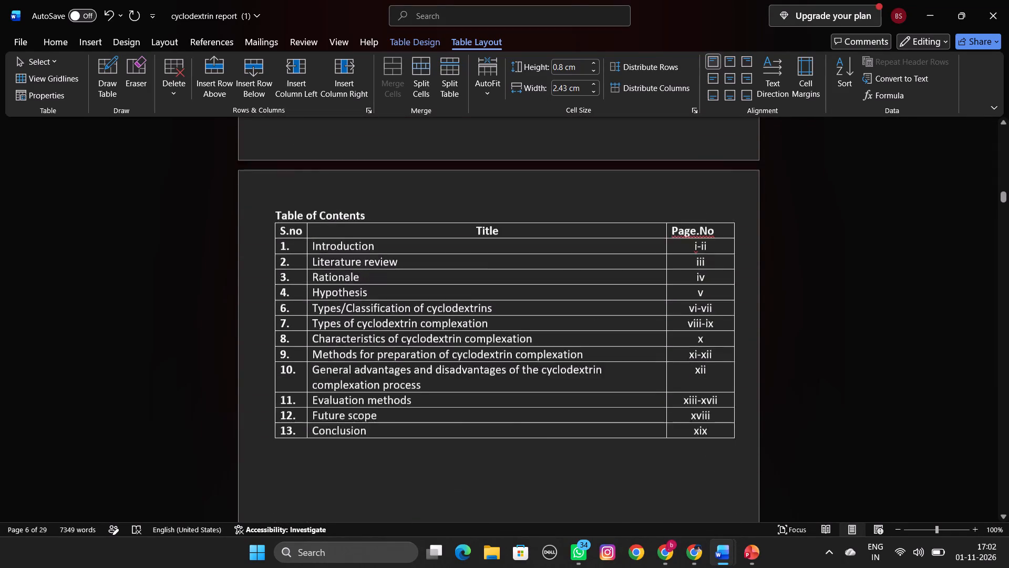
{"action": "scroll", "coordinate": [610, 484], "scroll_direction": "up", "scroll_amount": 1}
{"action": "scroll", "coordinate": [610, 484], "scroll_direction": "down", "scroll_amount": 8}
{"action": "scroll", "coordinate": [610, 484], "scroll_direction": "up", "scroll_amount": 8}
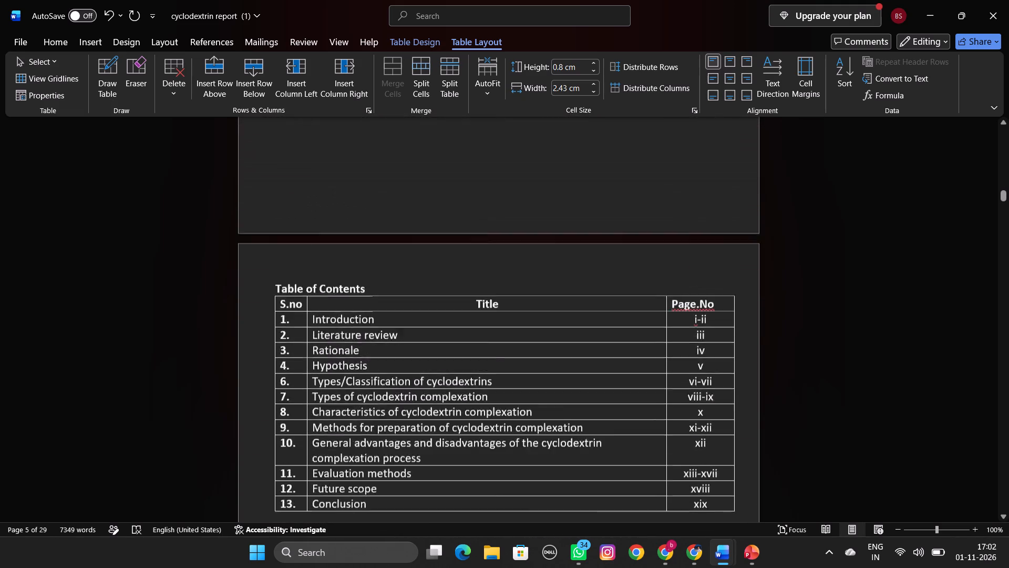
{"action": "scroll", "coordinate": [610, 484], "scroll_direction": "up", "scroll_amount": 2}
{"action": "scroll", "coordinate": [610, 484], "scroll_direction": "down", "scroll_amount": 10}
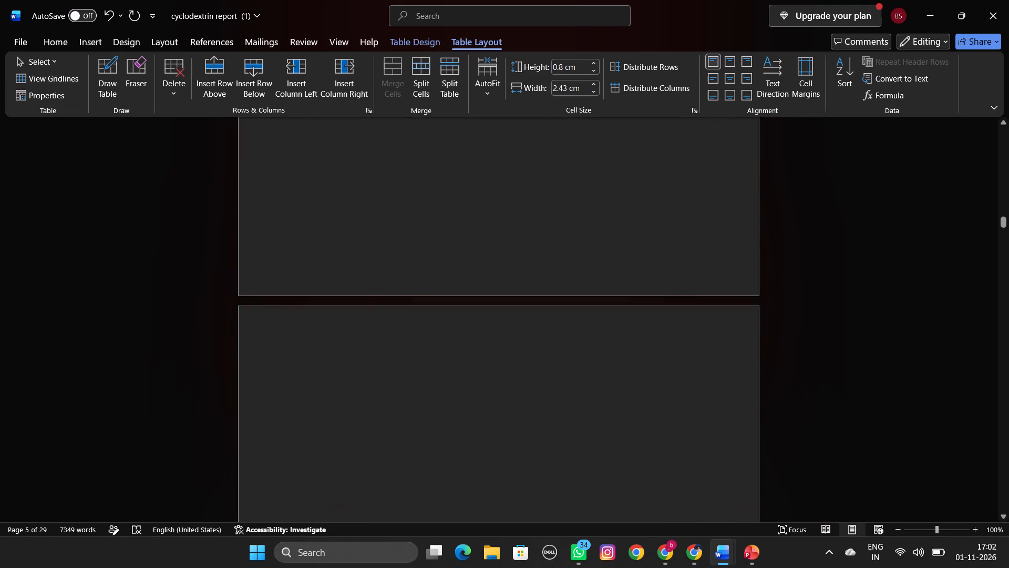
{"action": "scroll", "coordinate": [610, 484], "scroll_direction": "down", "scroll_amount": 2}
{"action": "scroll", "coordinate": [610, 484], "scroll_direction": "up", "scroll_amount": 1}
{"action": "scroll", "coordinate": [610, 484], "scroll_direction": "right", "scroll_amount": 1}
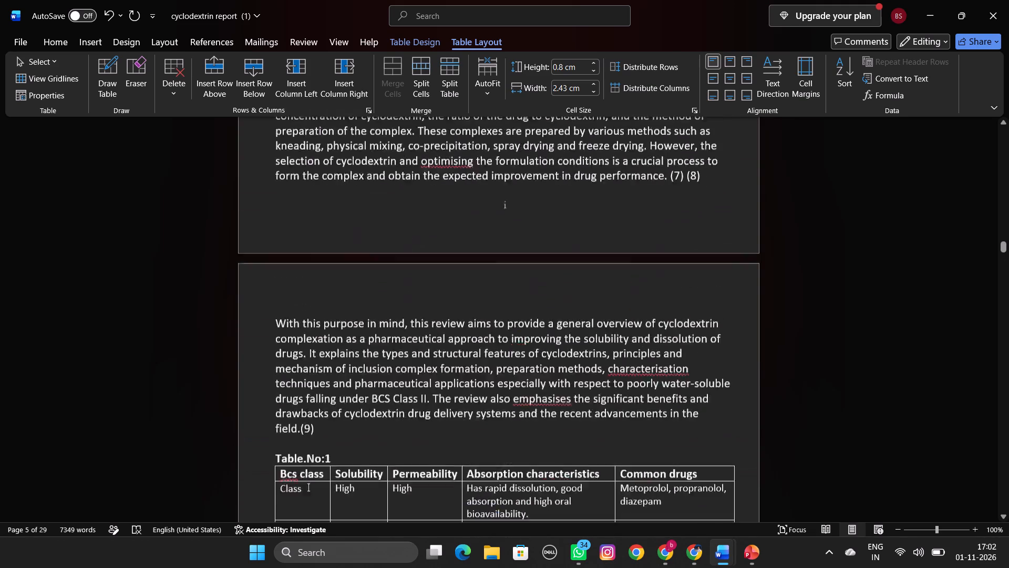
{"action": "scroll", "coordinate": [610, 484], "scroll_direction": "up", "scroll_amount": 1}
{"action": "scroll", "coordinate": [610, 484], "scroll_direction": "down", "scroll_amount": 1}
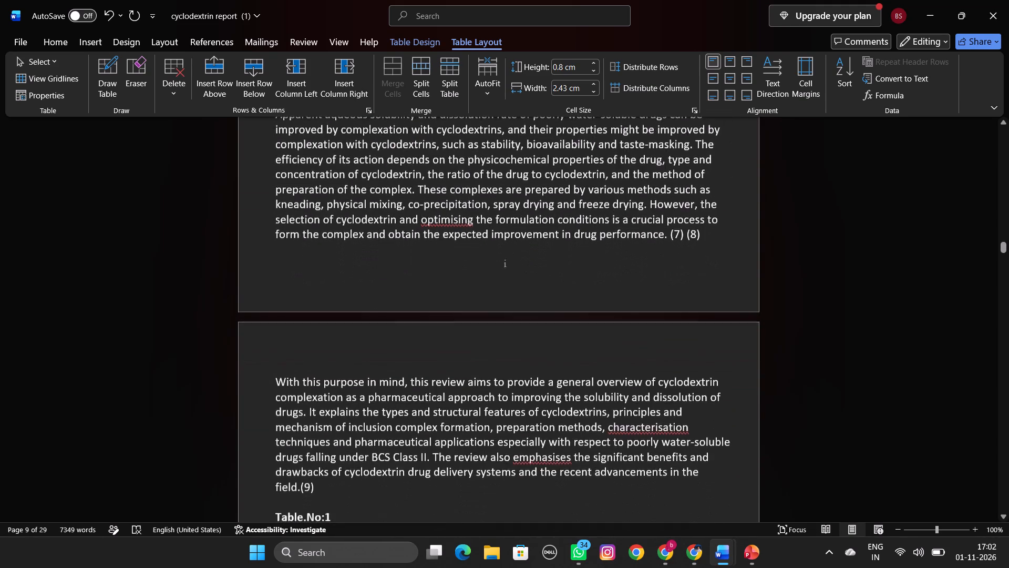
{"action": "scroll", "coordinate": [610, 484], "scroll_direction": "down", "scroll_amount": 2}
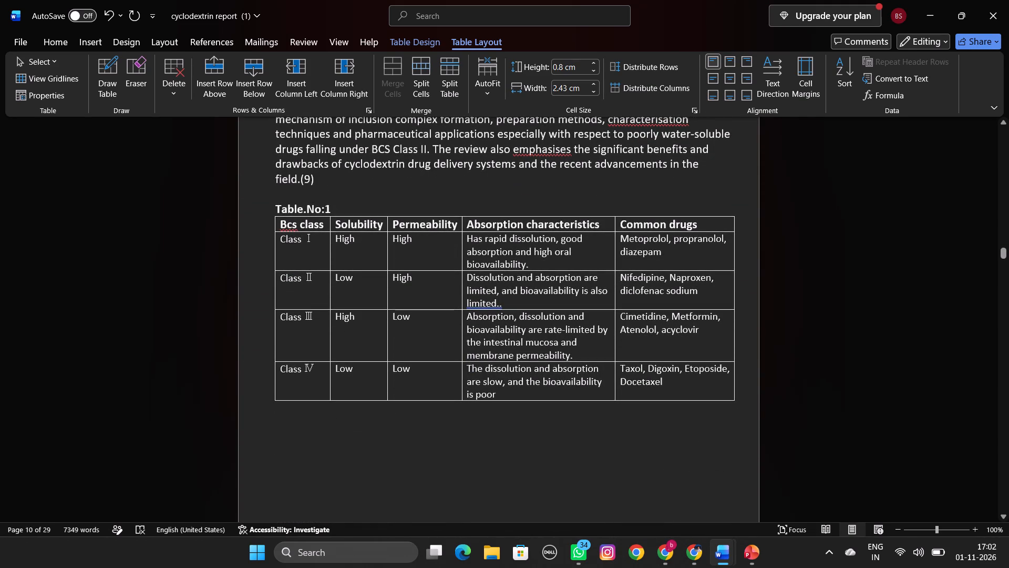
{"action": "scroll", "coordinate": [610, 484], "scroll_direction": "up", "scroll_amount": 3}
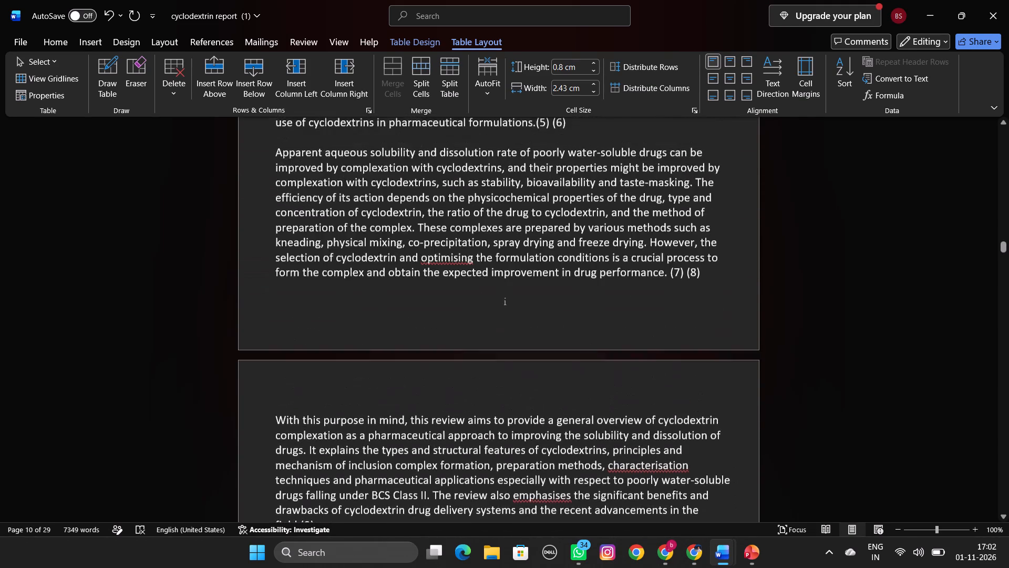
{"action": "scroll", "coordinate": [610, 484], "scroll_direction": "up", "scroll_amount": 3}
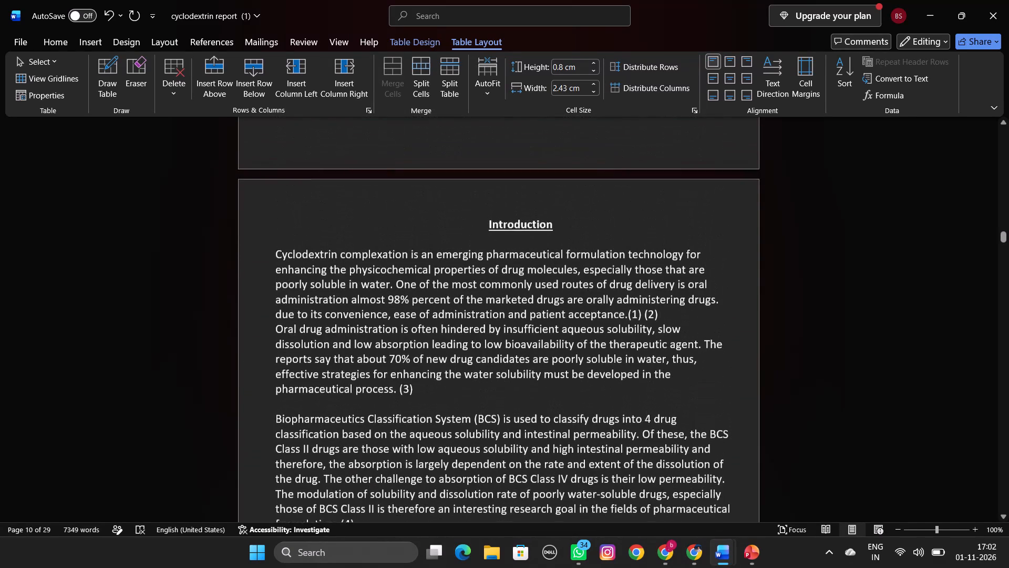
{"action": "scroll", "coordinate": [610, 484], "scroll_direction": "up", "scroll_amount": 1}
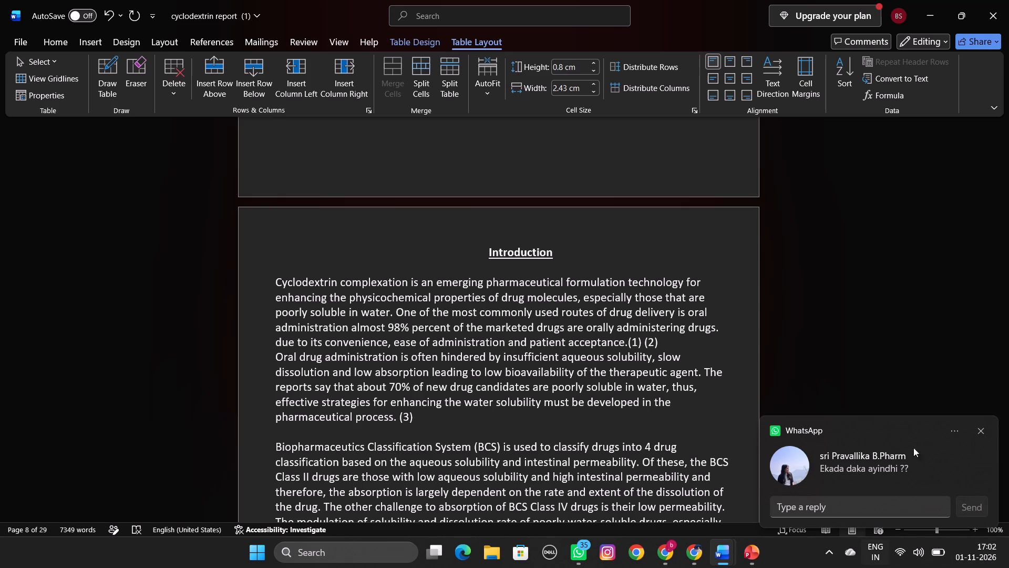
{"action": "left_click", "coordinate": [977, 429]}
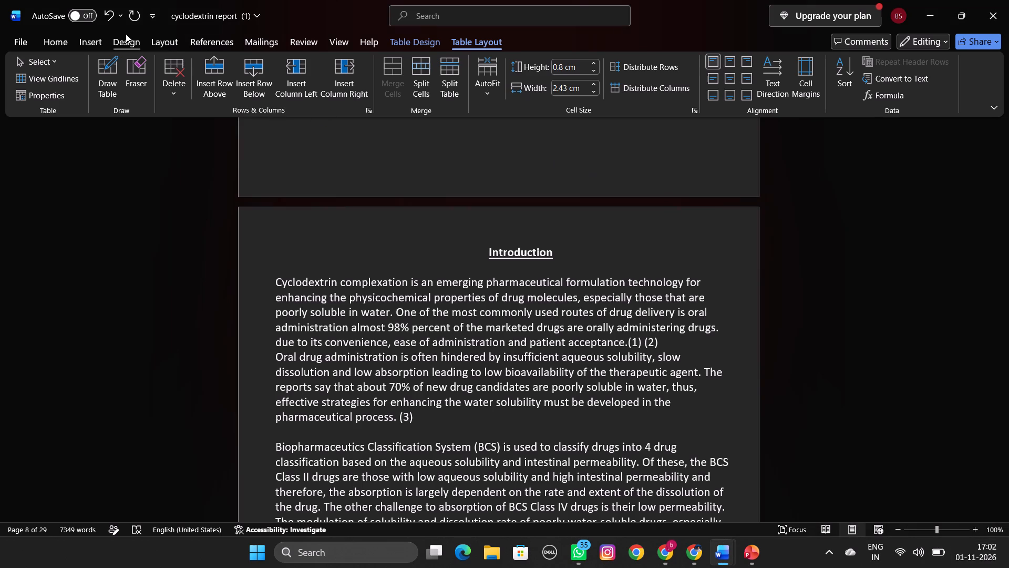
Open the page margin presets for the report.
{"action": "left_click", "coordinate": [102, 40]}
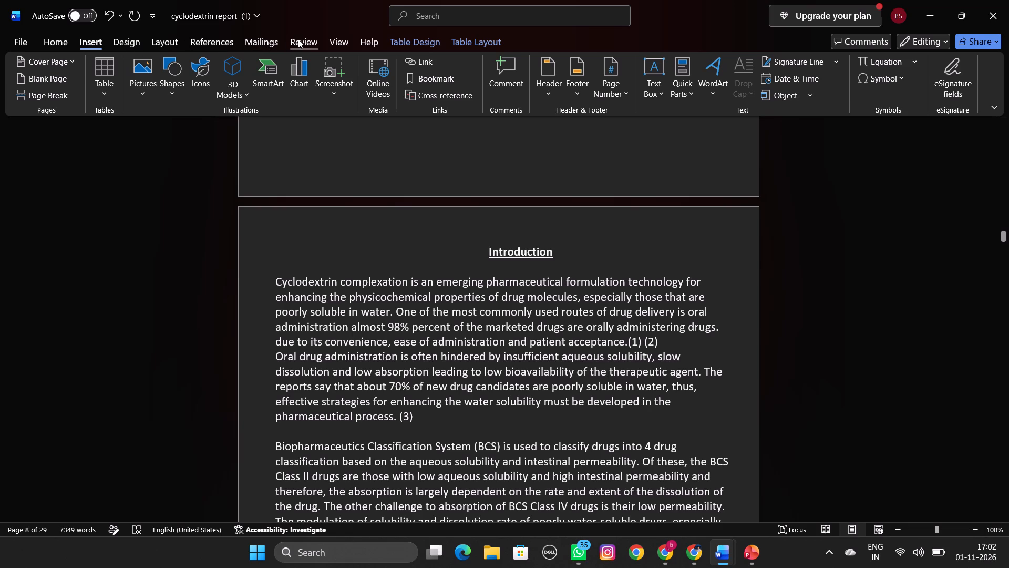
{"action": "left_click", "coordinate": [162, 40]}
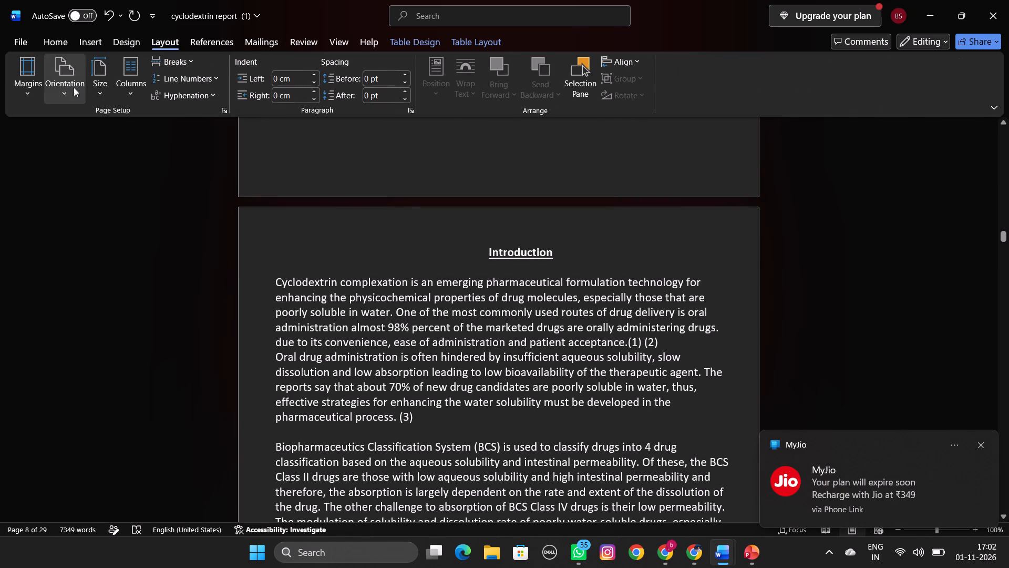
{"action": "left_click", "coordinate": [34, 93]}
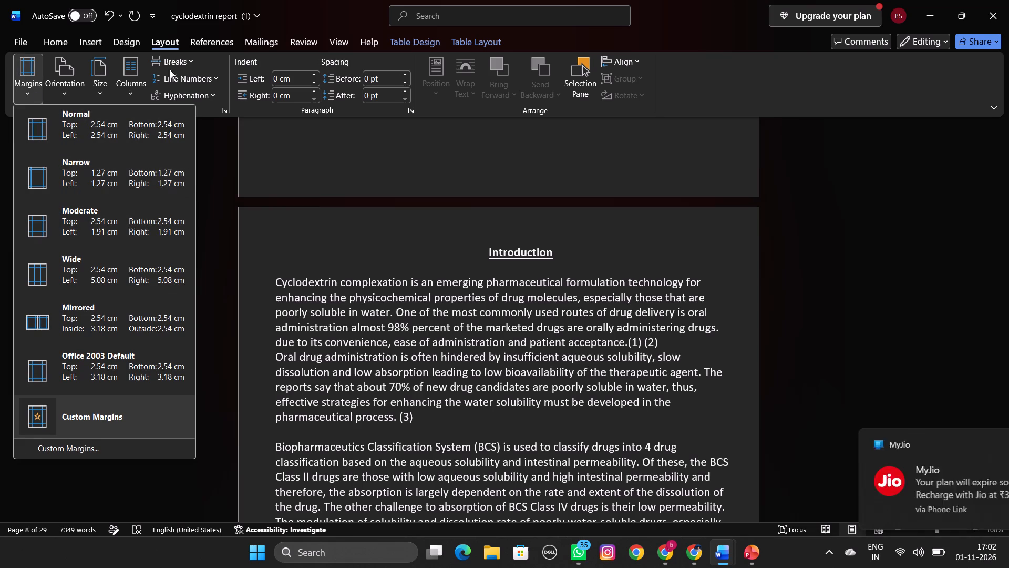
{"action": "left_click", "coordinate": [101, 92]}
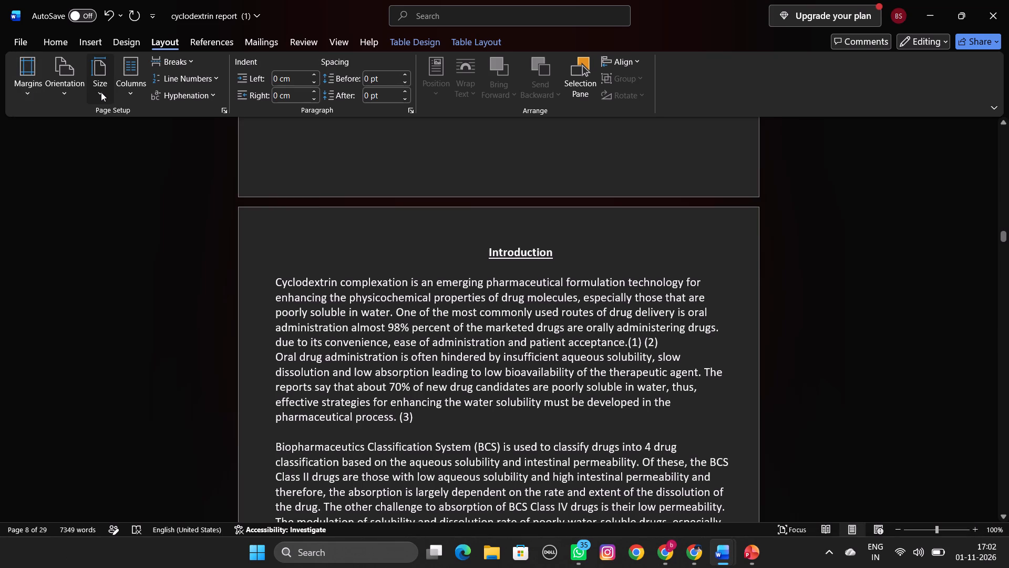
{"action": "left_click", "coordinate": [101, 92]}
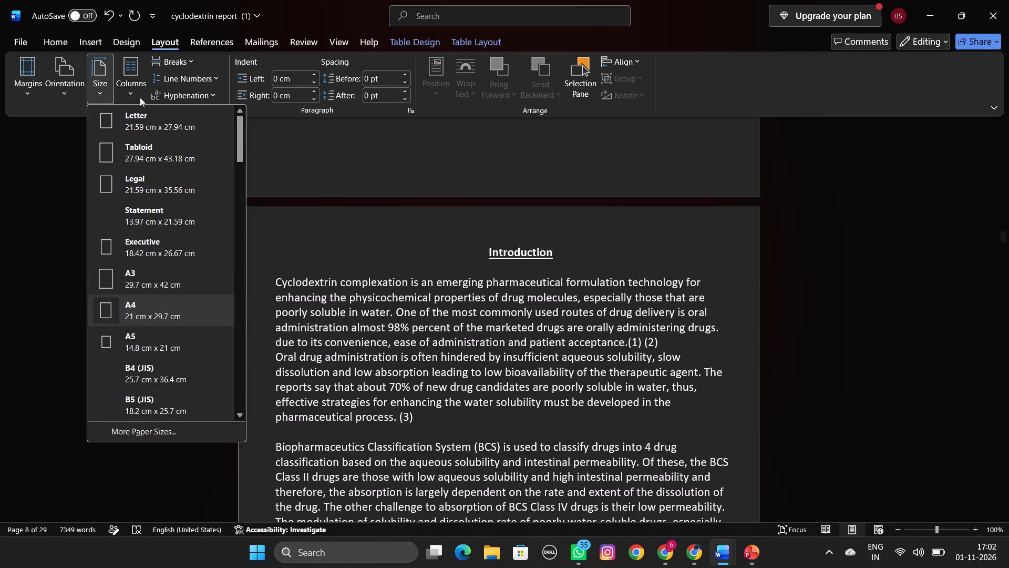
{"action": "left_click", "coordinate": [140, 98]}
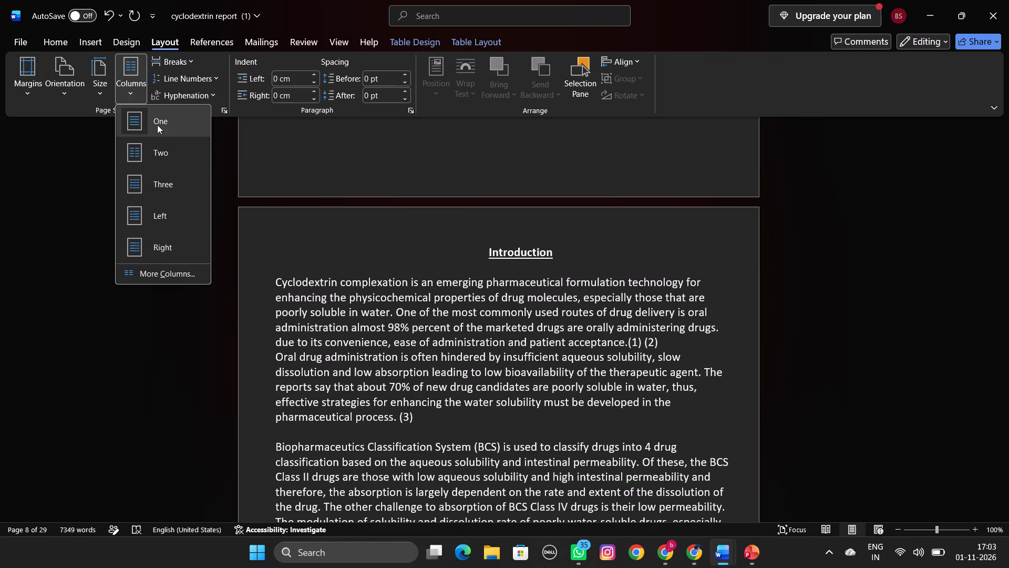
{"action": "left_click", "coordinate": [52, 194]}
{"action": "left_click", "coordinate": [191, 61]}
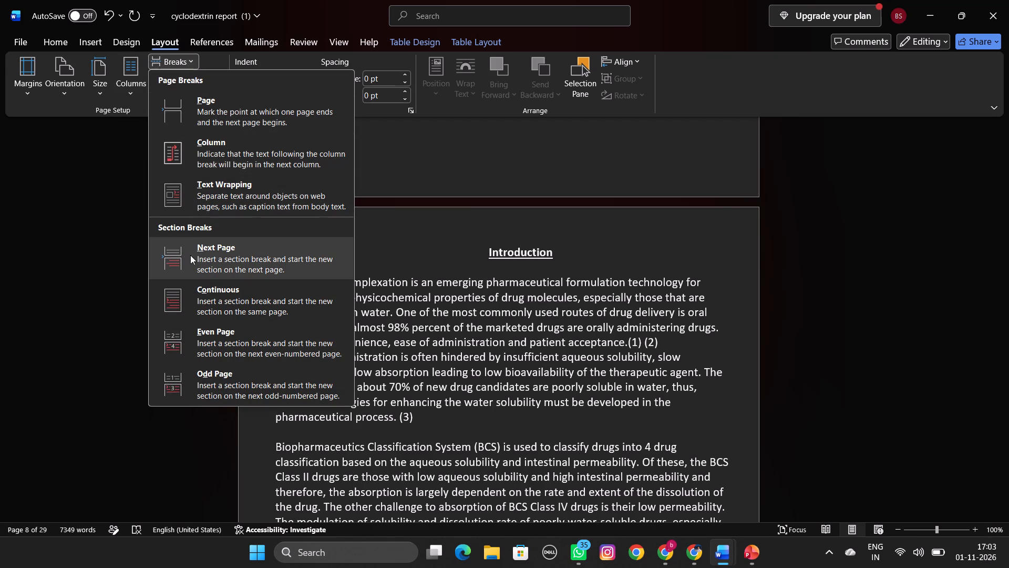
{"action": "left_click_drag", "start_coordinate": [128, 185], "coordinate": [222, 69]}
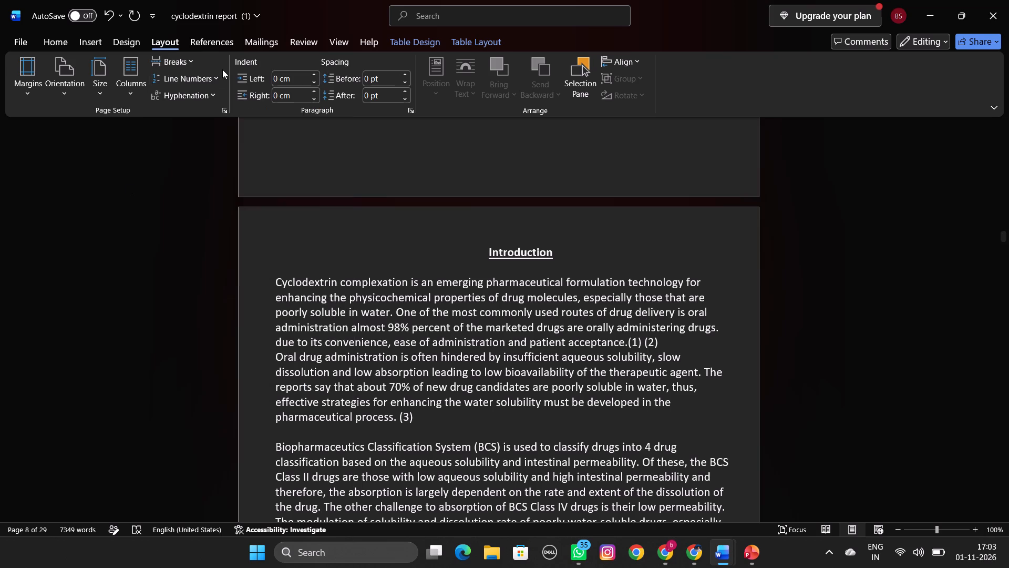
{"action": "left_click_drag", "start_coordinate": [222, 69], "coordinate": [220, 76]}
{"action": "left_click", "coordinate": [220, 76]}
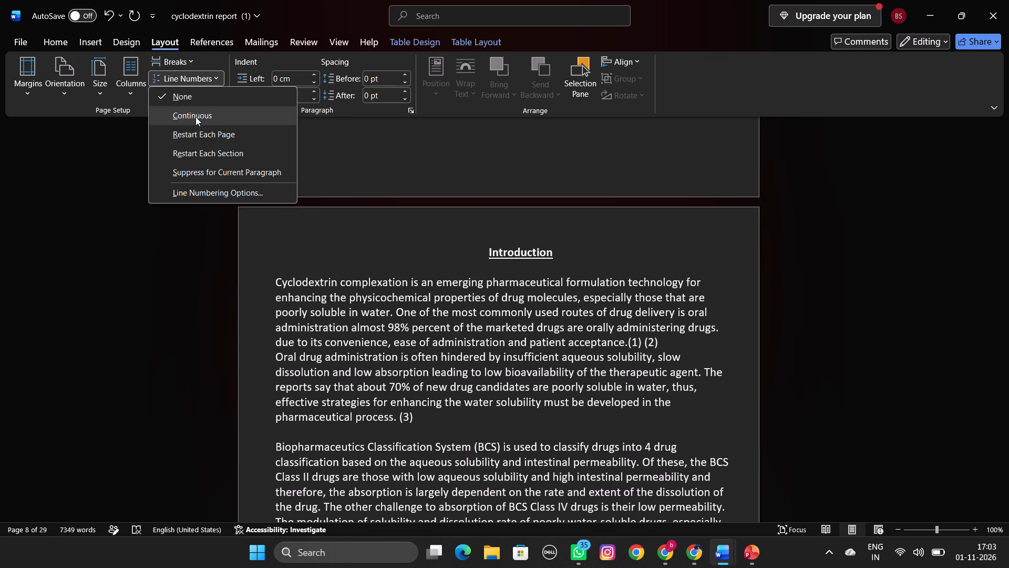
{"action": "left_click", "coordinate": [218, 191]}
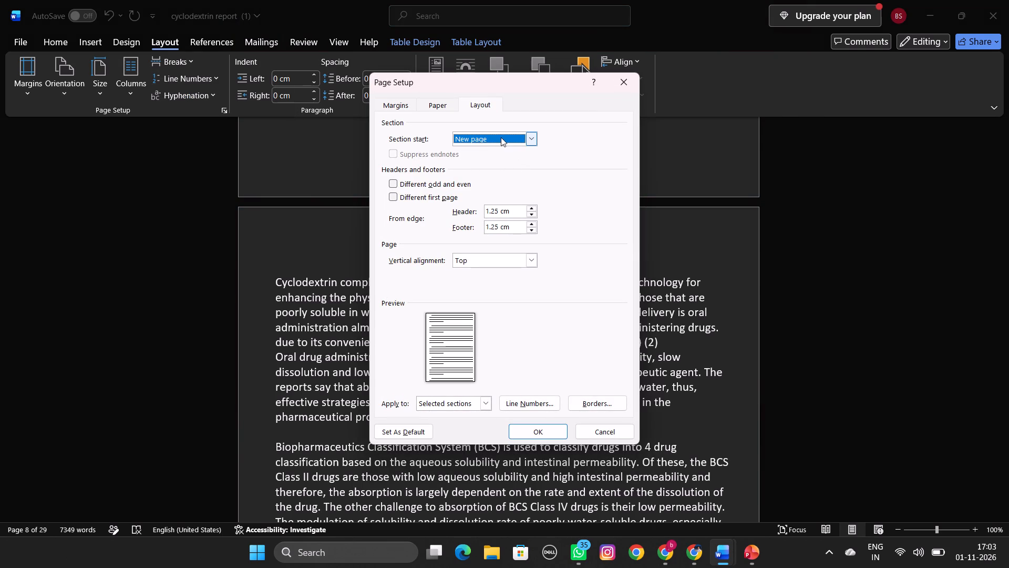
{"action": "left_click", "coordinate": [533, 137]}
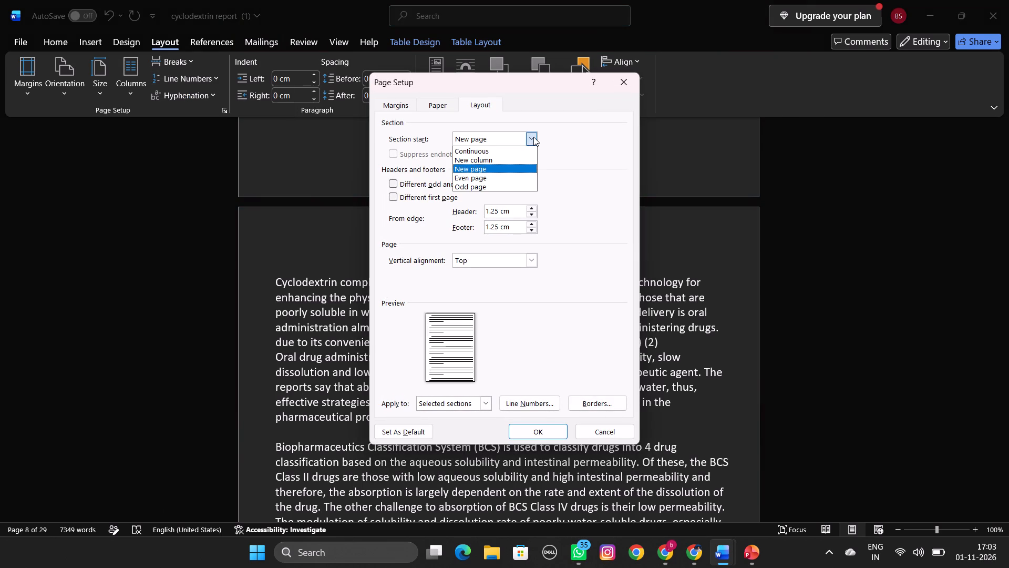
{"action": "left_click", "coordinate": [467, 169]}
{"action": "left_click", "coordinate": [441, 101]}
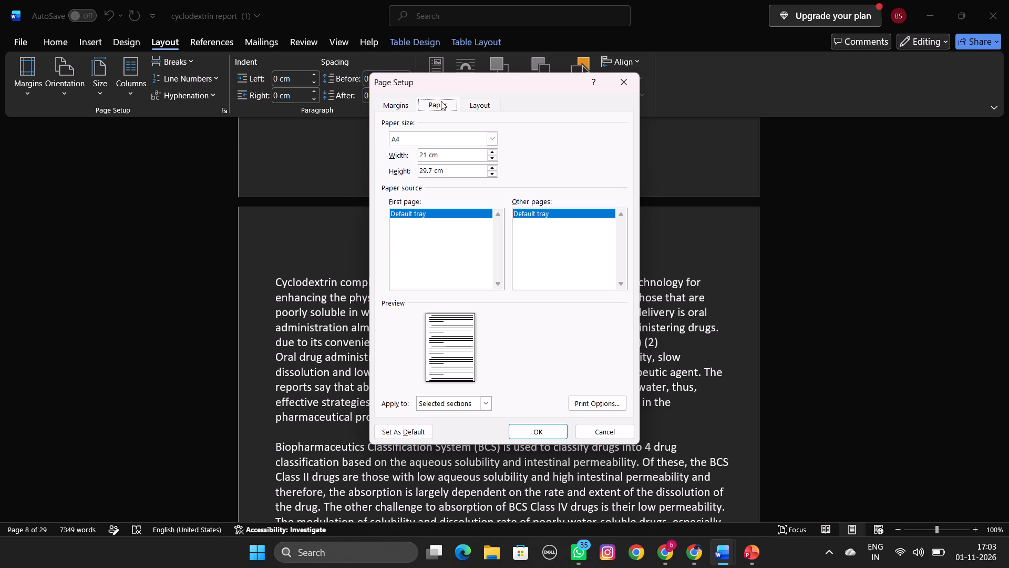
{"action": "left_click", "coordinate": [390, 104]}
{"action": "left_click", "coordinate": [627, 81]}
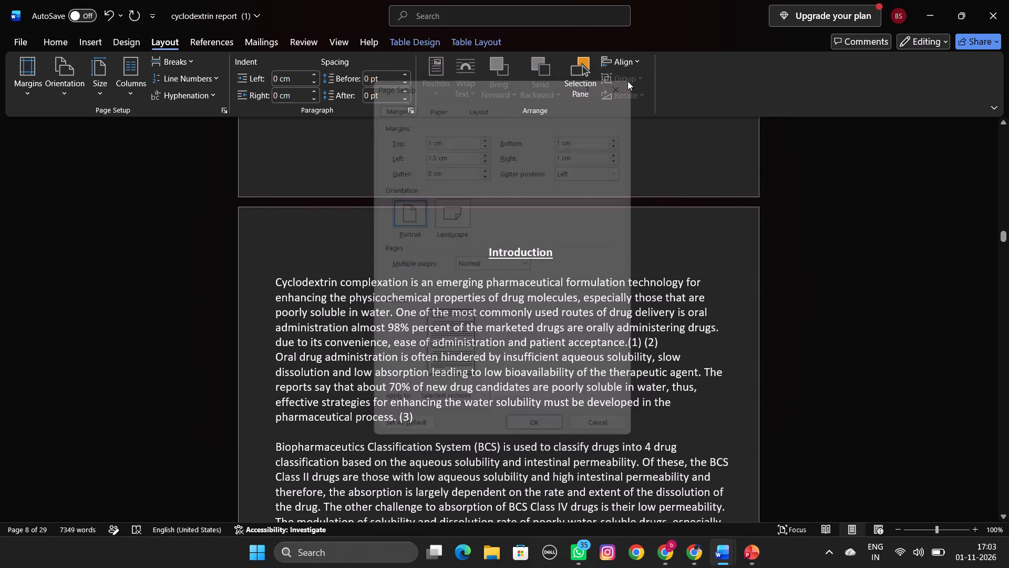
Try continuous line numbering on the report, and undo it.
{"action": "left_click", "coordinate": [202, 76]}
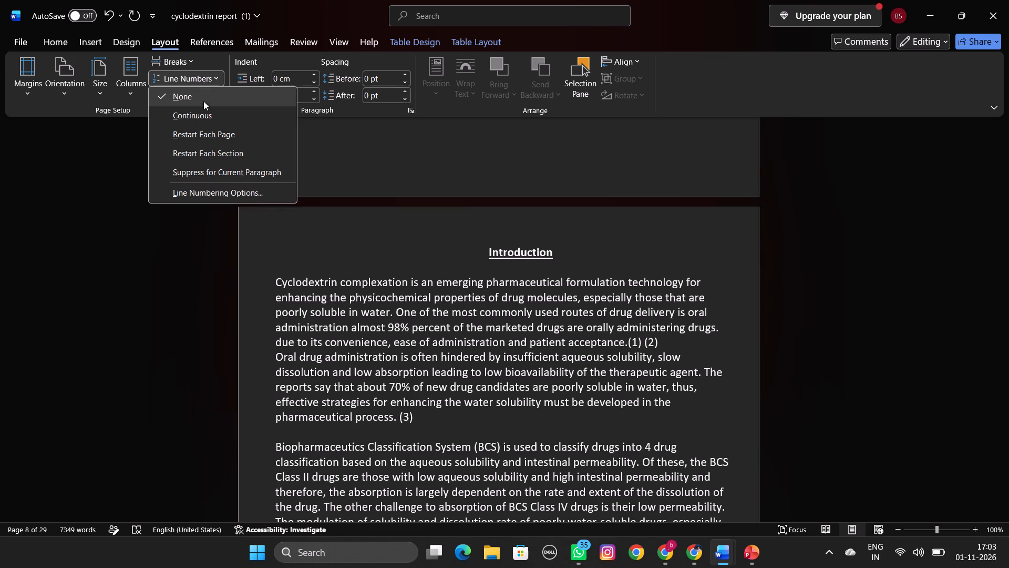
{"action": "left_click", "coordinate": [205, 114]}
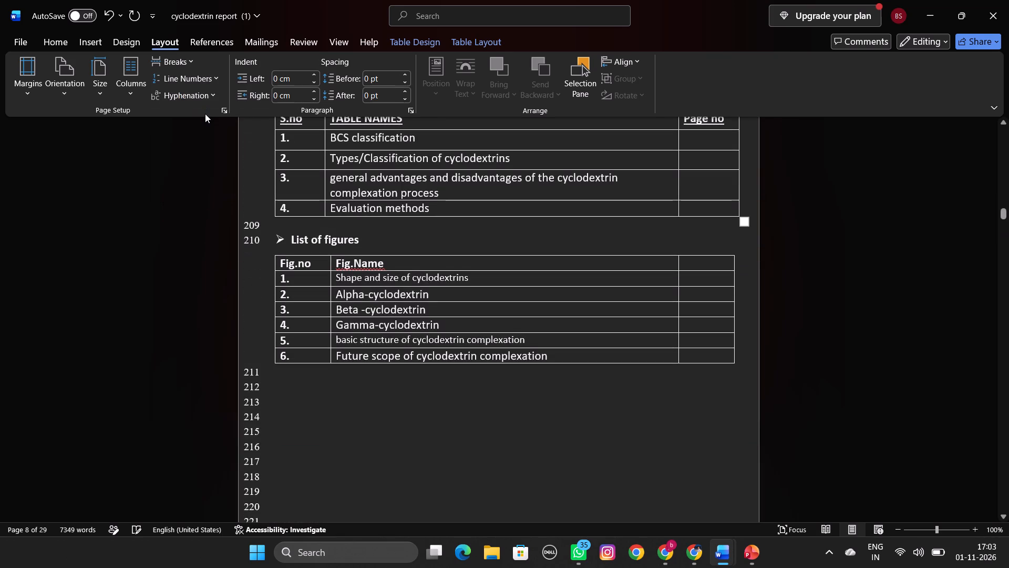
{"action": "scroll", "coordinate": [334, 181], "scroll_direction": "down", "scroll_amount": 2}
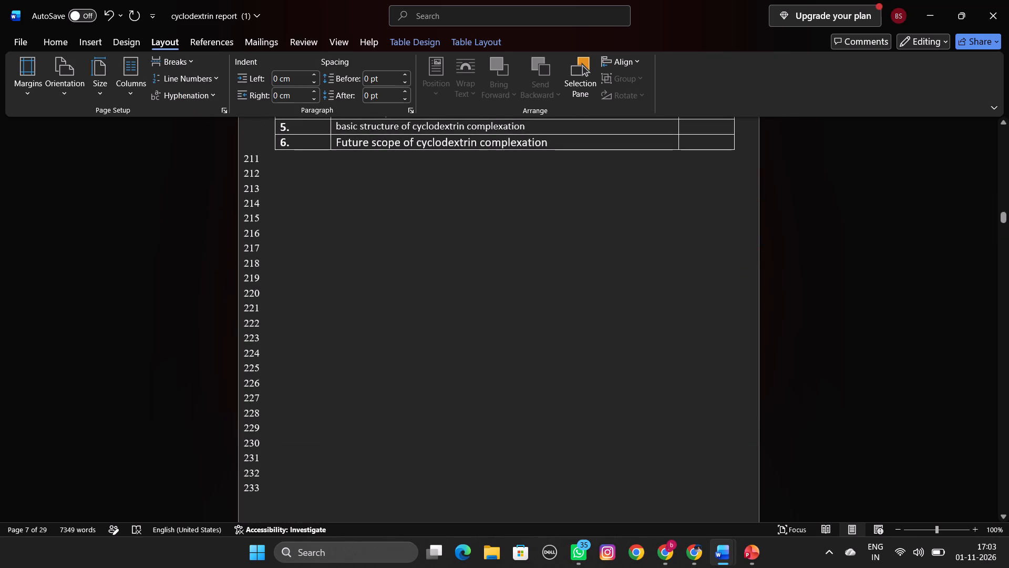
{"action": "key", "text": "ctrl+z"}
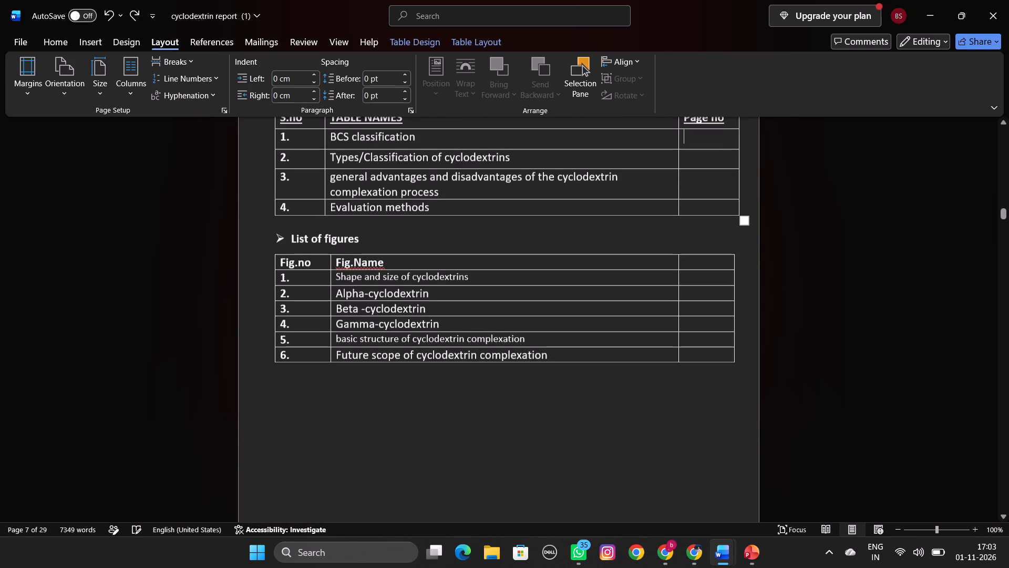
Review the report's front matter, from the List of Tables page back through the Acknowledgement, Certificate and Declaration to the title page.
{"action": "scroll", "coordinate": [293, 181], "scroll_direction": "up", "scroll_amount": 6}
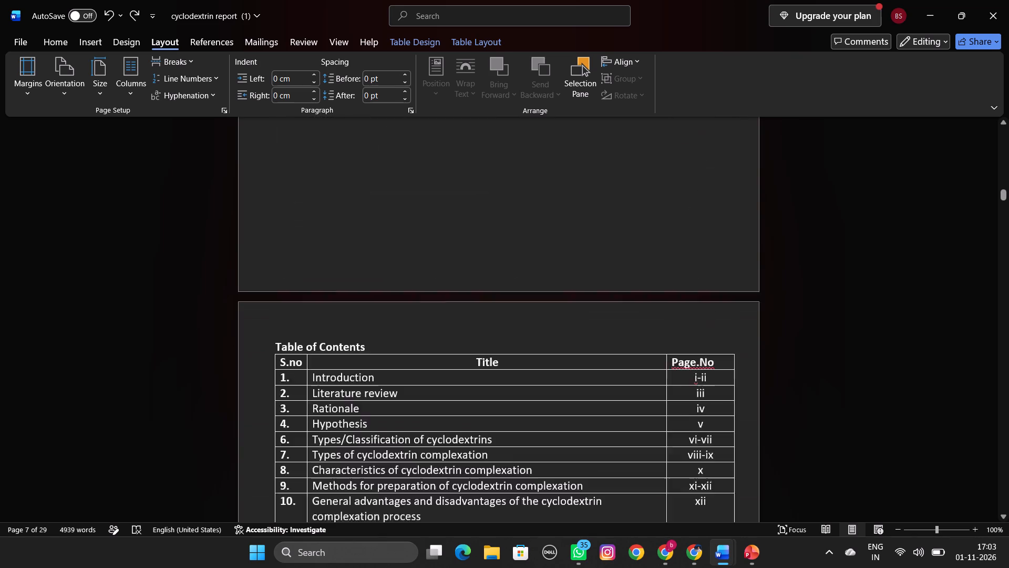
{"action": "scroll", "coordinate": [293, 181], "scroll_direction": "up", "scroll_amount": 7}
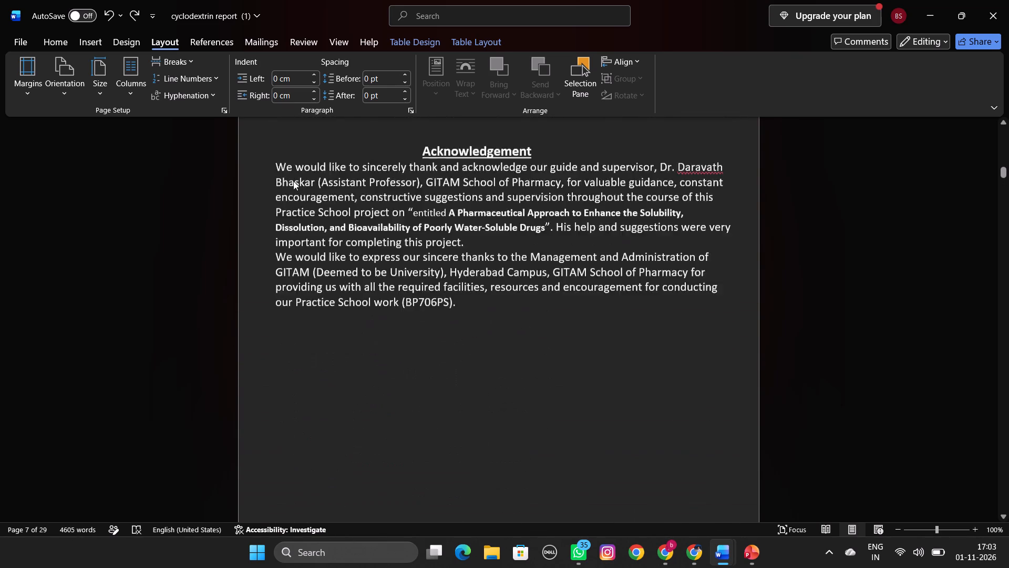
{"action": "scroll", "coordinate": [293, 181], "scroll_direction": "up", "scroll_amount": 4}
{"action": "scroll", "coordinate": [293, 181], "scroll_direction": "down", "scroll_amount": 2}
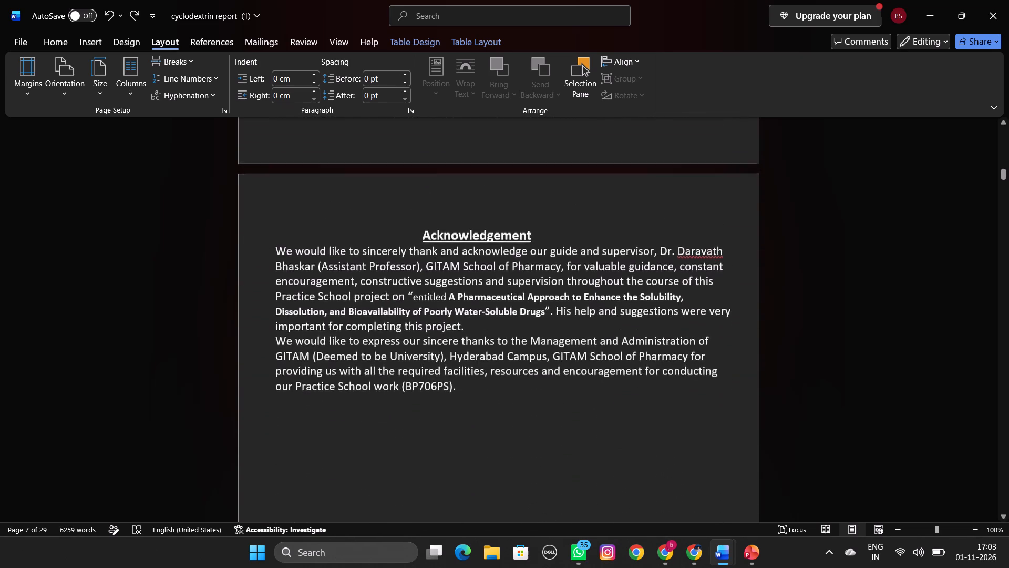
{"action": "scroll", "coordinate": [293, 181], "scroll_direction": "down", "scroll_amount": 2}
{"action": "scroll", "coordinate": [293, 181], "scroll_direction": "up", "scroll_amount": 1}
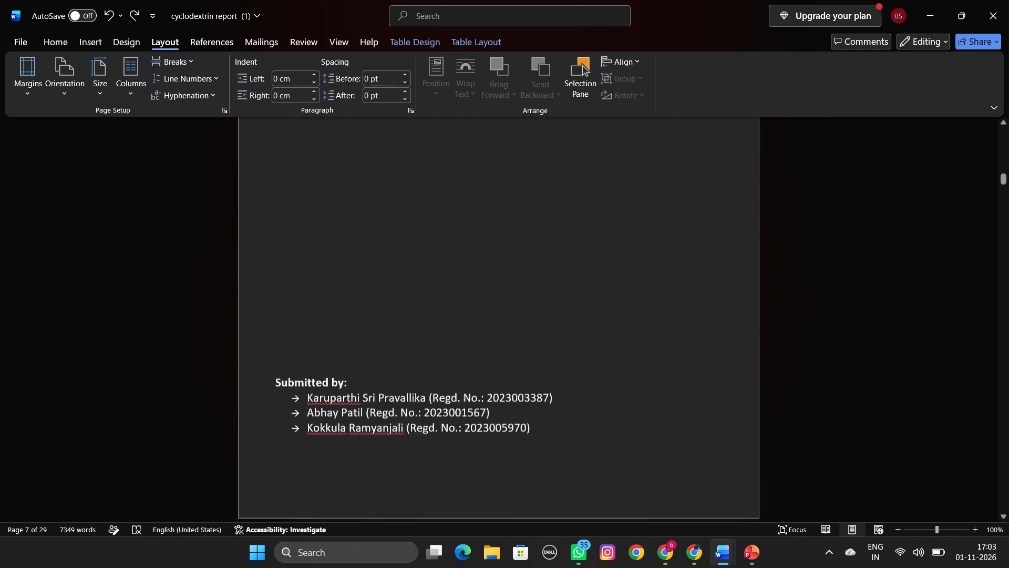
{"action": "scroll", "coordinate": [293, 181], "scroll_direction": "up", "scroll_amount": 1}
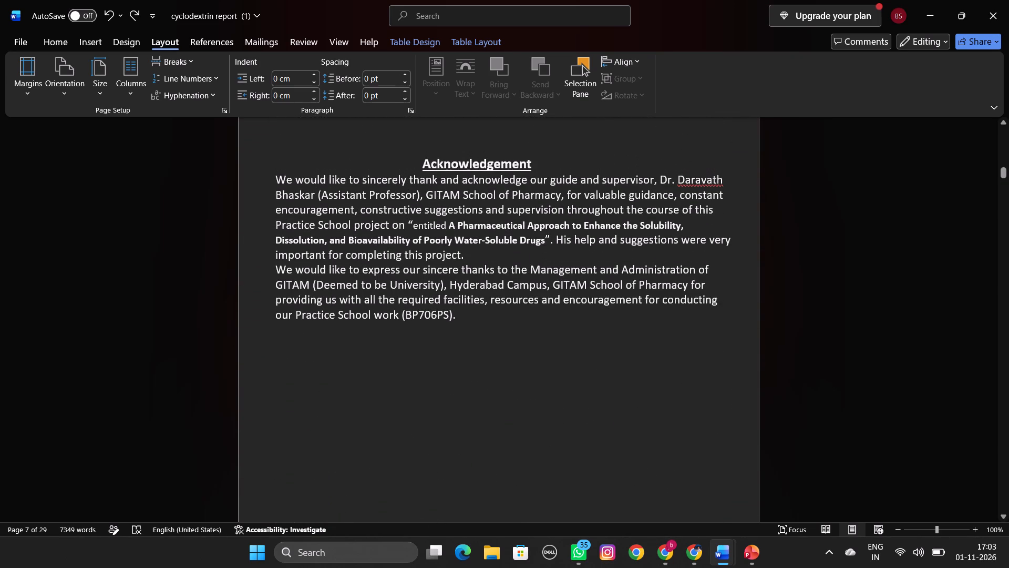
{"action": "scroll", "coordinate": [430, 365], "scroll_direction": "down", "scroll_amount": 1}
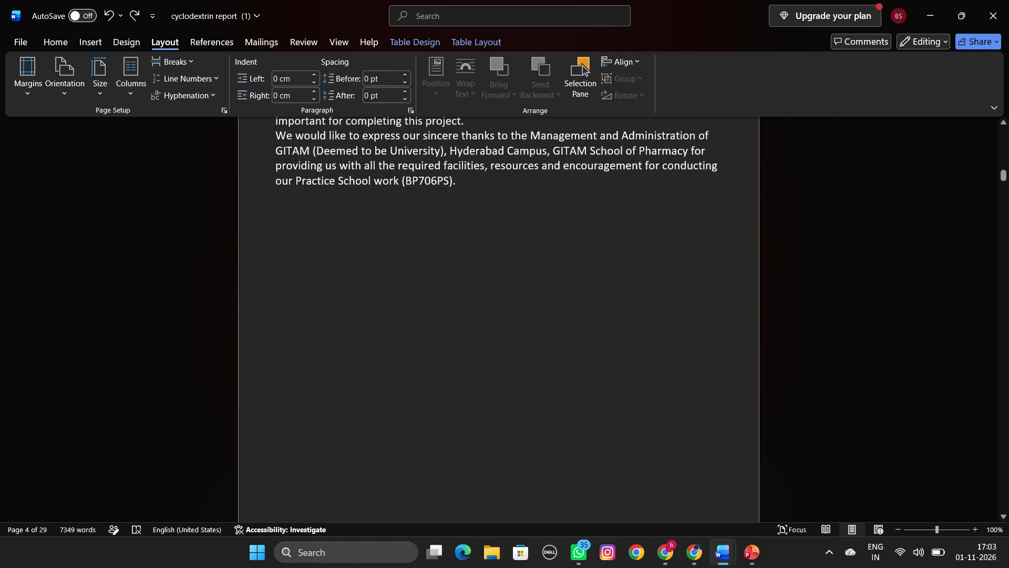
{"action": "scroll", "coordinate": [473, 339], "scroll_direction": "up", "scroll_amount": 3}
{"action": "scroll", "coordinate": [473, 339], "scroll_direction": "down", "scroll_amount": 1, "text": "ctrl"}
{"action": "scroll", "coordinate": [473, 339], "scroll_direction": "up", "scroll_amount": 1, "text": "ctrl"}
{"action": "scroll", "coordinate": [473, 339], "scroll_direction": "down", "scroll_amount": 1, "text": "ctrl"}
{"action": "scroll", "coordinate": [473, 339], "scroll_direction": "up", "scroll_amount": 1, "text": "ctrl"}
{"action": "scroll", "coordinate": [473, 339], "scroll_direction": "up", "scroll_amount": 1}
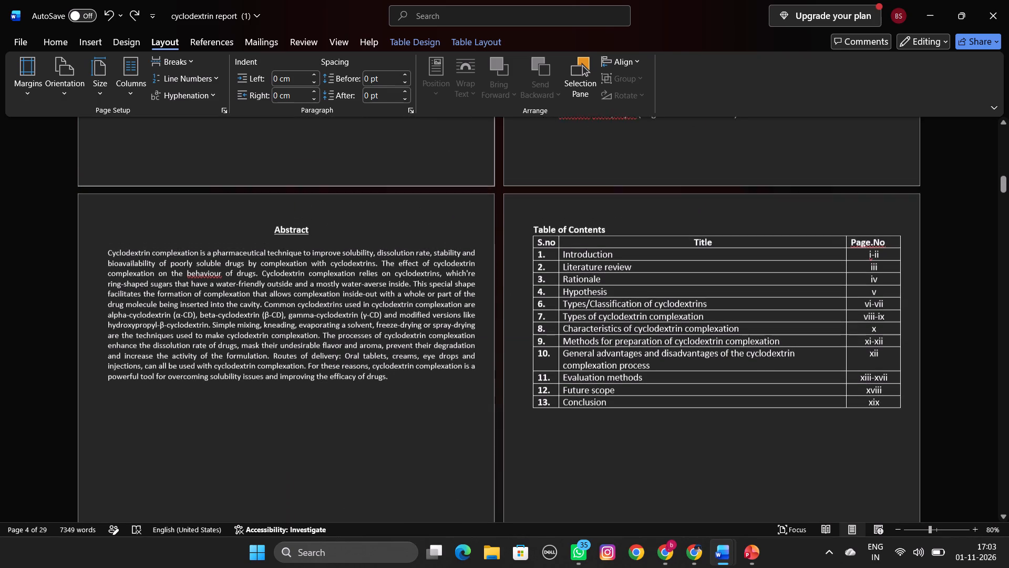
{"action": "scroll", "coordinate": [473, 339], "scroll_direction": "down", "scroll_amount": 2, "text": "ctrl"}
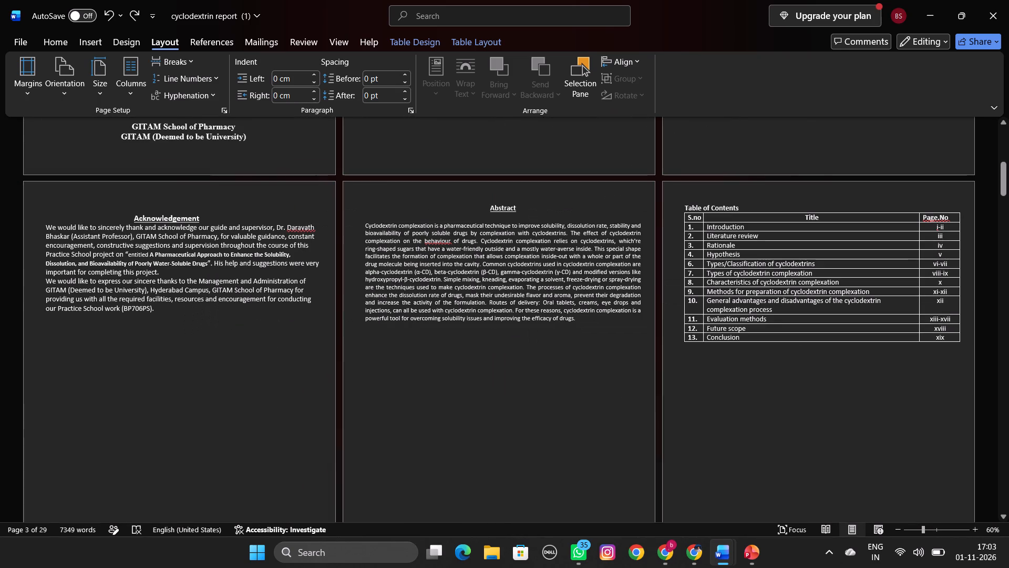
{"action": "scroll", "coordinate": [473, 339], "scroll_direction": "up", "scroll_amount": 3, "text": "ctrl"}
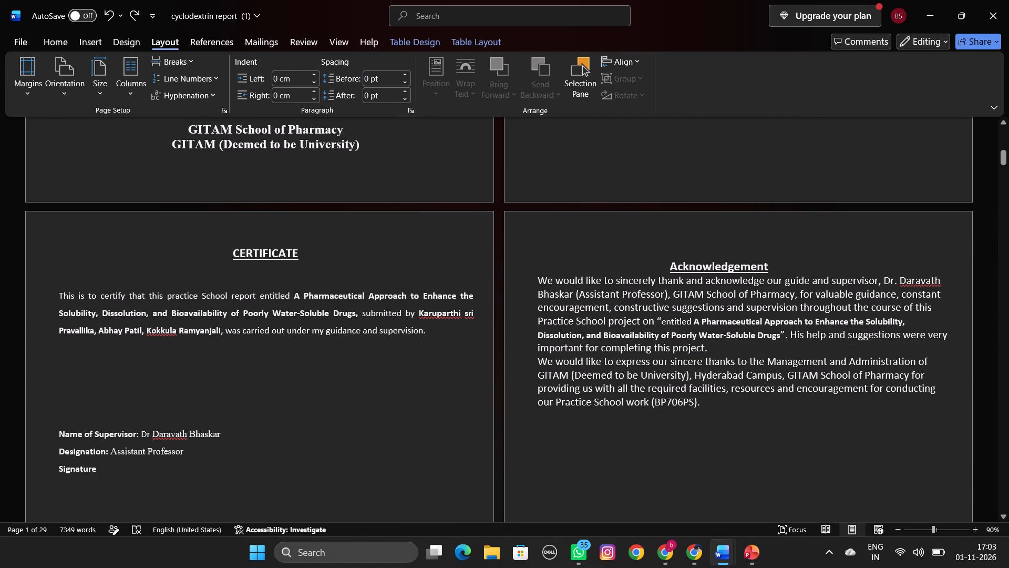
{"action": "scroll", "coordinate": [473, 339], "scroll_direction": "up", "scroll_amount": 3, "text": "ctrl"}
{"action": "scroll", "coordinate": [473, 339], "scroll_direction": "down", "scroll_amount": 1}
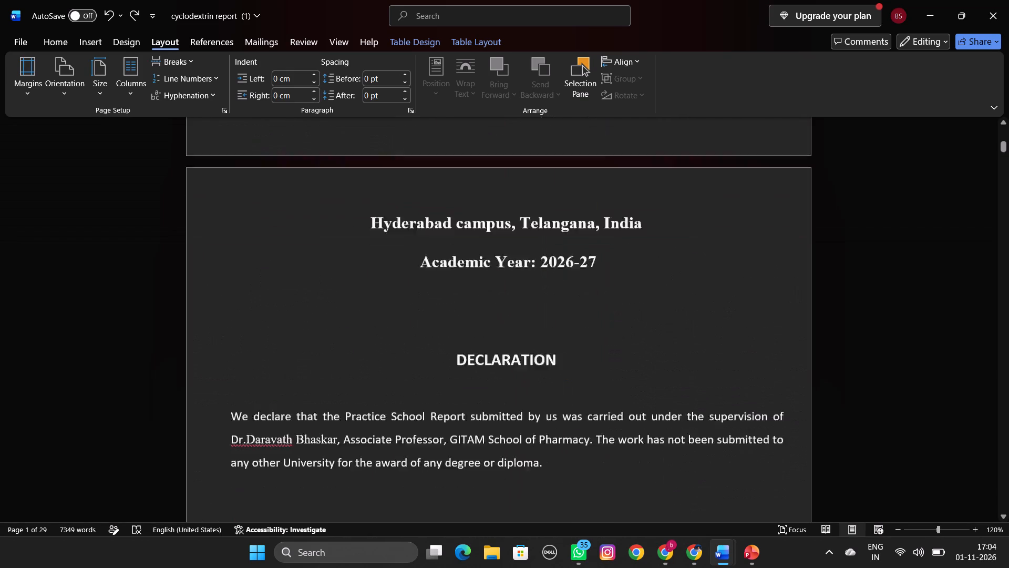
{"action": "scroll", "coordinate": [473, 339], "scroll_direction": "down", "scroll_amount": 2}
{"action": "scroll", "coordinate": [473, 339], "scroll_direction": "down", "scroll_amount": 1, "text": "ctrl"}
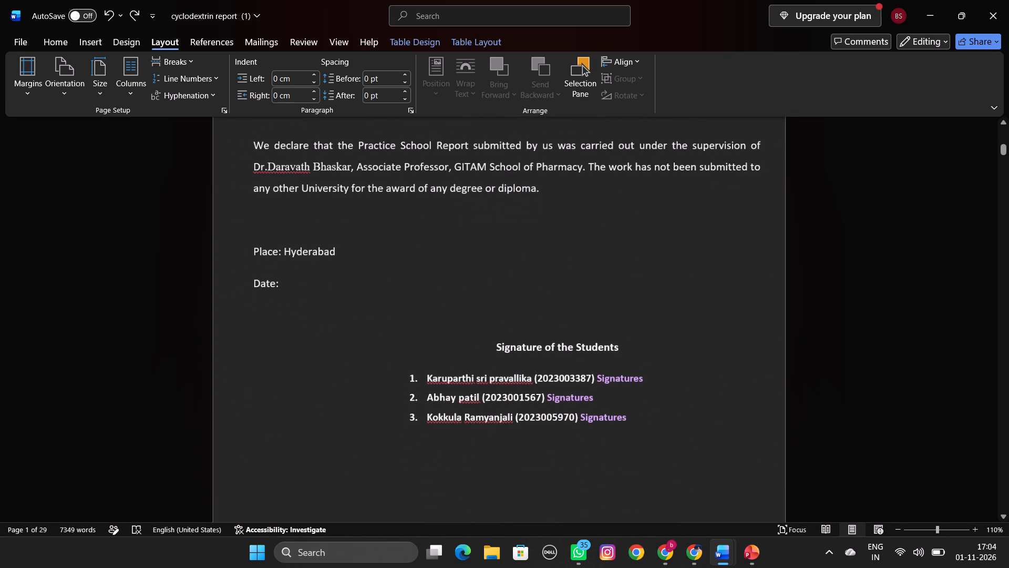
{"action": "scroll", "coordinate": [473, 339], "scroll_direction": "down", "scroll_amount": 1, "text": "ctrl"}
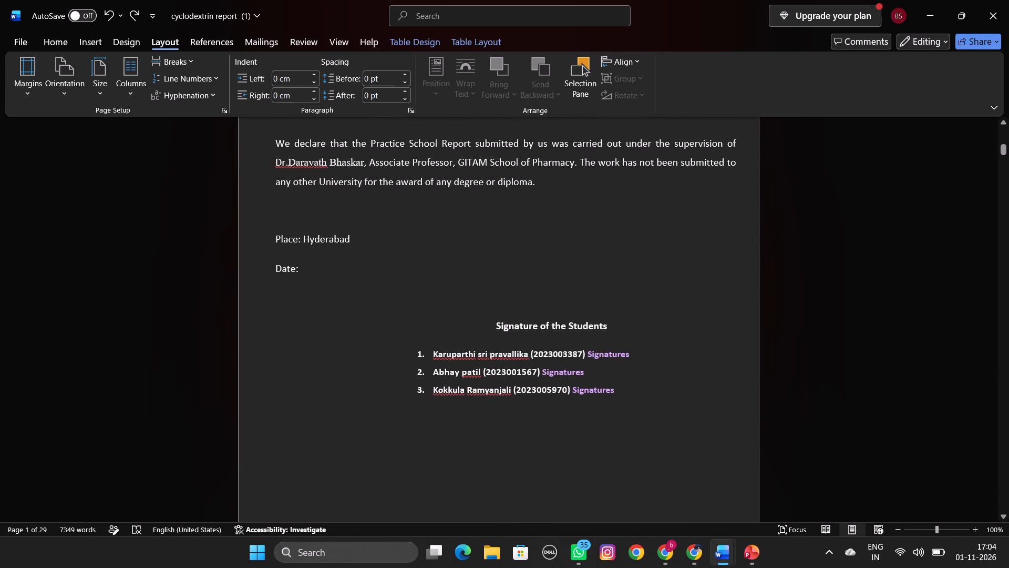
{"action": "scroll", "coordinate": [473, 339], "scroll_direction": "up", "scroll_amount": 3}
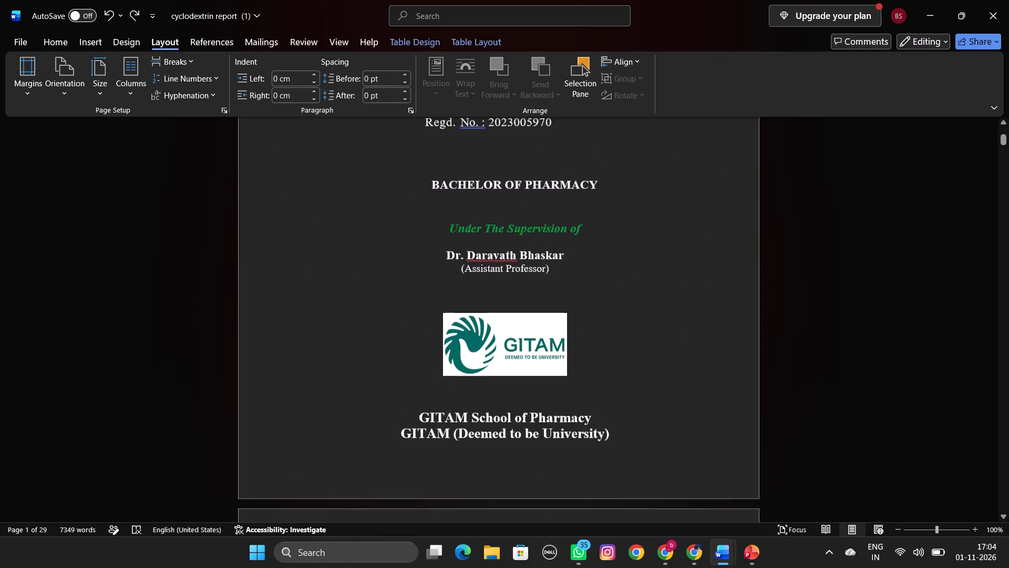
{"action": "scroll", "coordinate": [473, 339], "scroll_direction": "up", "scroll_amount": 5}
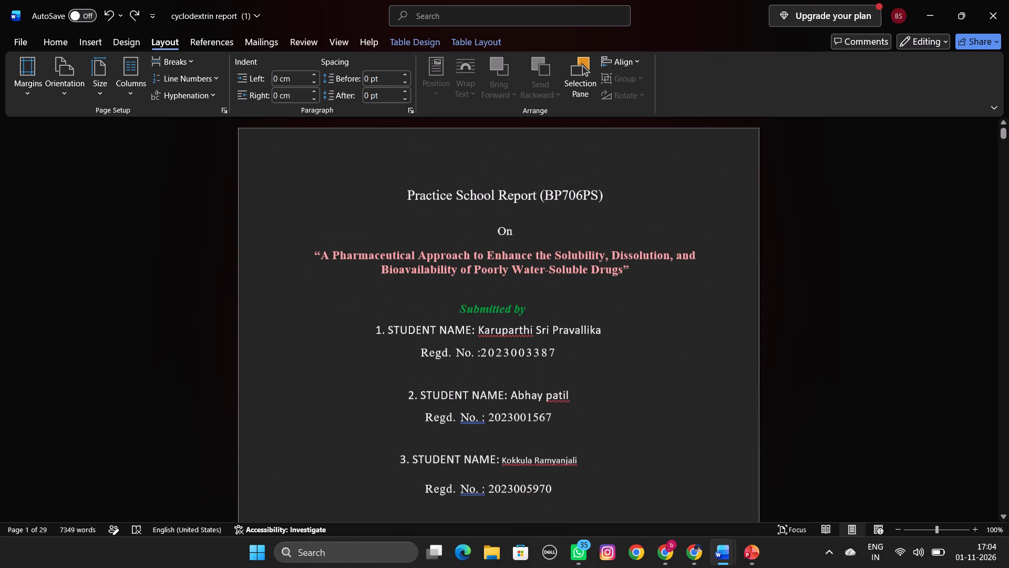
Examine the overall page arrangement from the title page through the contents and lists to the first body pages, with many pages shown together.
{"action": "scroll", "coordinate": [473, 339], "scroll_direction": "up", "scroll_amount": 3}
{"action": "scroll", "coordinate": [473, 339], "scroll_direction": "down", "scroll_amount": 1, "text": "ctrl"}
{"action": "scroll", "coordinate": [473, 339], "scroll_direction": "up", "scroll_amount": 1, "text": "ctrl"}
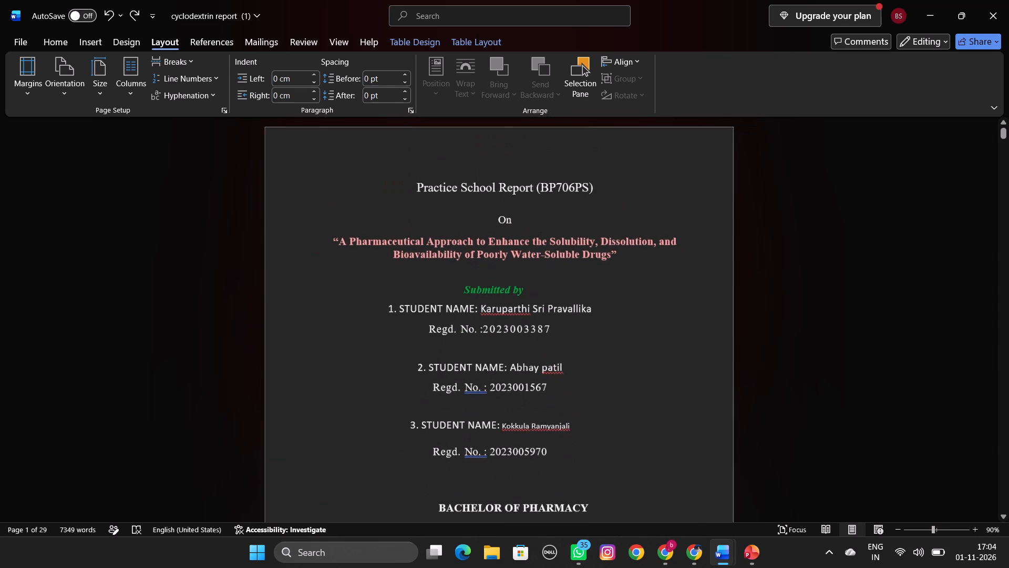
{"action": "scroll", "coordinate": [473, 339], "scroll_direction": "down", "scroll_amount": 3, "text": "ctrl"}
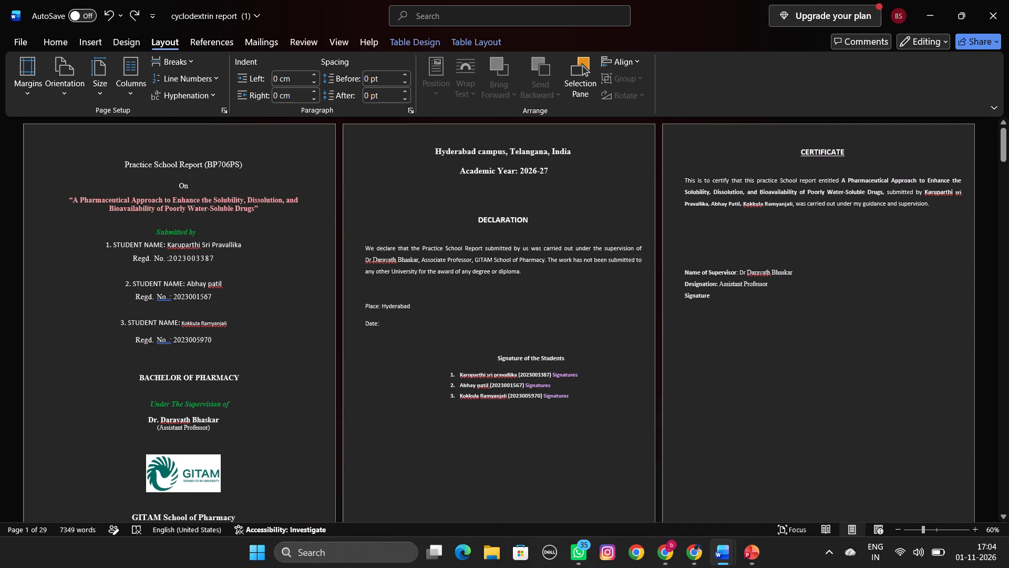
{"action": "scroll", "coordinate": [473, 339], "scroll_direction": "down", "scroll_amount": 3, "text": "ctrl"}
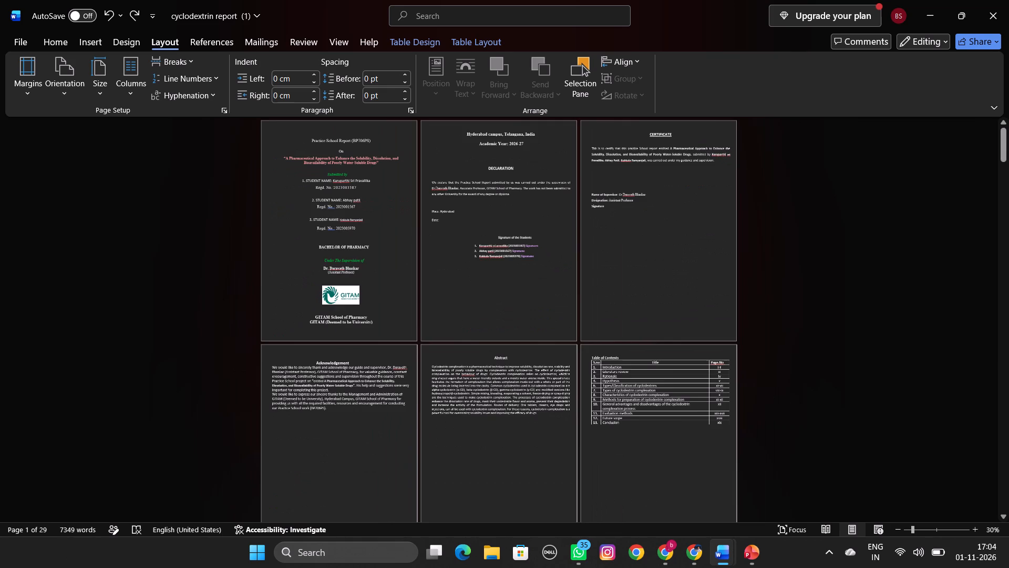
{"action": "scroll", "coordinate": [473, 339], "scroll_direction": "down", "scroll_amount": 2}
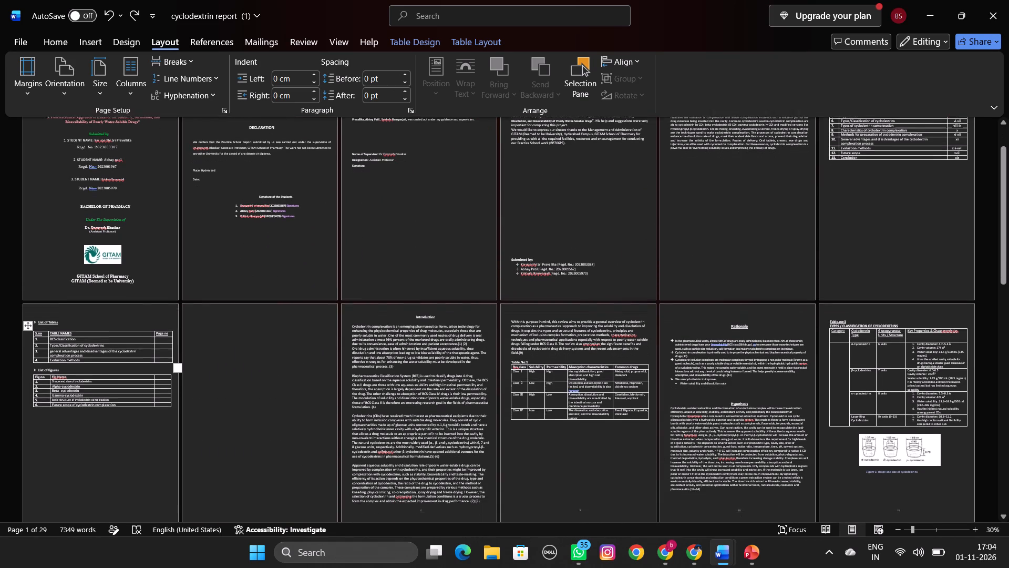
{"action": "scroll", "coordinate": [473, 339], "scroll_direction": "down", "scroll_amount": 1}
{"action": "scroll", "coordinate": [473, 339], "scroll_direction": "up", "scroll_amount": 3}
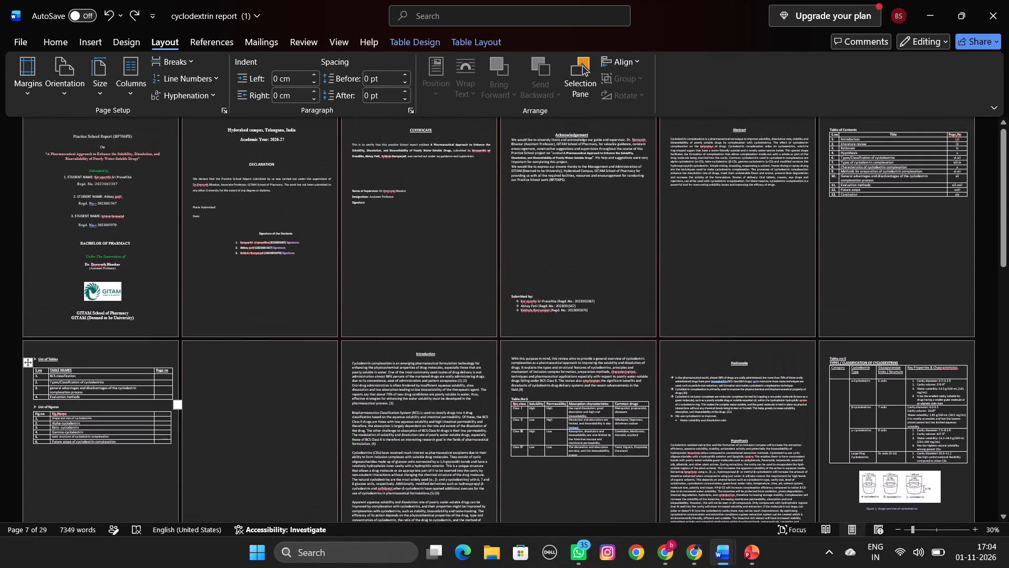
Review the pages from the front matter and List of Tables through Table.No:1 and the cyclodextrin classification table, checking their page numbers.
{"action": "scroll", "coordinate": [473, 339], "scroll_direction": "down", "scroll_amount": 3}
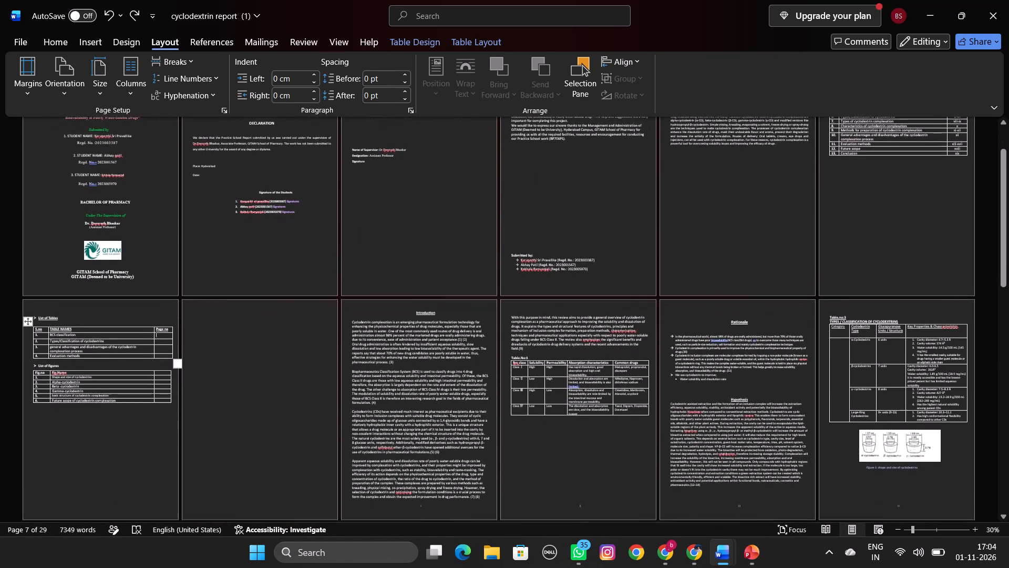
{"action": "scroll", "coordinate": [473, 339], "scroll_direction": "down", "scroll_amount": 1}
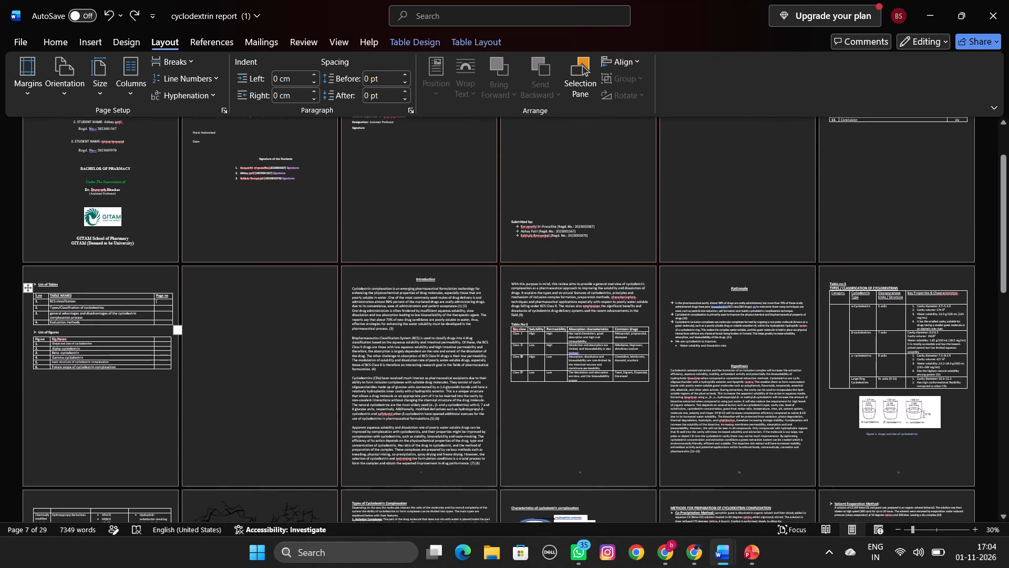
{"action": "scroll", "coordinate": [473, 339], "scroll_direction": "up", "scroll_amount": 2}
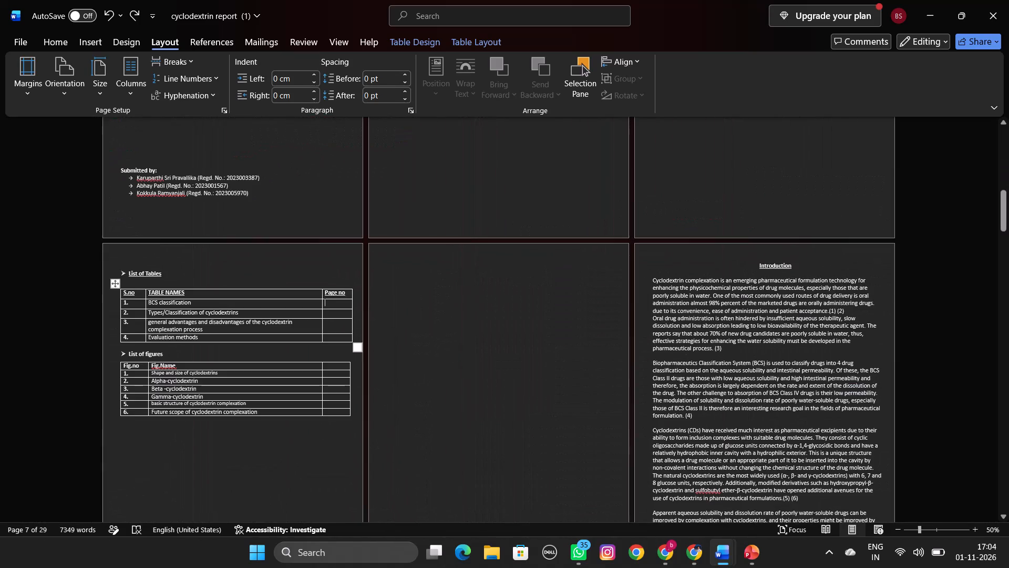
{"action": "scroll", "coordinate": [473, 339], "scroll_direction": "up", "scroll_amount": 1, "text": "ctrl"}
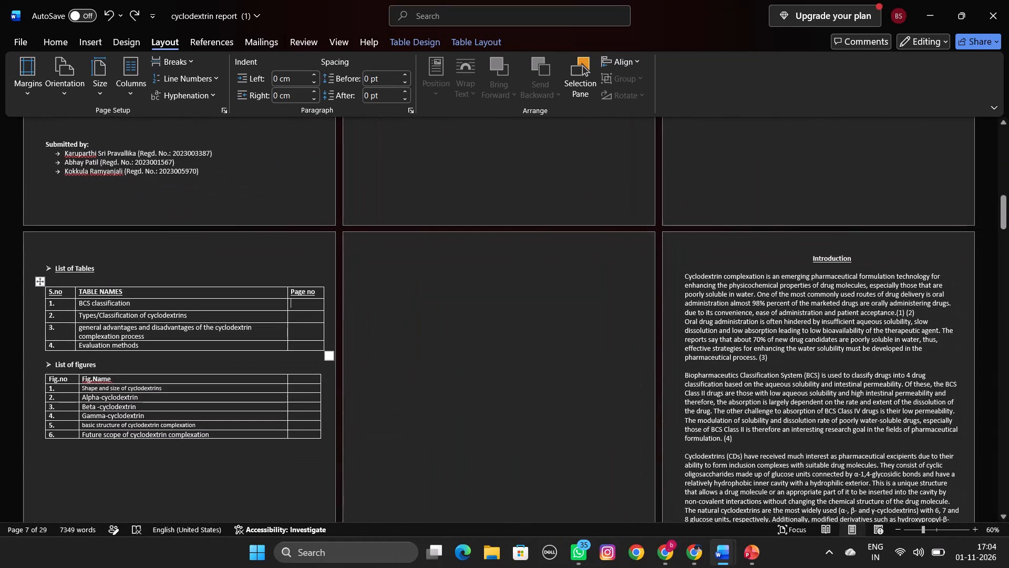
{"action": "scroll", "coordinate": [473, 339], "scroll_direction": "down", "scroll_amount": 2}
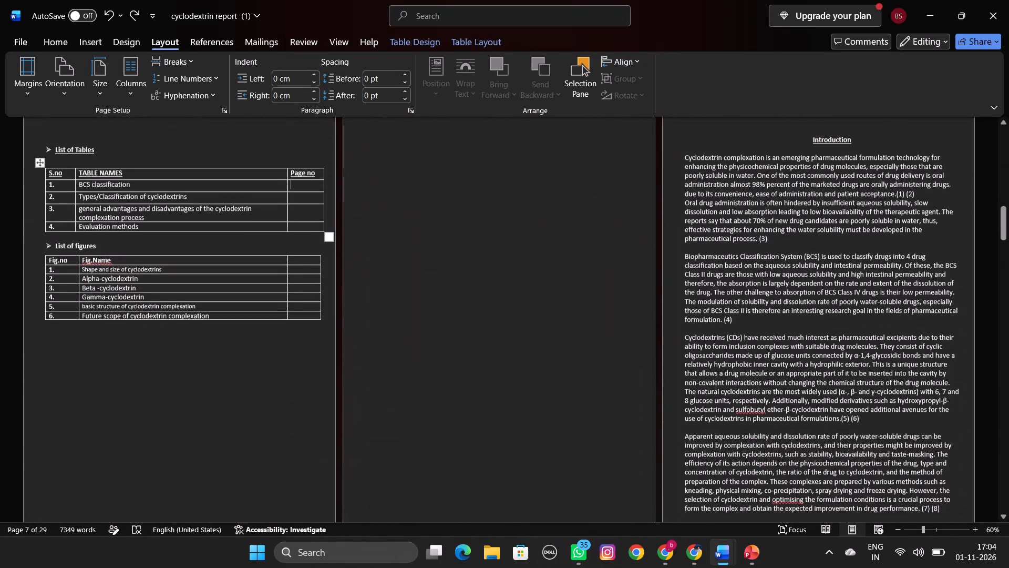
{"action": "scroll", "coordinate": [473, 339], "scroll_direction": "down", "scroll_amount": 3}
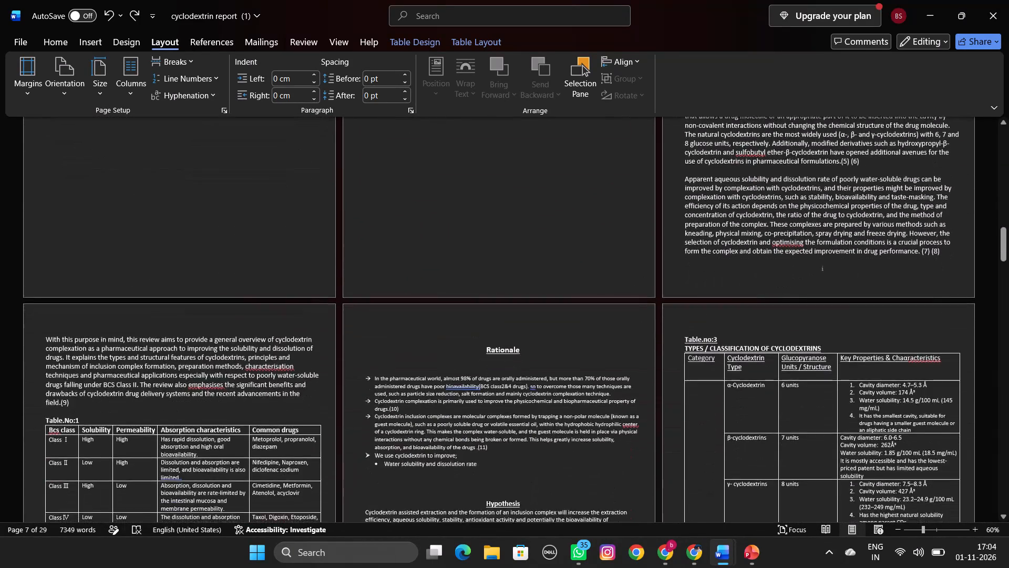
{"action": "scroll", "coordinate": [473, 339], "scroll_direction": "down", "scroll_amount": 4}
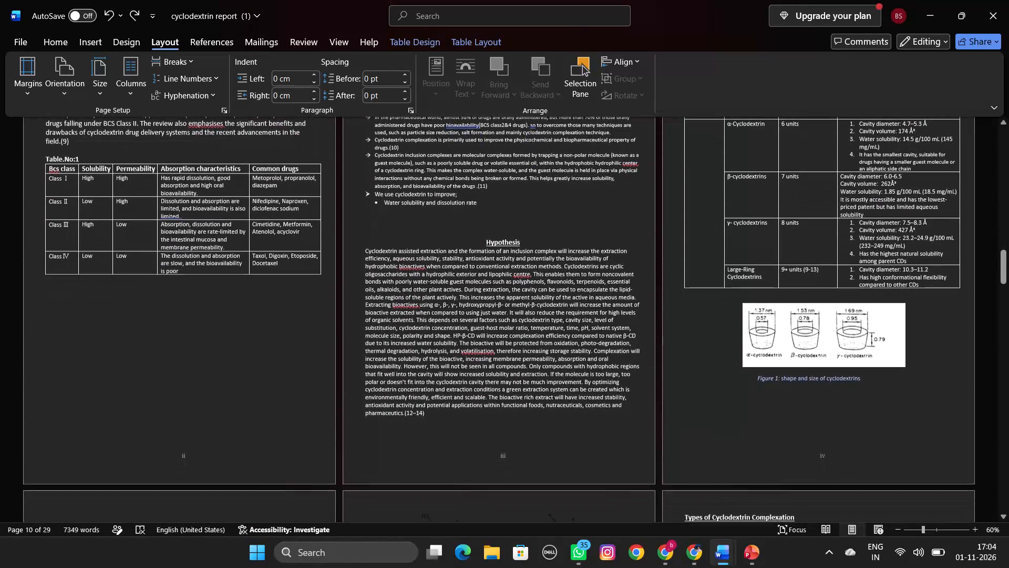
{"action": "scroll", "coordinate": [473, 339], "scroll_direction": "up", "scroll_amount": 3}
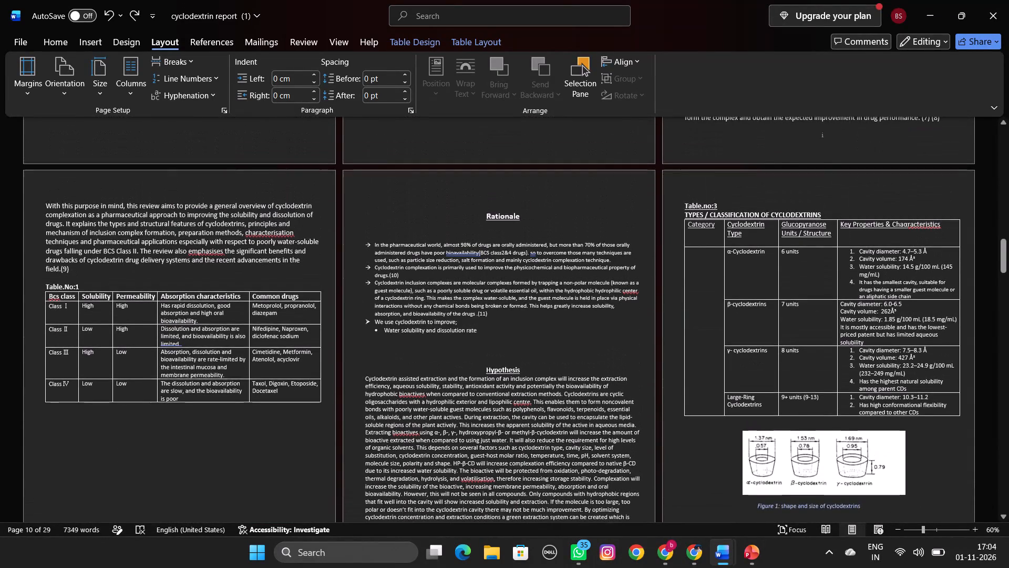
{"action": "scroll", "coordinate": [473, 339], "scroll_direction": "up", "scroll_amount": 9}
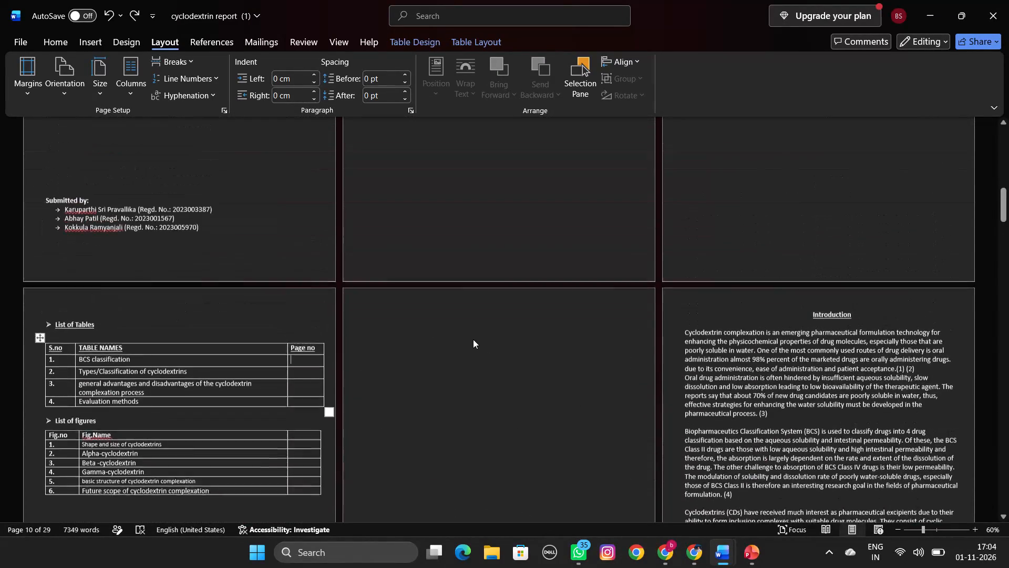
{"action": "scroll", "coordinate": [473, 339], "scroll_direction": "up", "scroll_amount": 2}
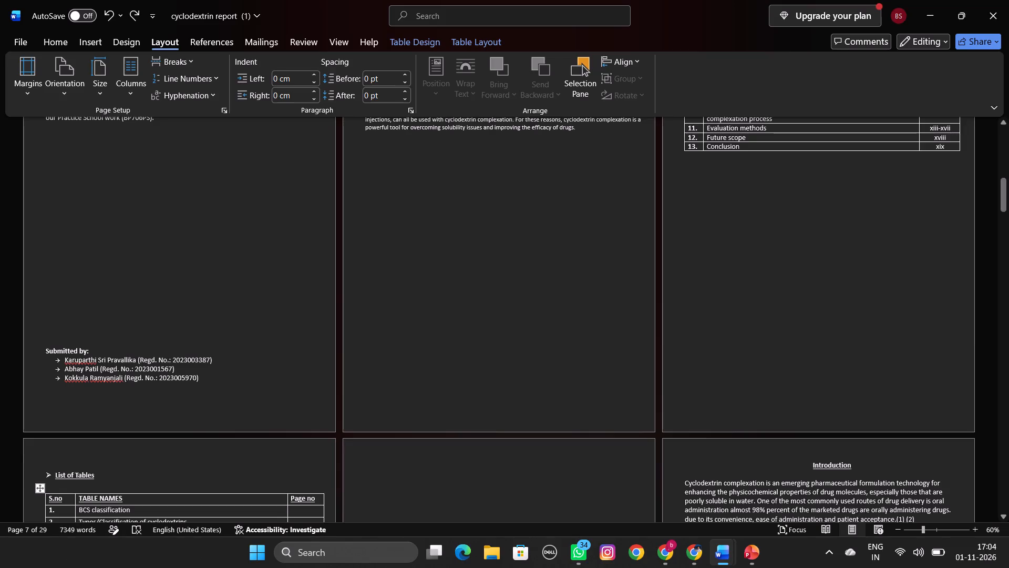
Turn on AutoSave for the report by uploading it to the personal OneDrive.
{"action": "left_click", "coordinate": [83, 21]}
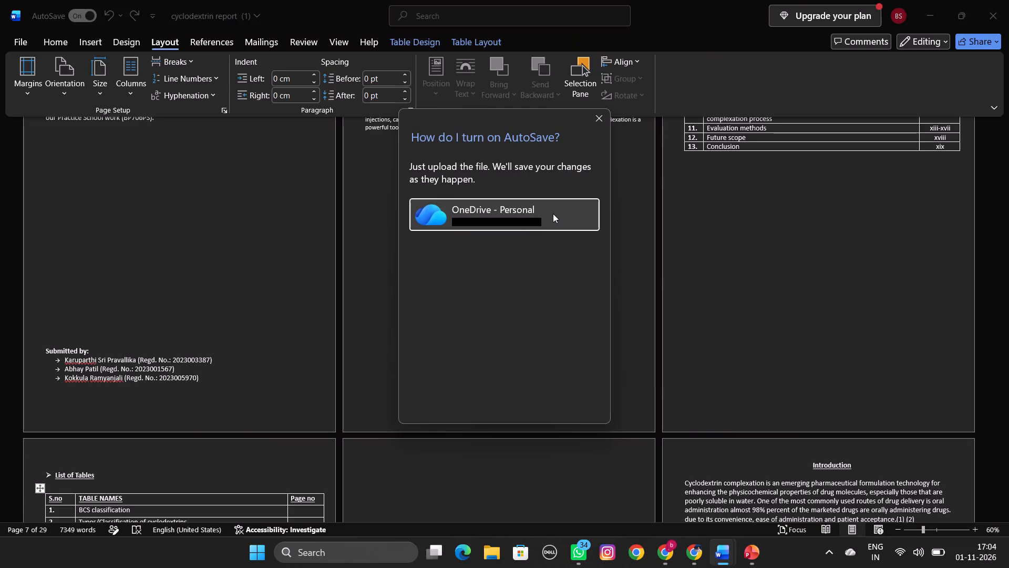
{"action": "left_click", "coordinate": [553, 214]}
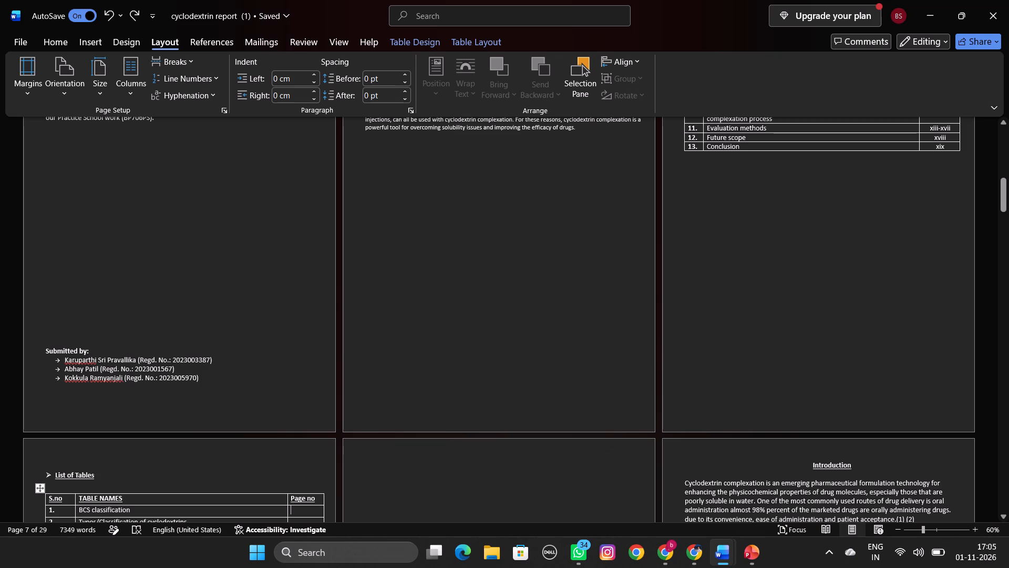
Enter ii in lowercase as the page number for BCS classification in the List of Tables.
{"action": "scroll", "coordinate": [553, 214], "scroll_direction": "up", "scroll_amount": 2}
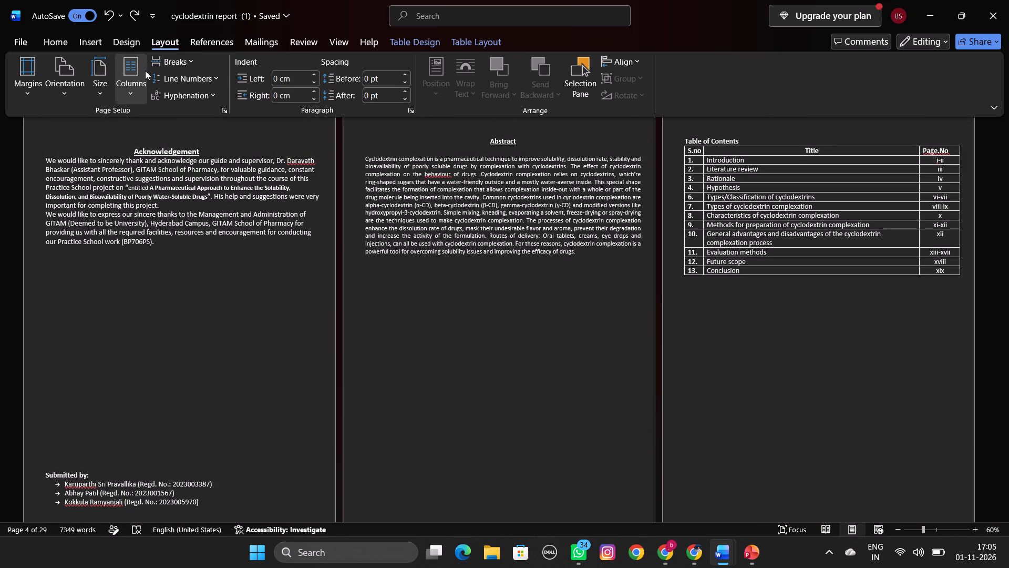
{"action": "scroll", "coordinate": [498, 323], "scroll_direction": "down", "scroll_amount": 4}
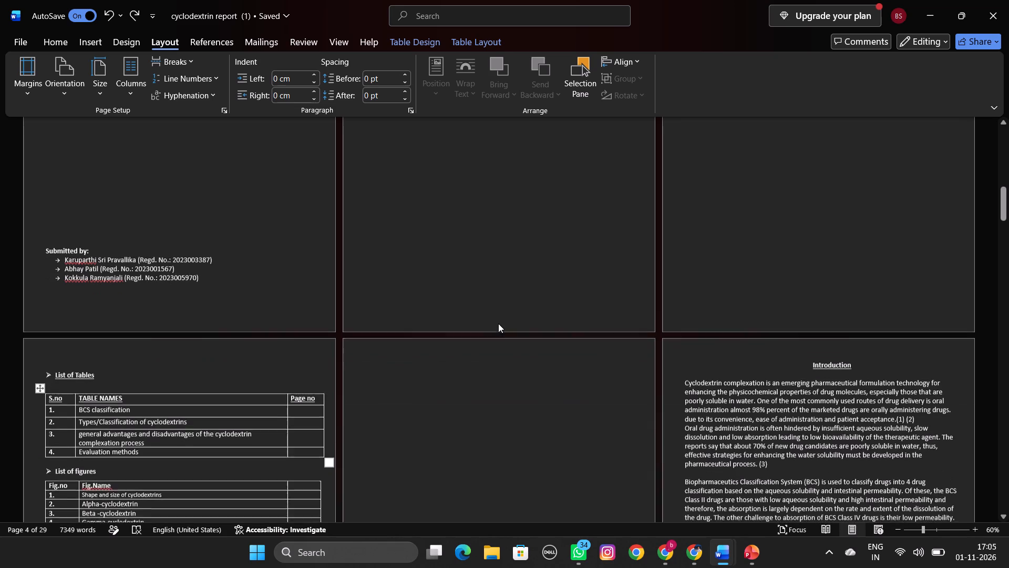
{"action": "scroll", "coordinate": [498, 323], "scroll_direction": "down", "scroll_amount": 2}
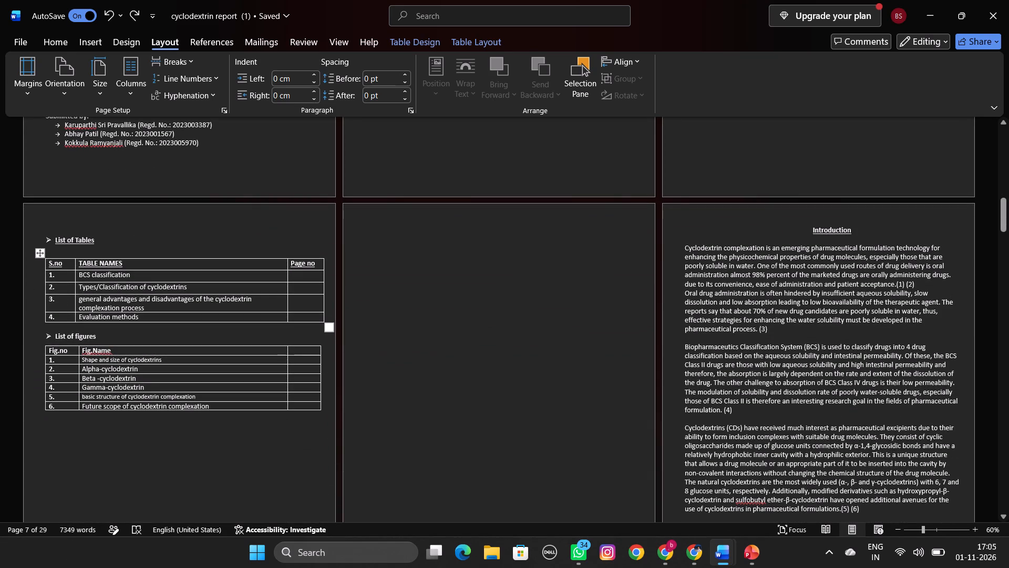
{"action": "scroll", "coordinate": [283, 379], "scroll_direction": "up", "scroll_amount": 4, "text": "ctrl"}
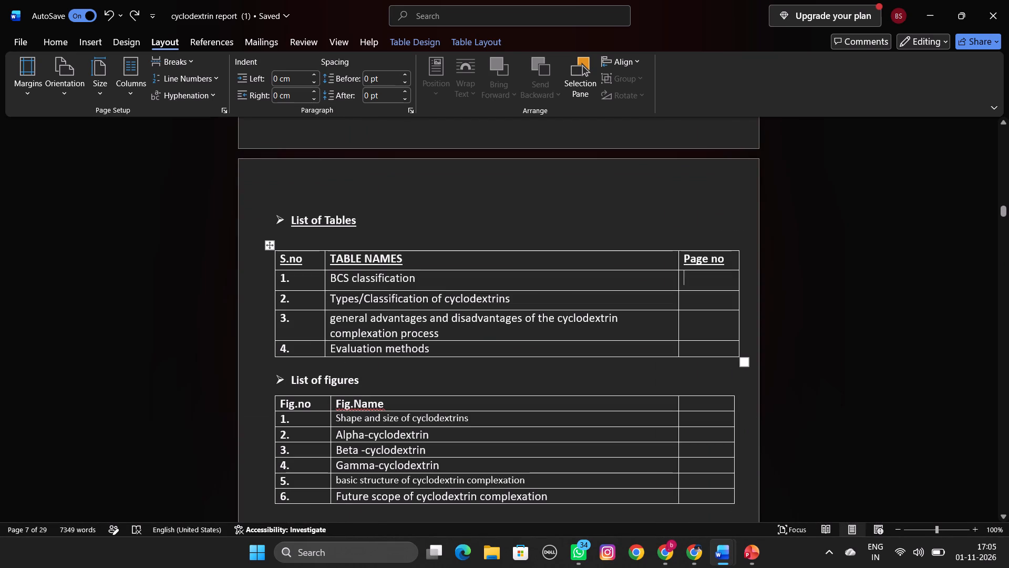
{"action": "key", "text": "2"}
{"action": "key", "text": "BackSpace"}
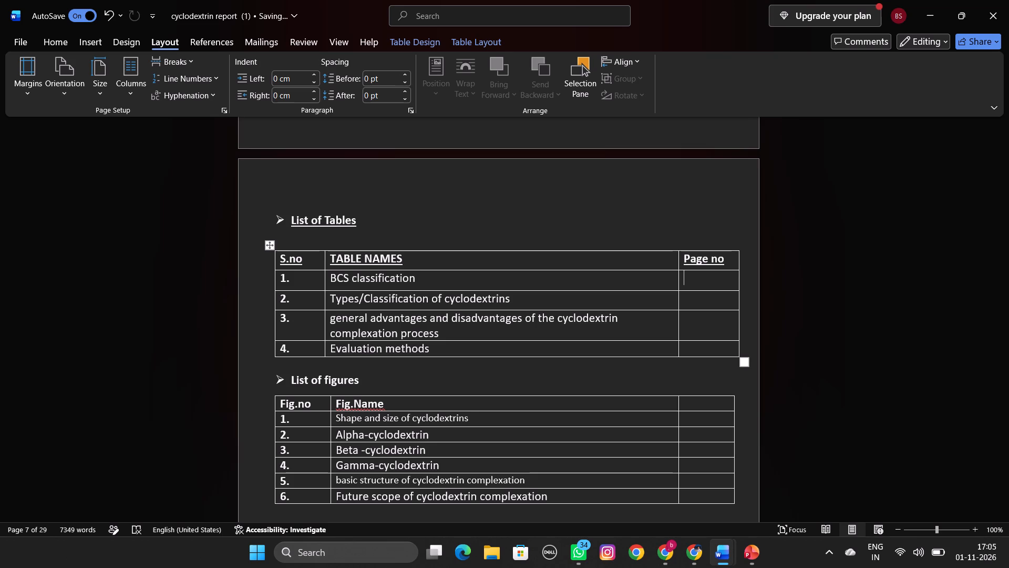
{"action": "key", "text": "i"}
{"action": "key", "text": "minus"}
{"action": "key", "text": "BackSpace"}
{"action": "key", "text": "i"}
{"action": "key", "text": "Down"}
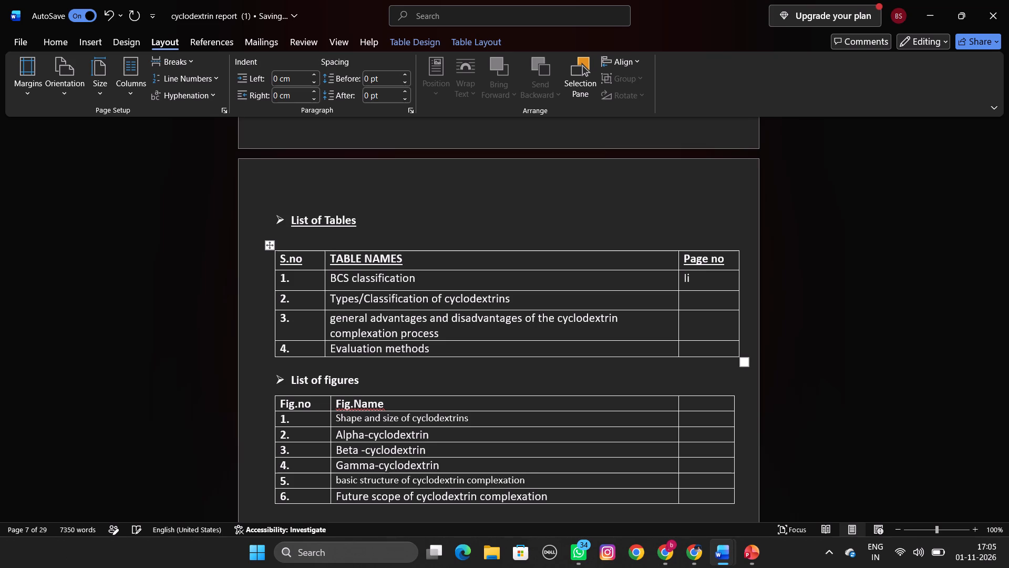
{"action": "key", "text": "BackSpace"}
{"action": "key", "text": "BackSpace"}
{"action": "key", "text": "BackSpace"}
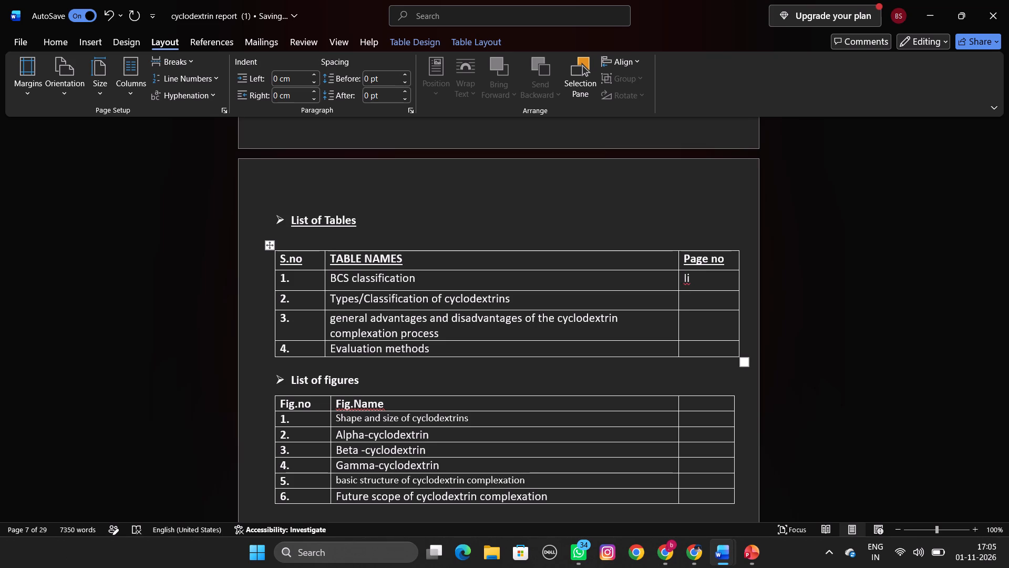
{"action": "left_click", "coordinate": [693, 281]}
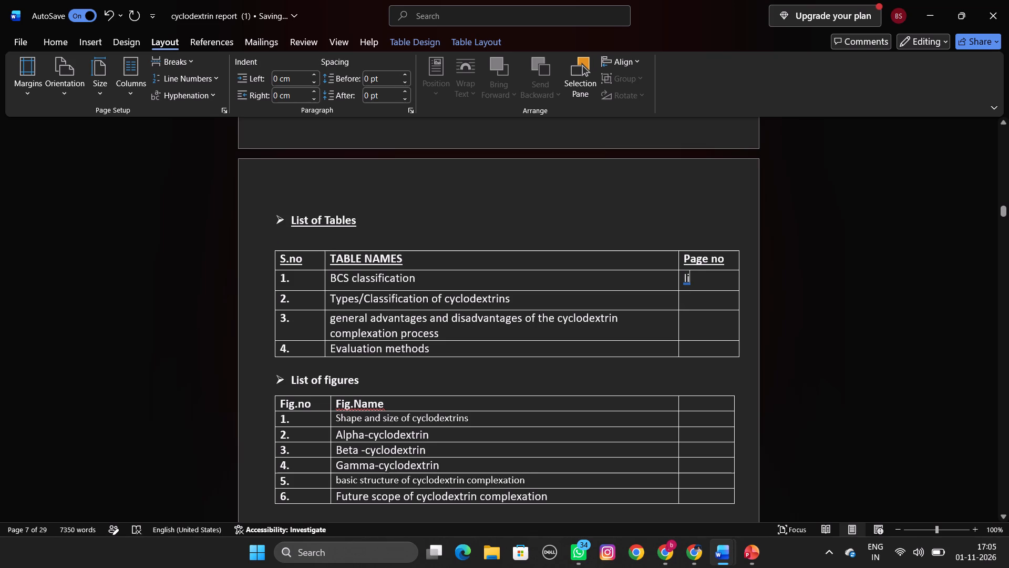
{"action": "key", "text": "BackSpace"}
{"action": "key", "text": "BackSpace"}
{"action": "type", "text": "ii"}
{"action": "left_click", "coordinate": [686, 296]}
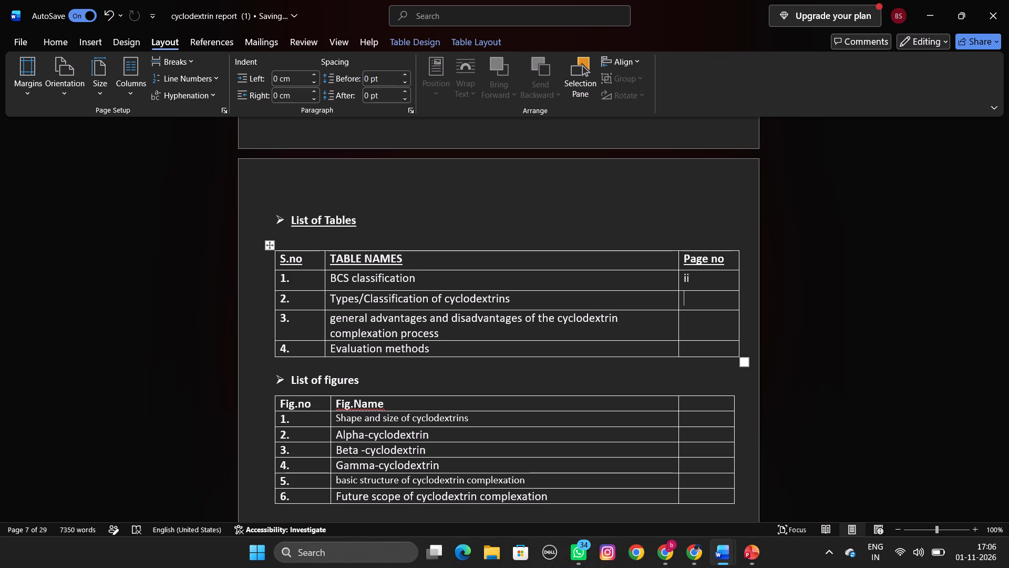
Renumber the caption above the TYPES / CLASSIFICATION OF CYCLODEXTRINS table as Table.no:2.
{"action": "scroll", "coordinate": [859, 316], "scroll_direction": "down", "scroll_amount": 3}
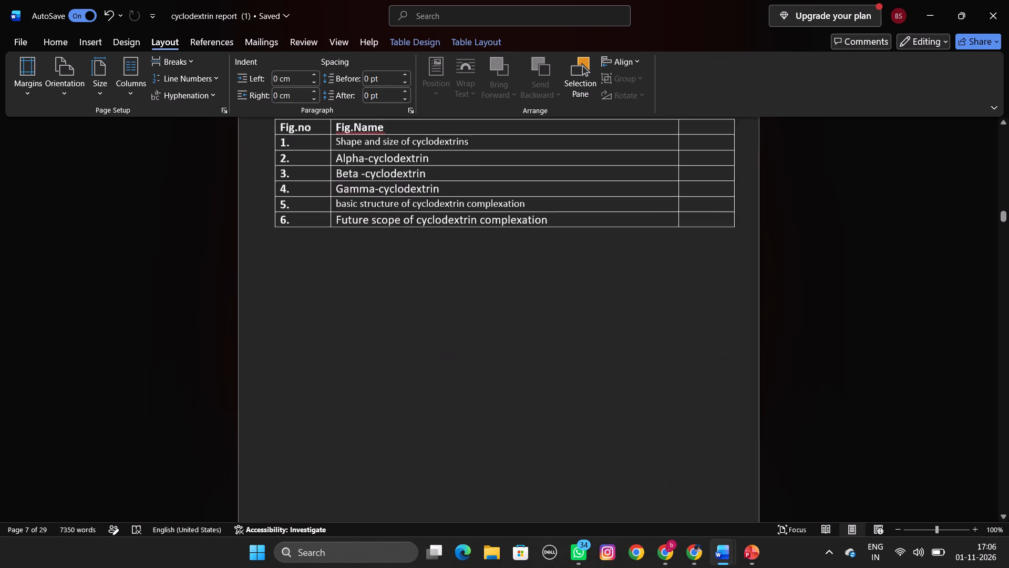
{"action": "scroll", "coordinate": [859, 316], "scroll_direction": "down", "scroll_amount": 9}
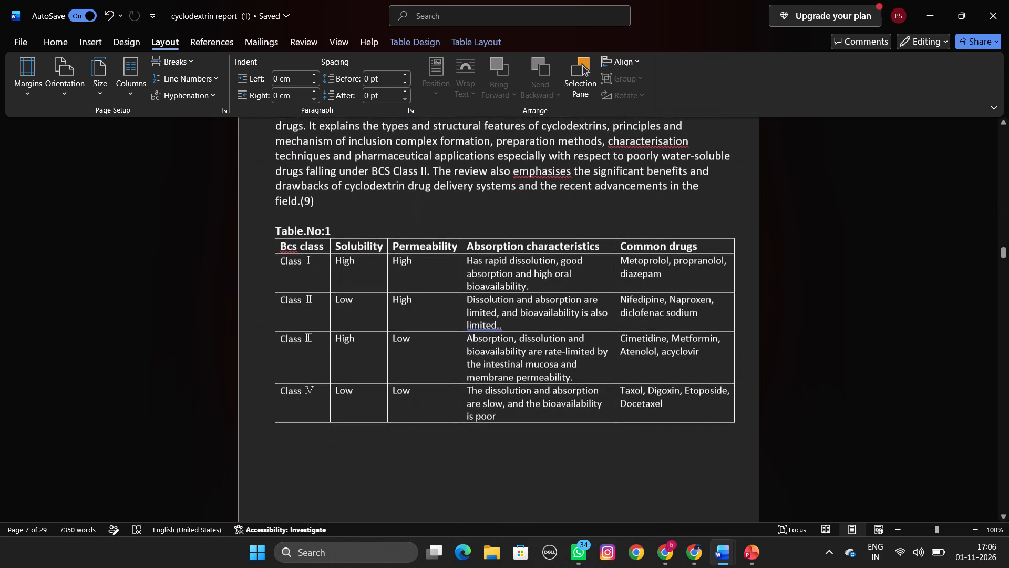
{"action": "scroll", "coordinate": [859, 316], "scroll_direction": "down", "scroll_amount": 8}
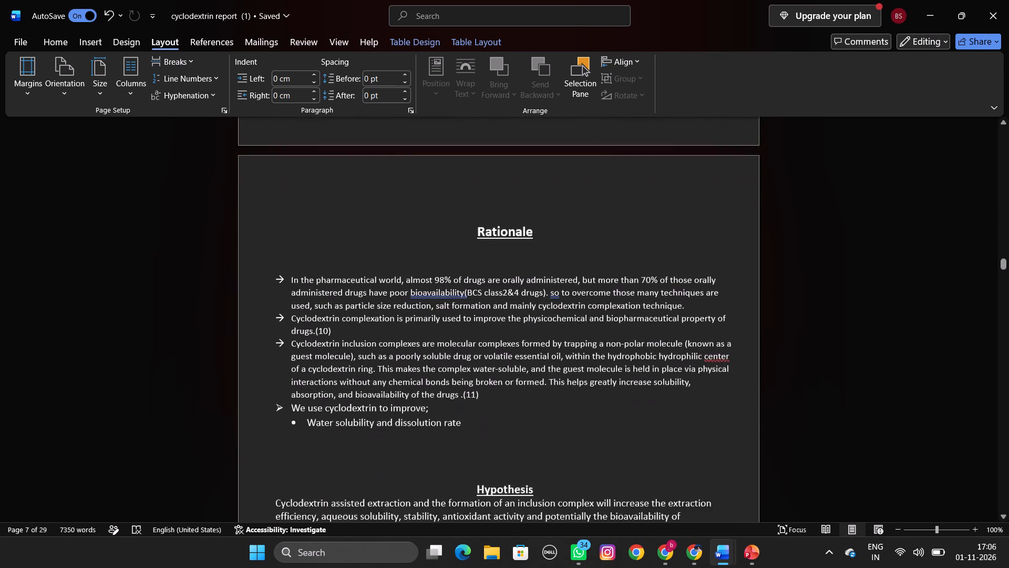
{"action": "scroll", "coordinate": [859, 316], "scroll_direction": "down", "scroll_amount": 7}
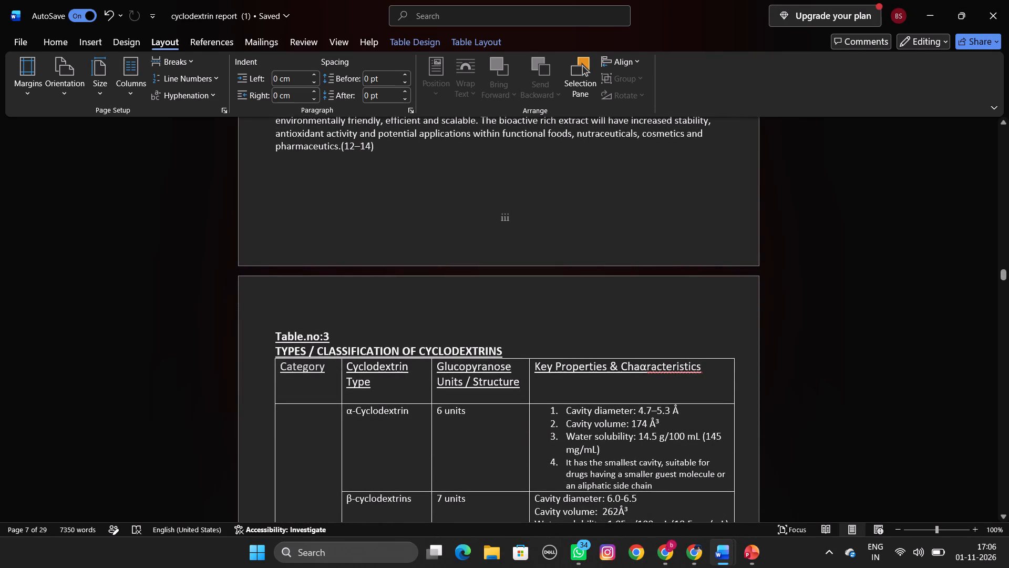
{"action": "left_click", "coordinate": [331, 336]}
{"action": "key", "text": "BackSpace"}
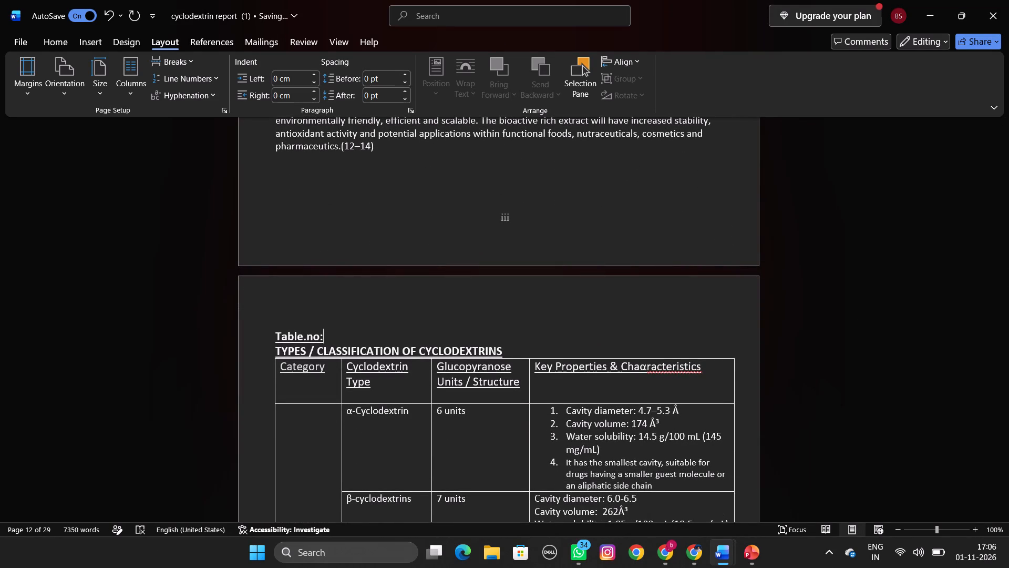
{"action": "key", "text": "2"}
Check which page the Types / Classification of Cyclodextrins table and Figure 1 are on, and return to the List of Tables.
{"action": "scroll", "coordinate": [331, 336], "scroll_direction": "down", "scroll_amount": 6}
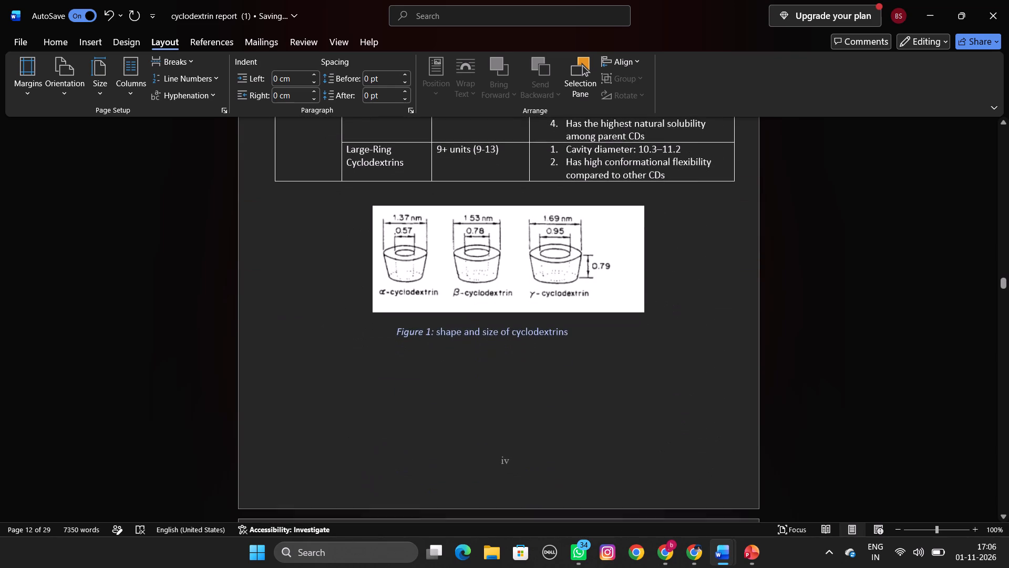
{"action": "scroll", "coordinate": [331, 336], "scroll_direction": "down", "scroll_amount": 1}
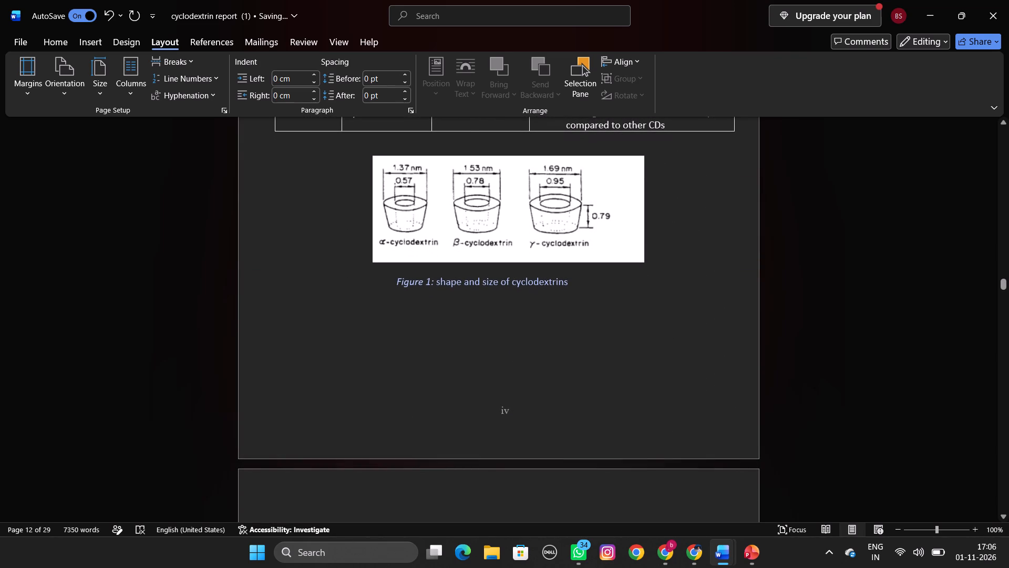
{"action": "scroll", "coordinate": [331, 336], "scroll_direction": "up", "scroll_amount": 10}
{"action": "scroll", "coordinate": [331, 336], "scroll_direction": "up", "scroll_amount": 14}
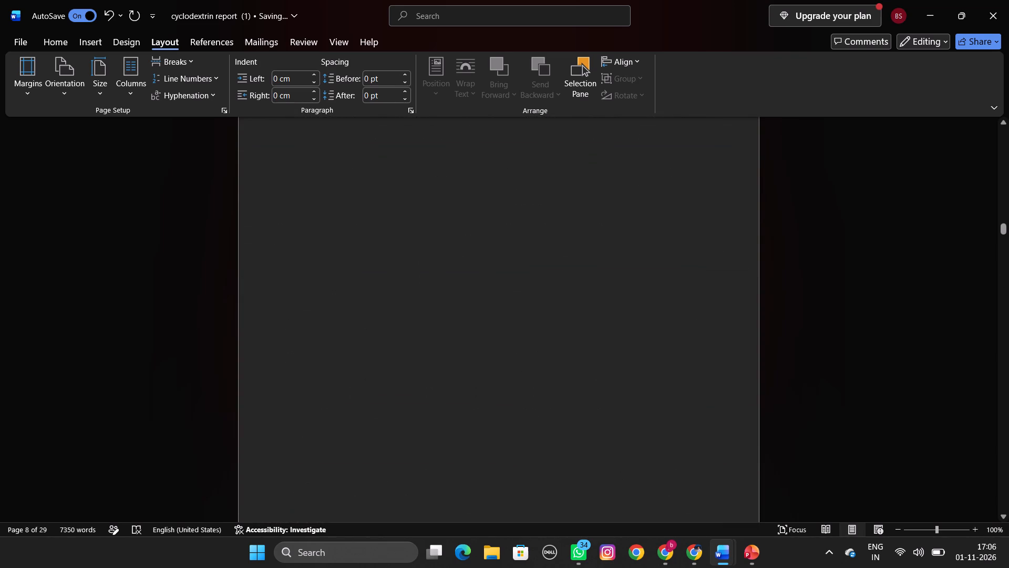
{"action": "scroll", "coordinate": [331, 336], "scroll_direction": "up", "scroll_amount": 4}
{"action": "scroll", "coordinate": [331, 336], "scroll_direction": "down", "scroll_amount": 1}
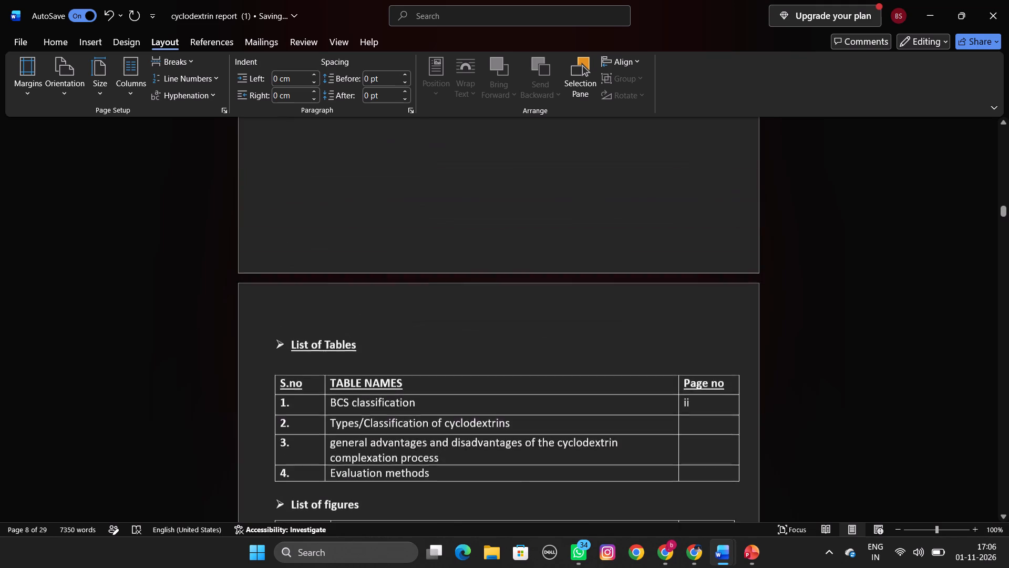
Enter iv as the page number for Types/Classification of cyclodextrins in the List of Tables.
{"action": "scroll", "coordinate": [331, 336], "scroll_direction": "down", "scroll_amount": 1}
{"action": "scroll", "coordinate": [331, 336], "scroll_direction": "up", "scroll_amount": 6}
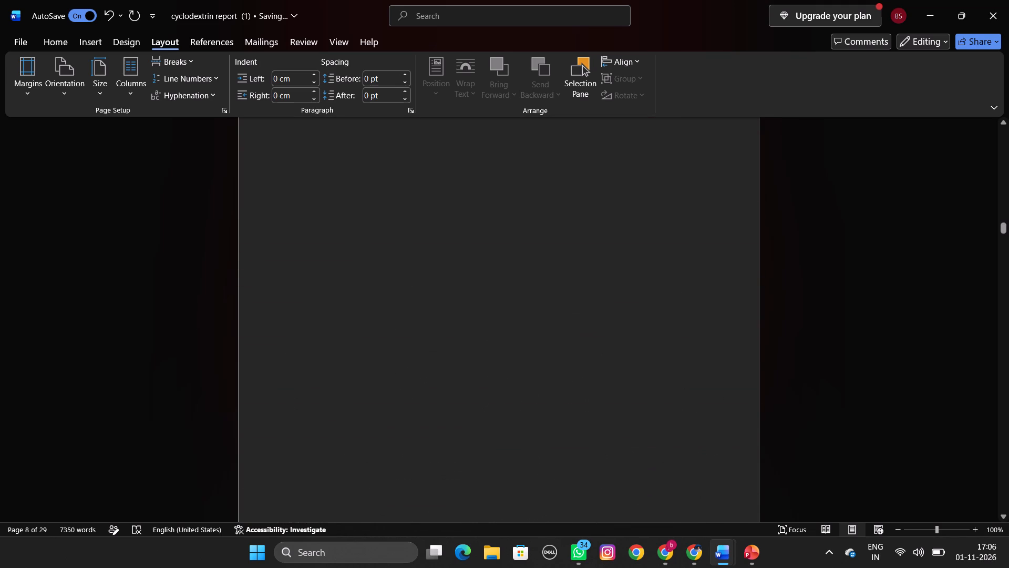
{"action": "scroll", "coordinate": [331, 336], "scroll_direction": "up", "scroll_amount": 3}
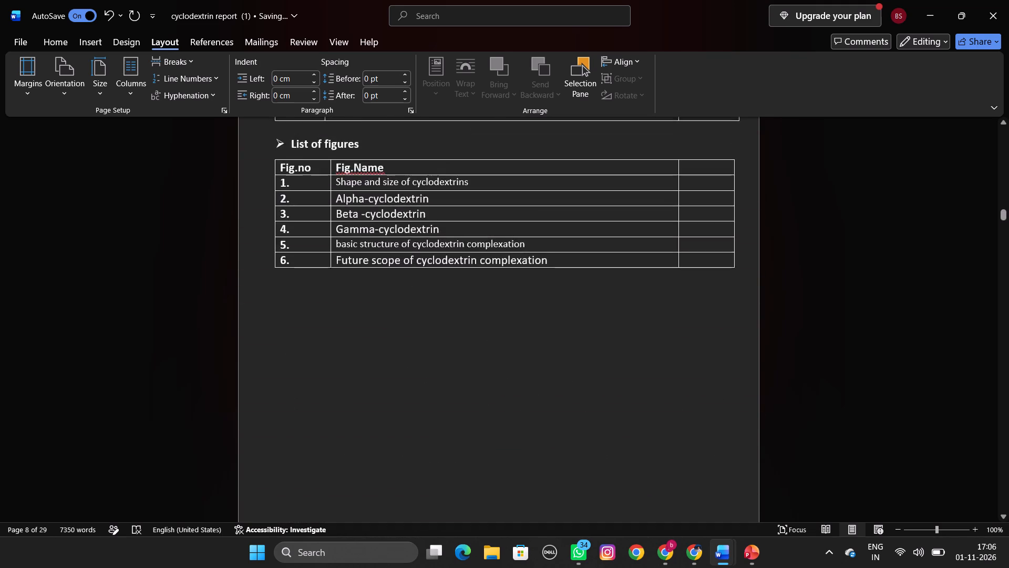
{"action": "scroll", "coordinate": [331, 336], "scroll_direction": "up", "scroll_amount": 3}
{"action": "scroll", "coordinate": [331, 336], "scroll_direction": "down", "scroll_amount": 1}
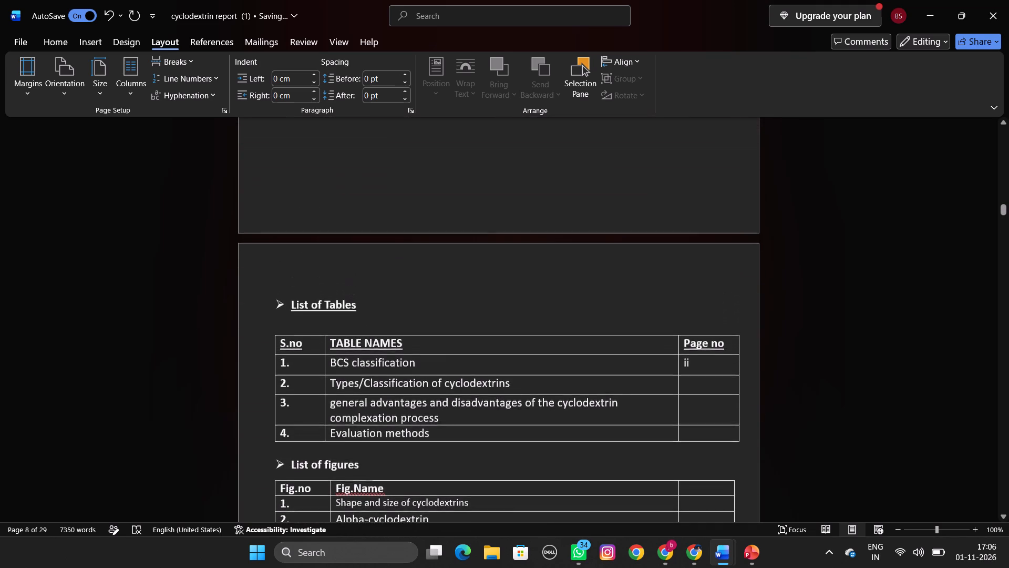
{"action": "scroll", "coordinate": [331, 336], "scroll_direction": "down", "scroll_amount": 1}
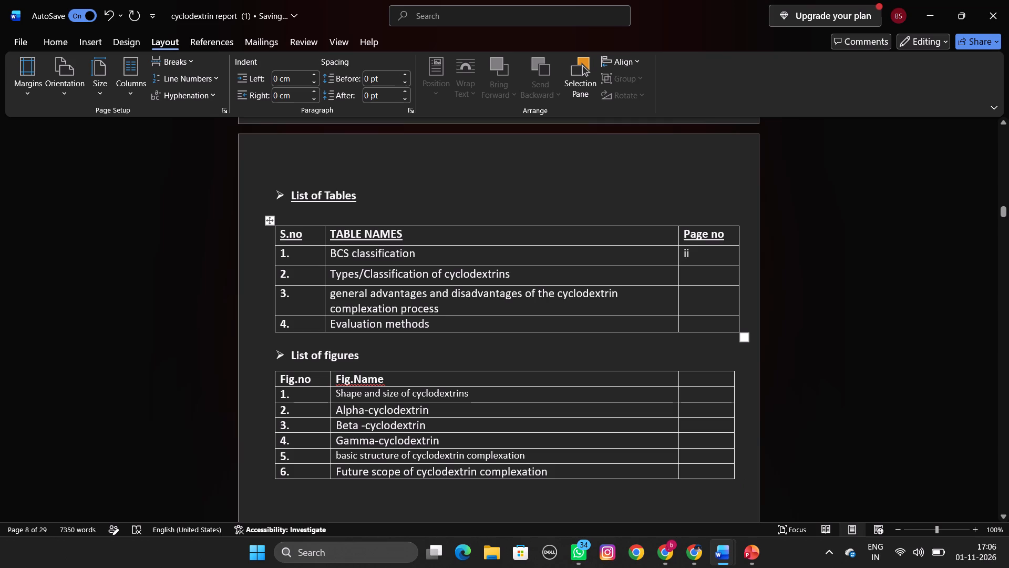
{"action": "left_click", "coordinate": [695, 274]}
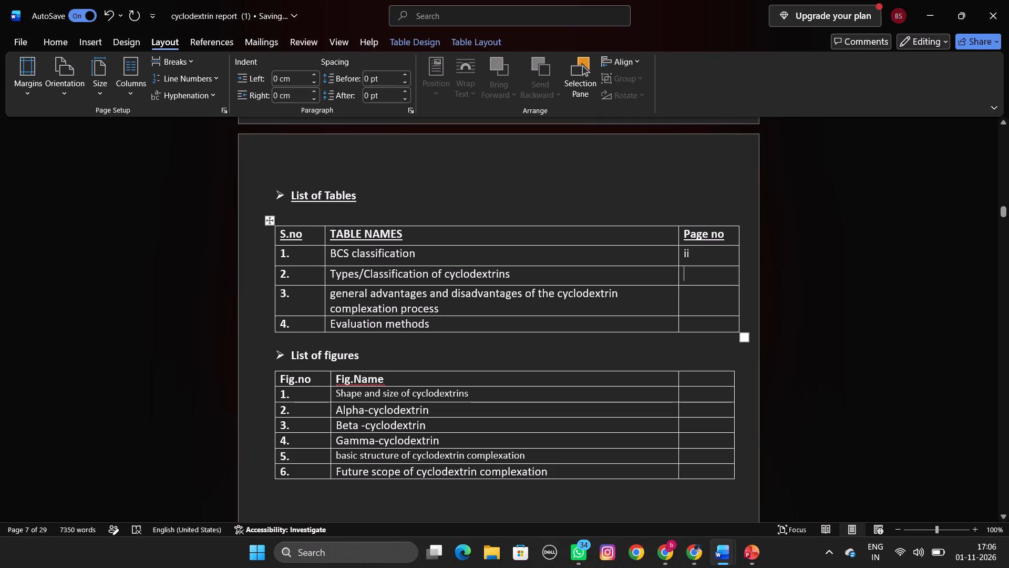
{"action": "key", "text": "i"}
{"action": "key", "text": "v"}
Check which pages the Types / Classification of Cyclodextrins table spans and where the figures after it are placed.
{"action": "scroll", "coordinate": [695, 274], "scroll_direction": "down", "scroll_amount": 5}
{"action": "scroll", "coordinate": [695, 274], "scroll_direction": "up", "scroll_amount": 1}
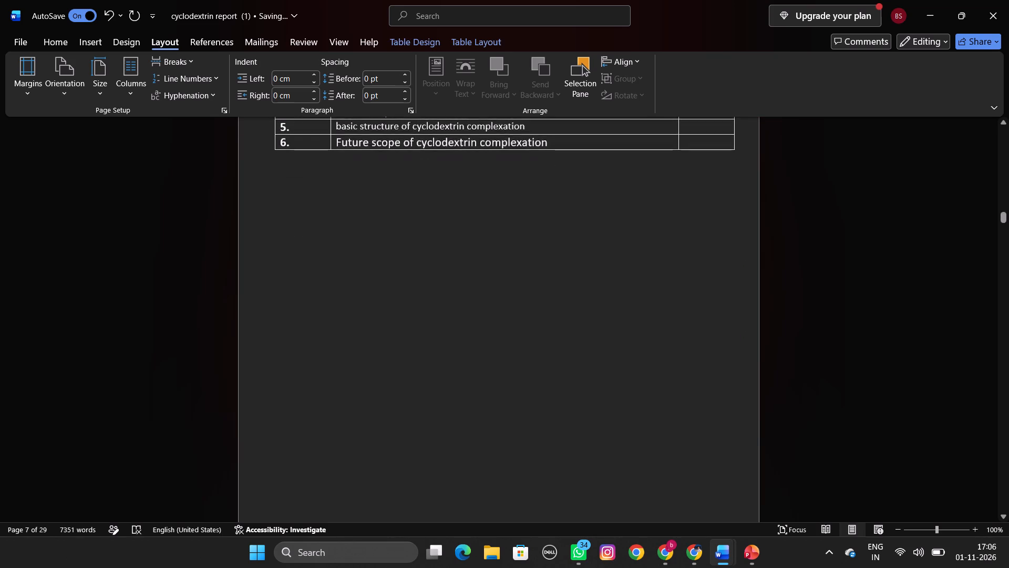
{"action": "scroll", "coordinate": [695, 274], "scroll_direction": "up", "scroll_amount": 3}
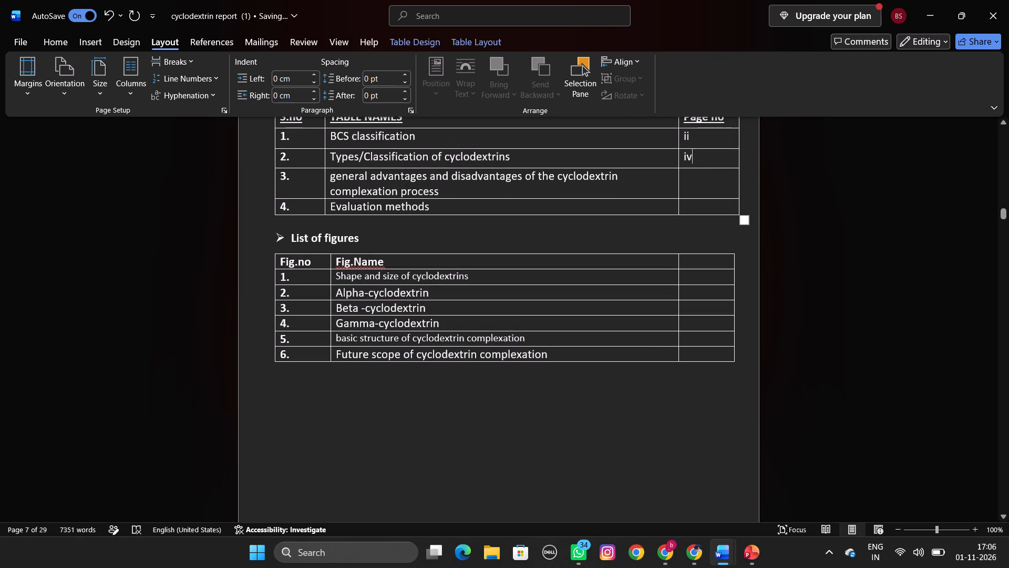
{"action": "scroll", "coordinate": [695, 274], "scroll_direction": "down", "scroll_amount": 14}
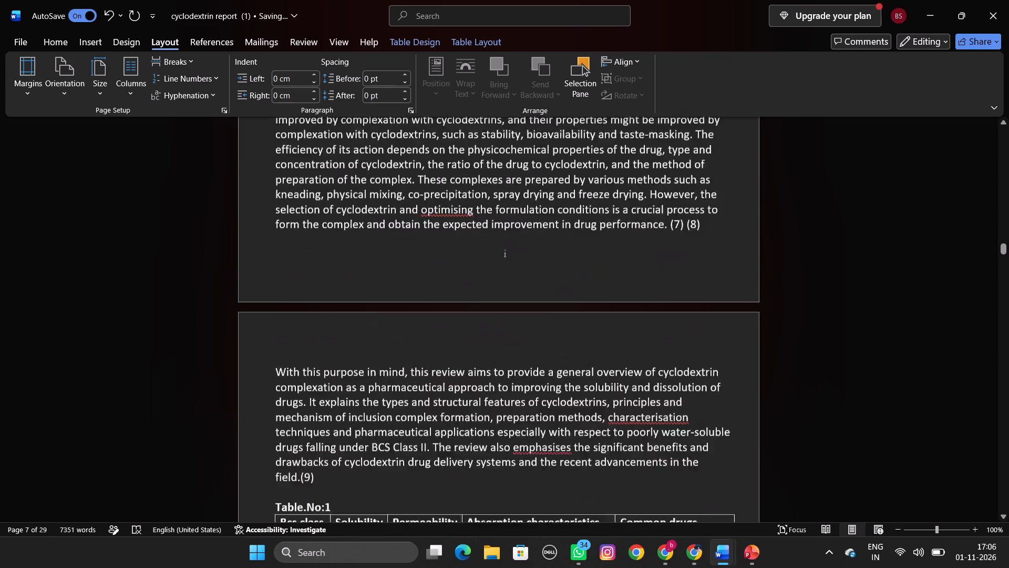
{"action": "scroll", "coordinate": [695, 274], "scroll_direction": "down", "scroll_amount": 2}
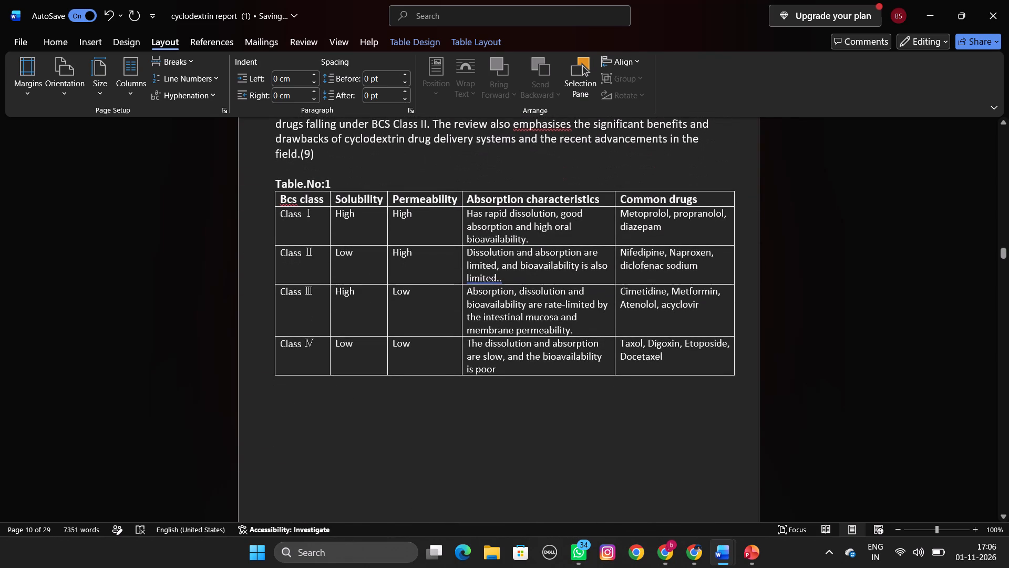
{"action": "scroll", "coordinate": [695, 274], "scroll_direction": "down", "scroll_amount": 9}
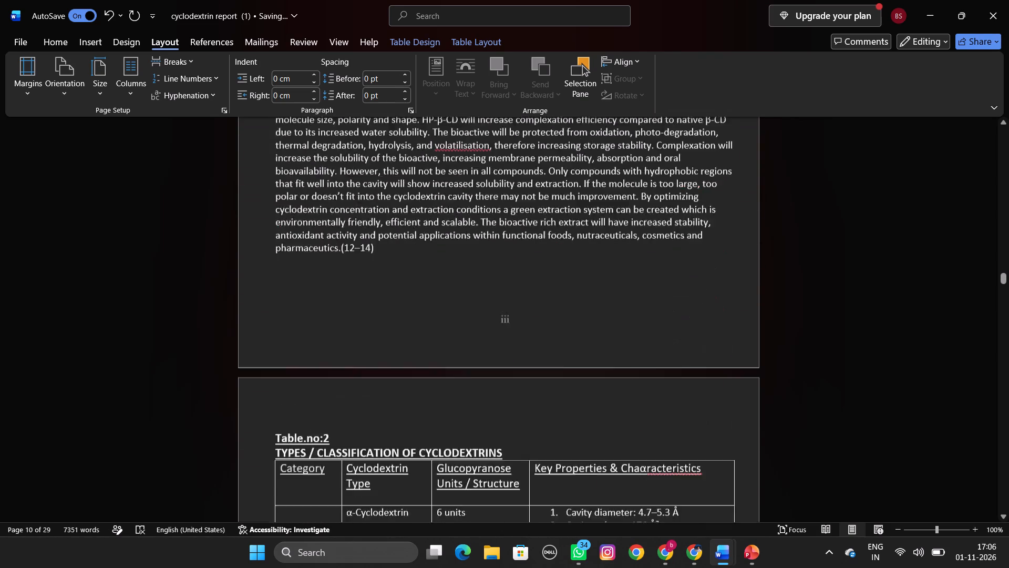
{"action": "scroll", "coordinate": [695, 274], "scroll_direction": "down", "scroll_amount": 5}
{"action": "scroll", "coordinate": [695, 274], "scroll_direction": "up", "scroll_amount": 1}
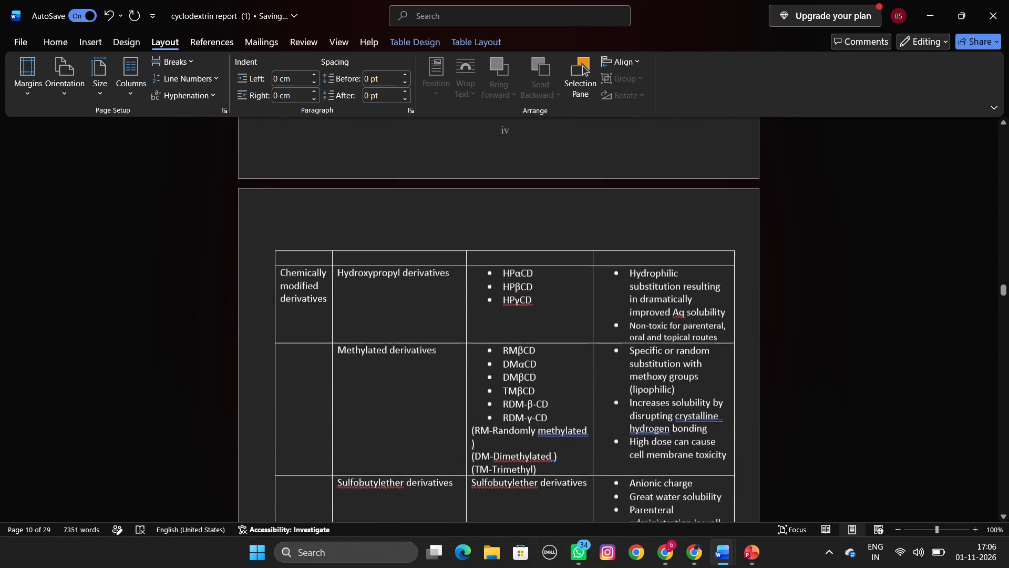
{"action": "scroll", "coordinate": [695, 274], "scroll_direction": "up", "scroll_amount": 2}
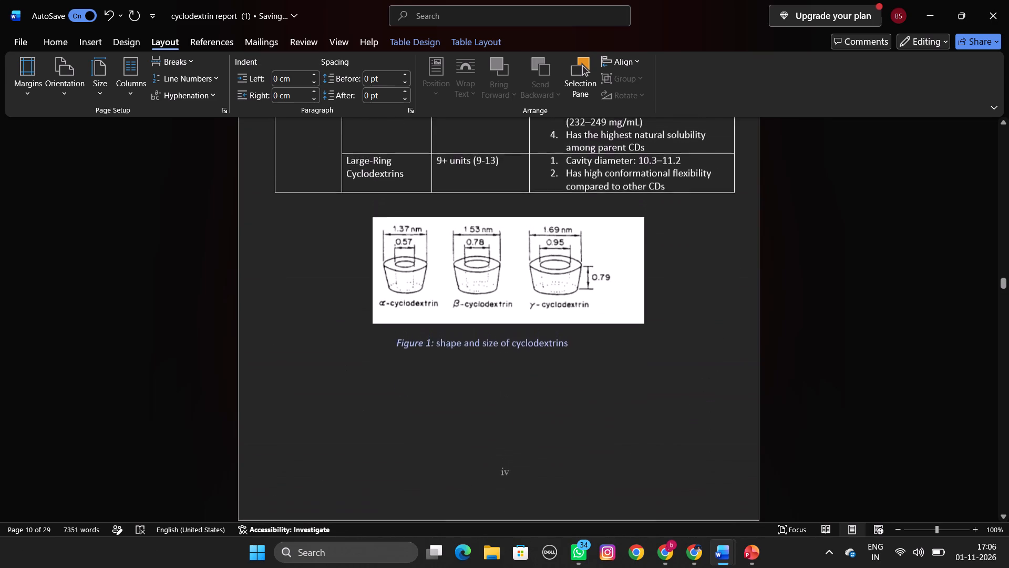
{"action": "scroll", "coordinate": [695, 274], "scroll_direction": "up", "scroll_amount": 3}
{"action": "scroll", "coordinate": [695, 274], "scroll_direction": "down", "scroll_amount": 4}
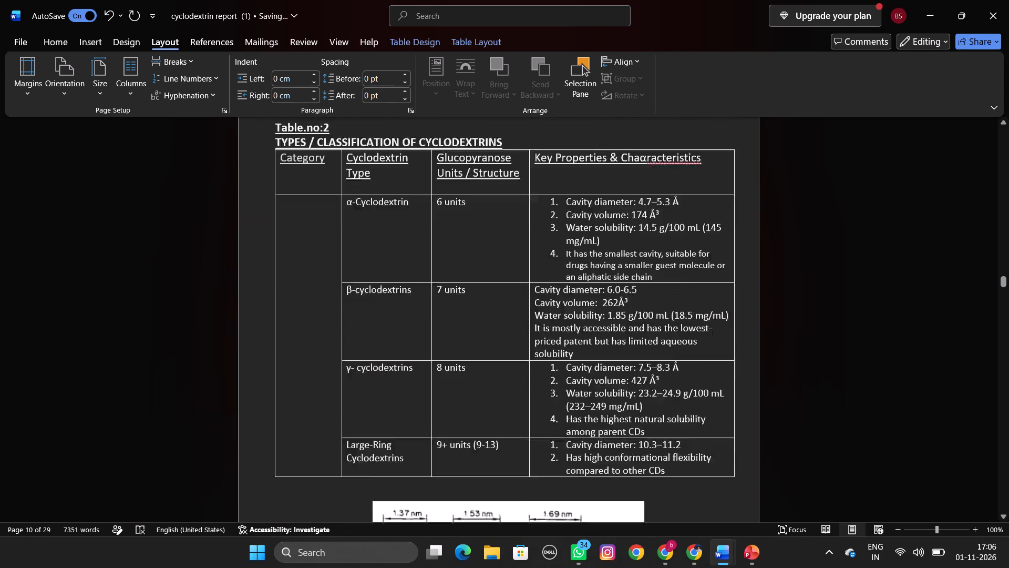
{"action": "scroll", "coordinate": [695, 274], "scroll_direction": "down", "scroll_amount": 2}
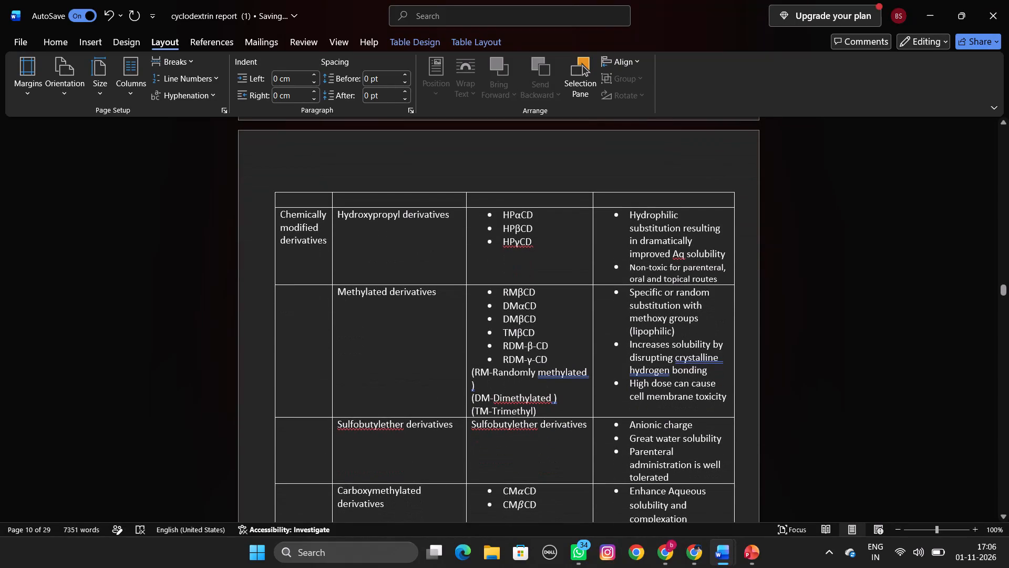
{"action": "scroll", "coordinate": [695, 274], "scroll_direction": "down", "scroll_amount": 5}
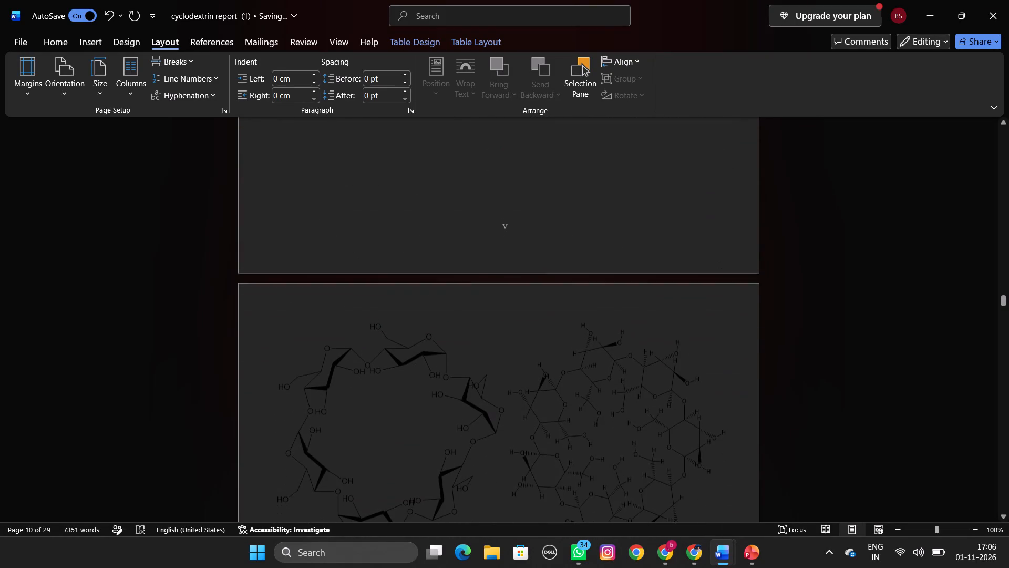
{"action": "scroll", "coordinate": [695, 274], "scroll_direction": "down", "scroll_amount": 6}
{"action": "scroll", "coordinate": [695, 274], "scroll_direction": "up", "scroll_amount": 1}
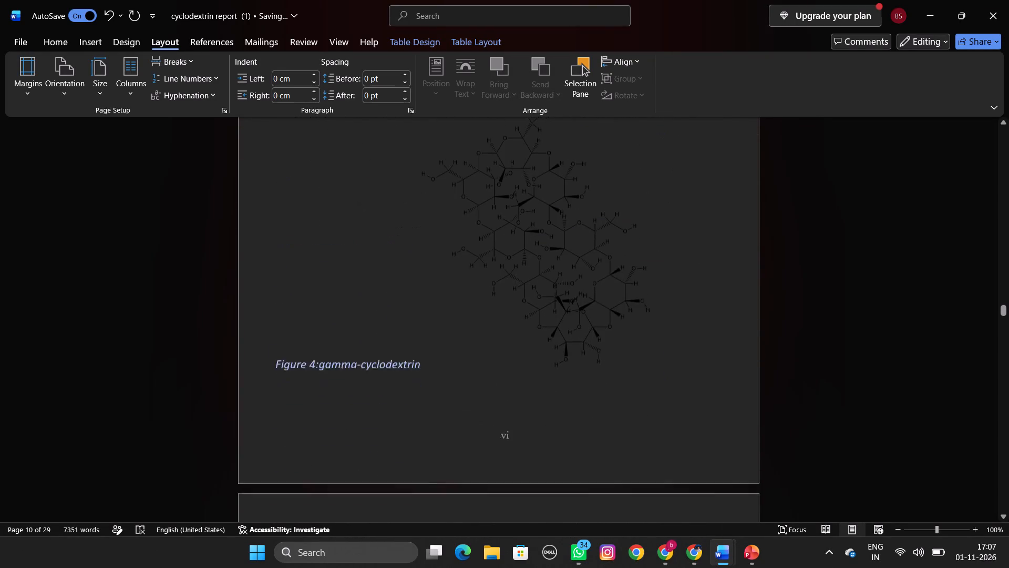
{"action": "scroll", "coordinate": [695, 274], "scroll_direction": "up", "scroll_amount": 11}
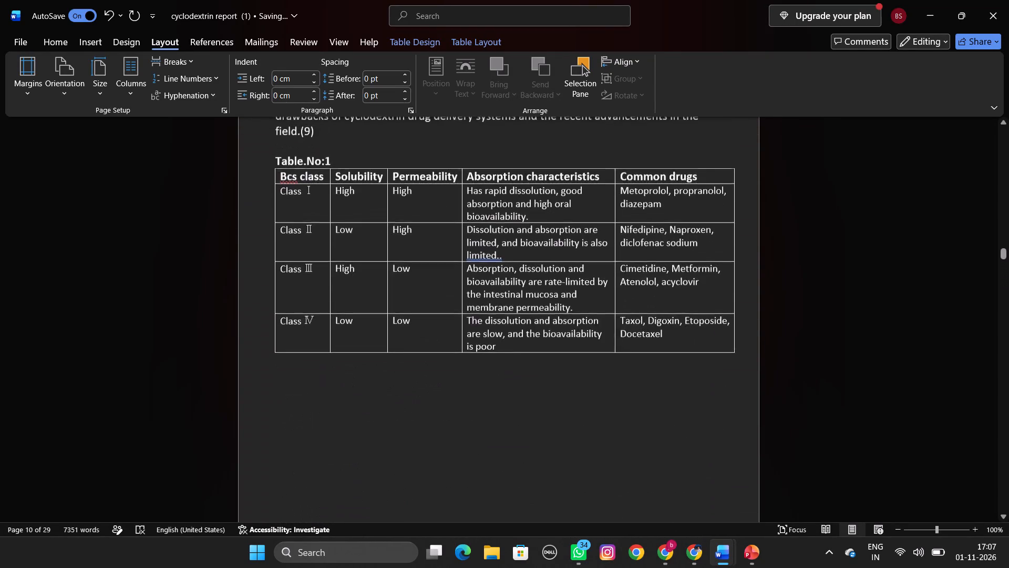
{"action": "scroll", "coordinate": [695, 274], "scroll_direction": "up", "scroll_amount": 8}
{"action": "scroll", "coordinate": [695, 274], "scroll_direction": "down", "scroll_amount": 2}
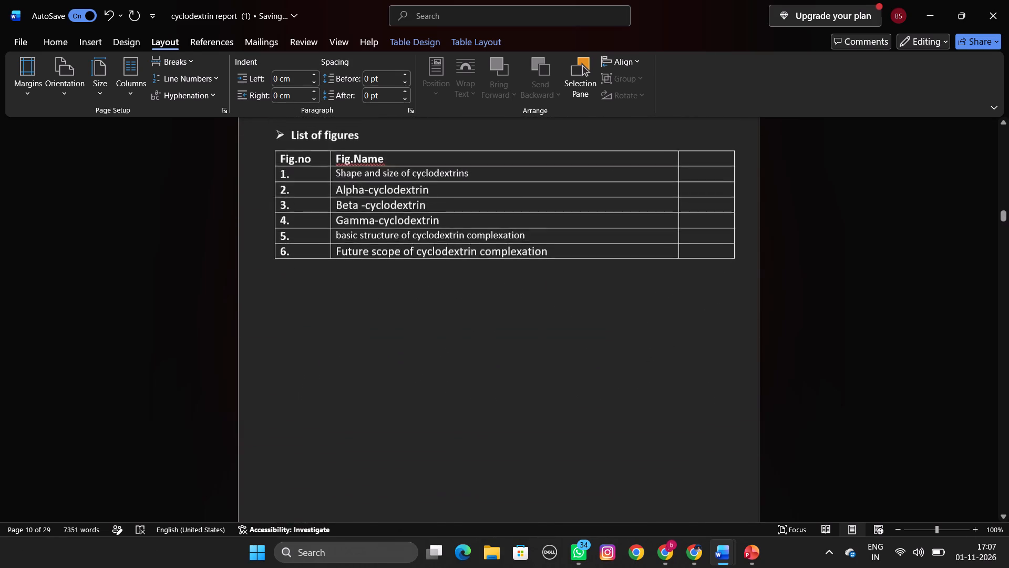
{"action": "scroll", "coordinate": [695, 274], "scroll_direction": "down", "scroll_amount": 8}
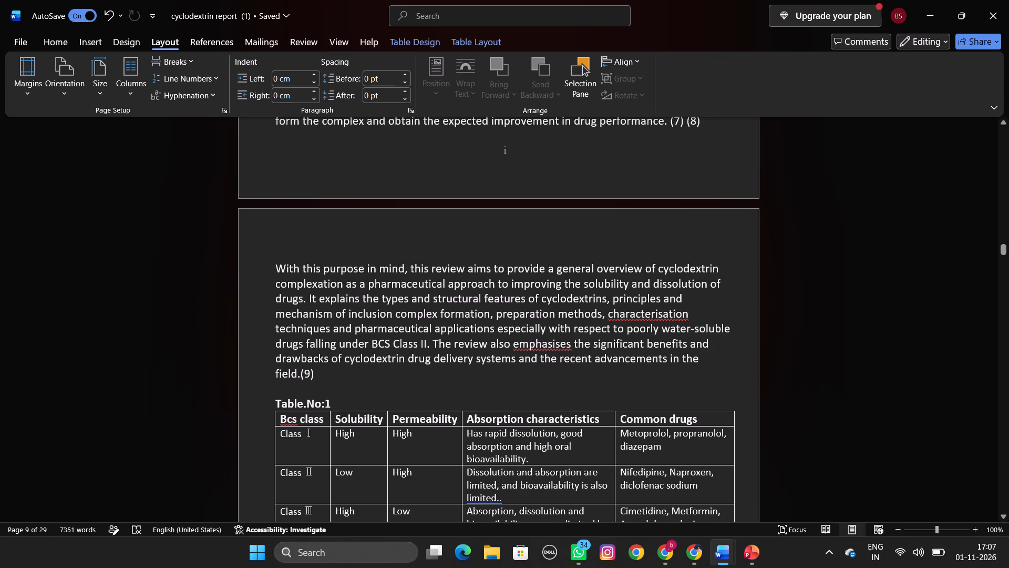
Extend the page number for Types/Classification of cyclodextrins in the List of Tables to the range iv-v.
{"action": "scroll", "coordinate": [615, 352], "scroll_direction": "up", "scroll_amount": 11}
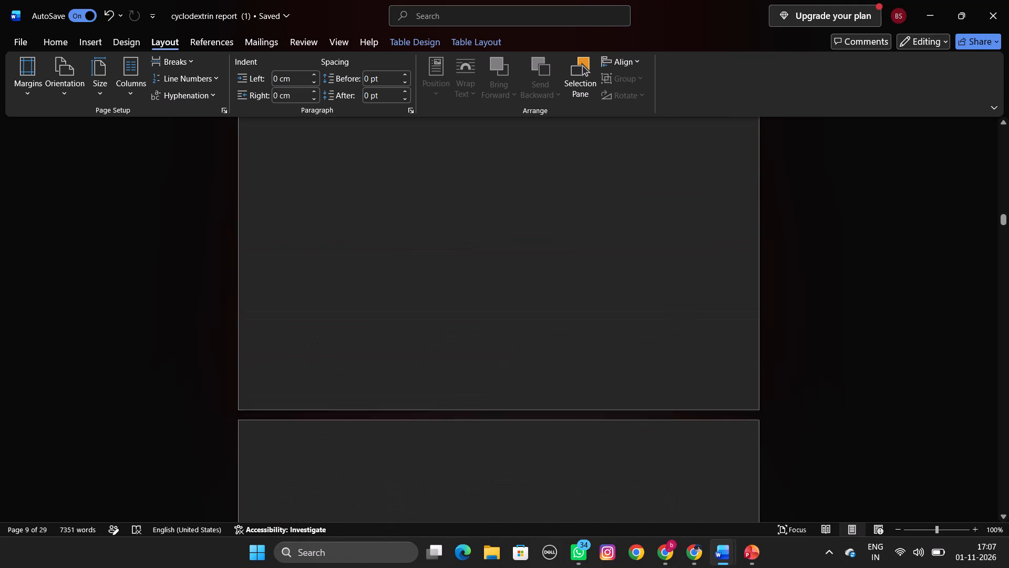
{"action": "scroll", "coordinate": [615, 352], "scroll_direction": "up", "scroll_amount": 3}
{"action": "scroll", "coordinate": [615, 352], "scroll_direction": "right", "scroll_amount": 1}
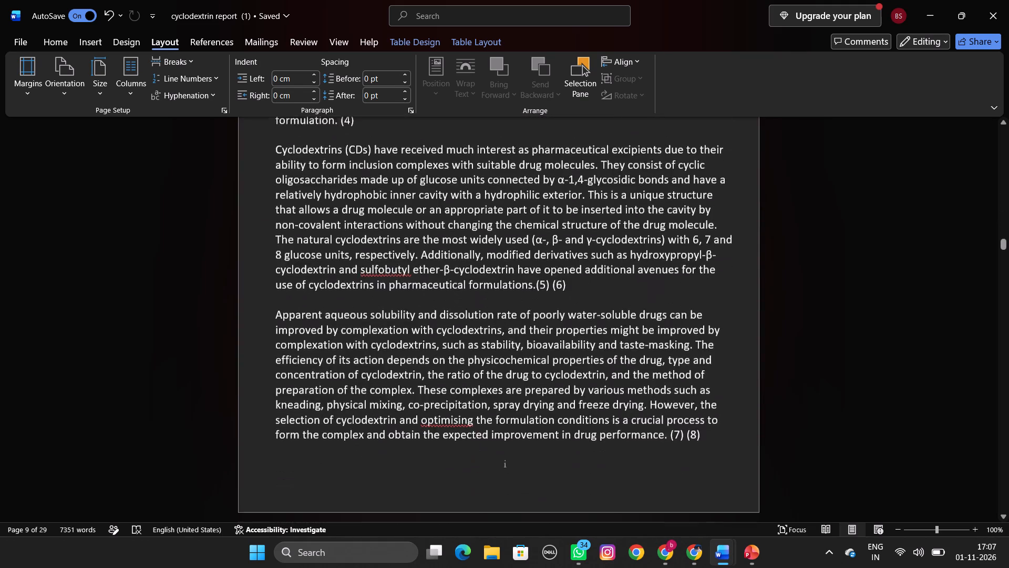
{"action": "scroll", "coordinate": [615, 352], "scroll_direction": "right", "scroll_amount": 1}
{"action": "scroll", "coordinate": [615, 352], "scroll_direction": "up", "scroll_amount": 1}
{"action": "scroll", "coordinate": [615, 352], "scroll_direction": "right", "scroll_amount": 1}
{"action": "scroll", "coordinate": [615, 352], "scroll_direction": "up", "scroll_amount": 1}
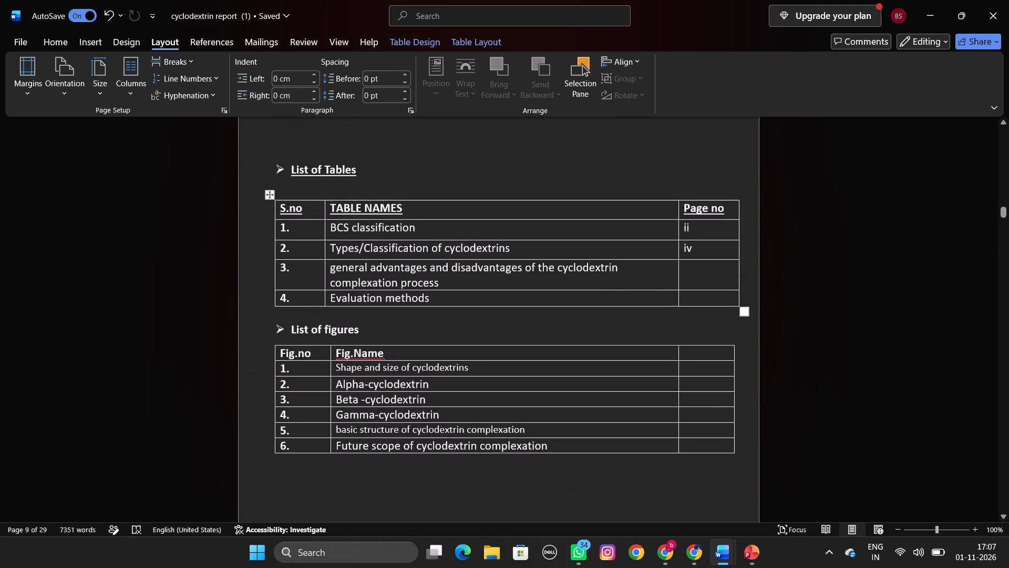
{"action": "left_click", "coordinate": [707, 244]}
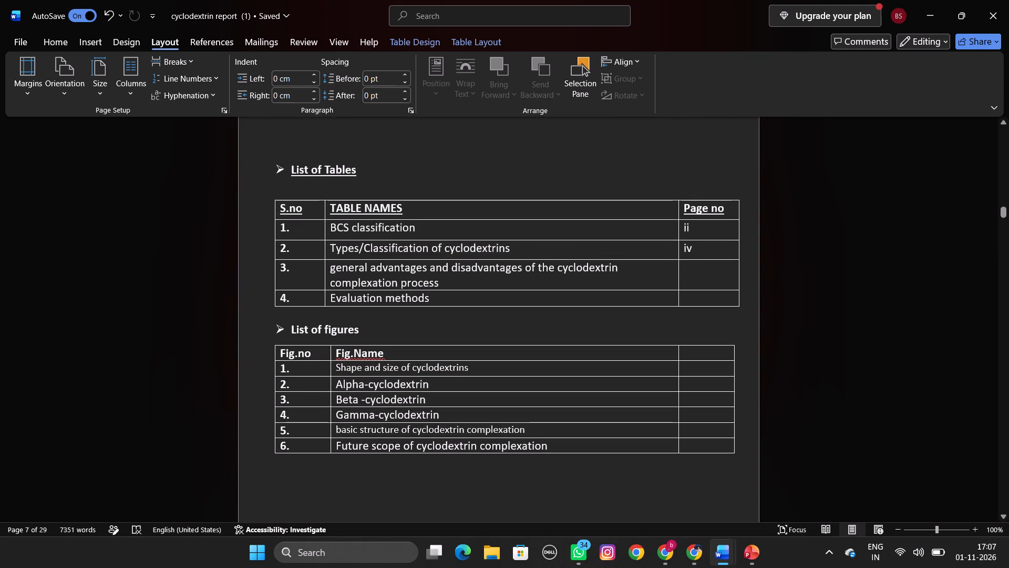
{"action": "key", "text": "minus"}
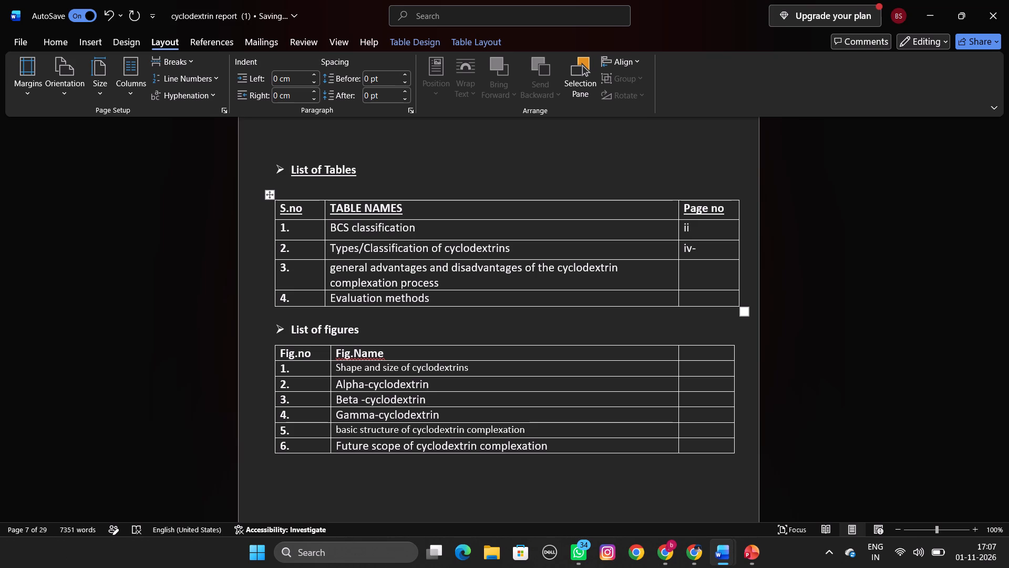
{"action": "key", "text": "v"}
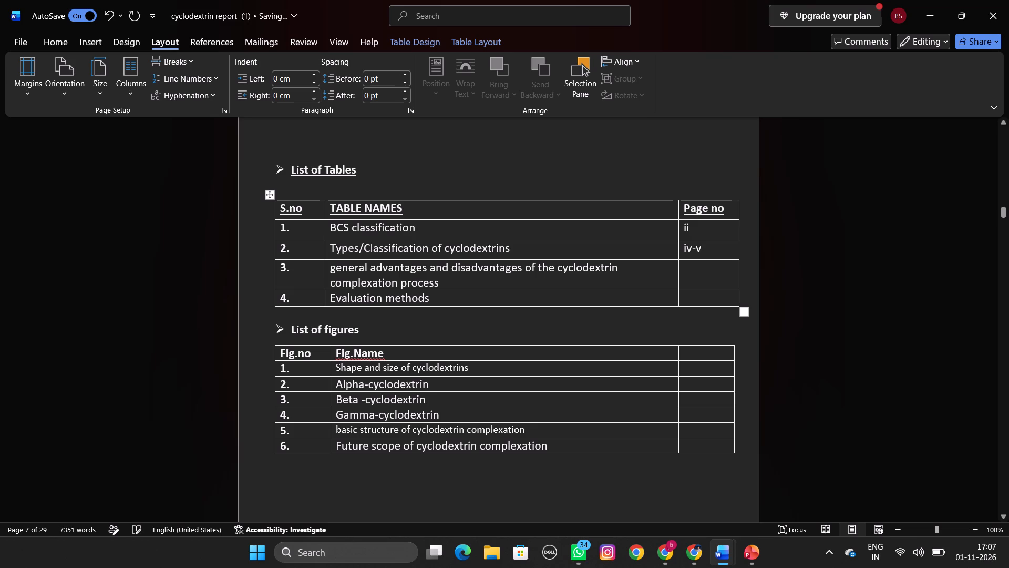
Check which pages the general advantages and disadvantages table spans and where the Evaluation Methods table starts, for the List of Tables.
{"action": "left_click", "coordinate": [701, 280]}
{"action": "scroll", "coordinate": [840, 310], "scroll_direction": "down", "scroll_amount": 20}
{"action": "scroll", "coordinate": [840, 310], "scroll_direction": "down", "scroll_amount": 1}
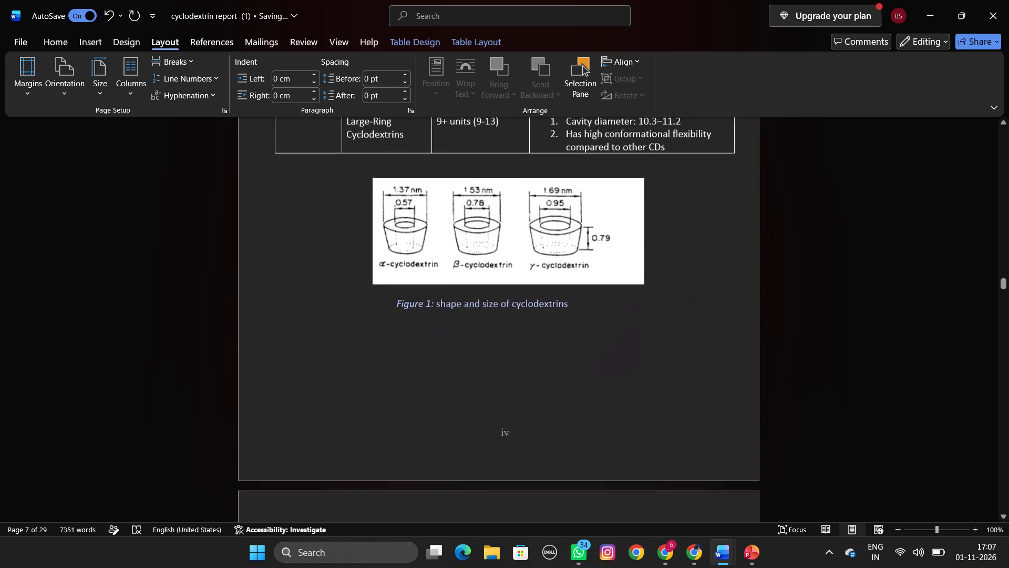
{"action": "scroll", "coordinate": [840, 310], "scroll_direction": "down", "scroll_amount": 5}
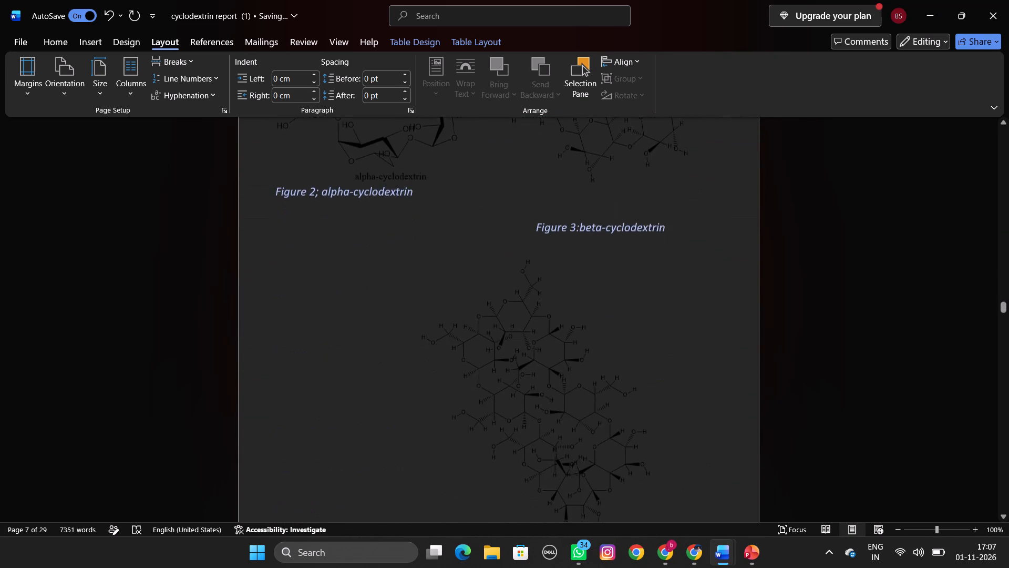
{"action": "scroll", "coordinate": [840, 310], "scroll_direction": "down", "scroll_amount": 5}
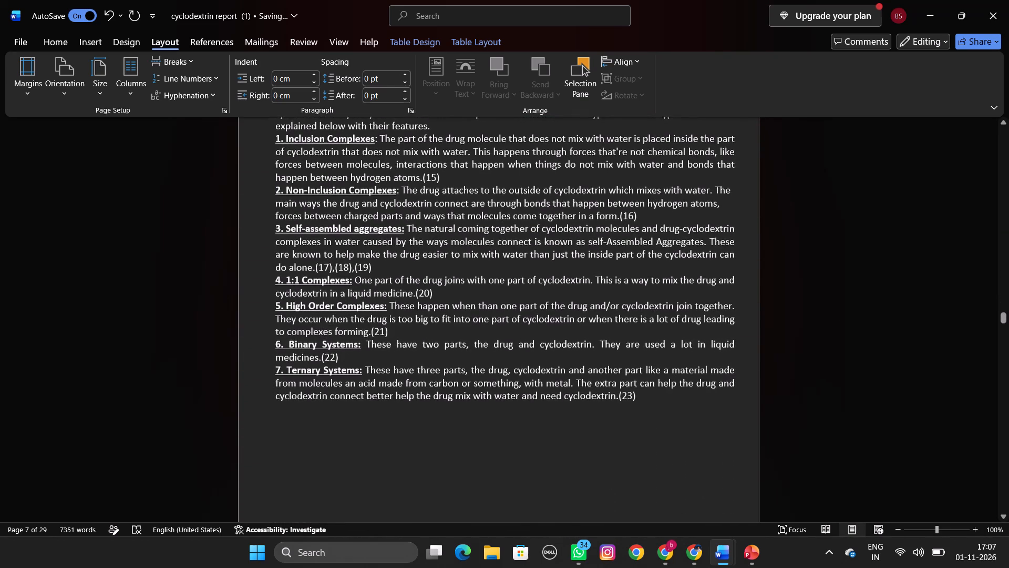
{"action": "scroll", "coordinate": [840, 310], "scroll_direction": "down", "scroll_amount": 4}
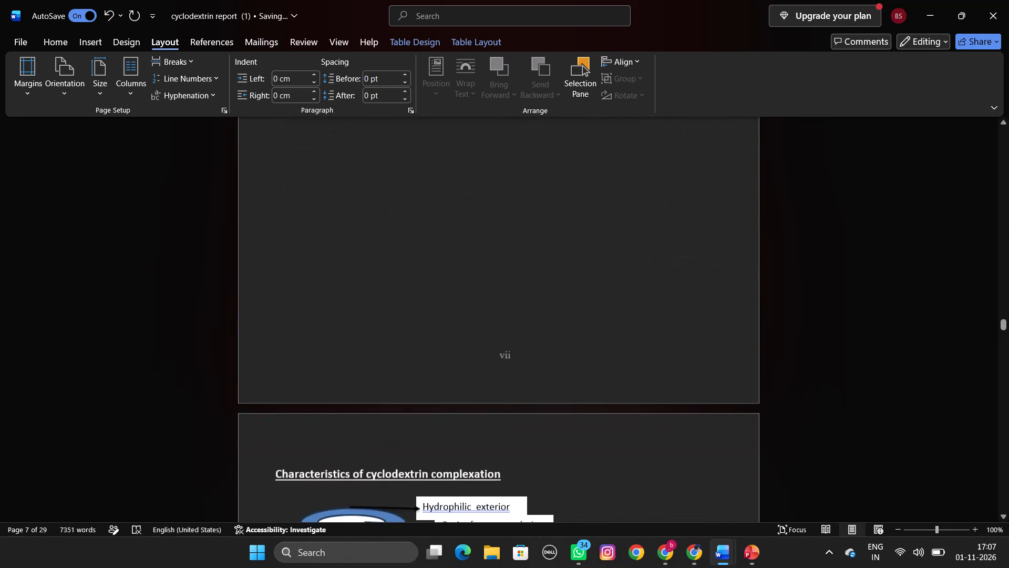
{"action": "scroll", "coordinate": [840, 310], "scroll_direction": "down", "scroll_amount": 4}
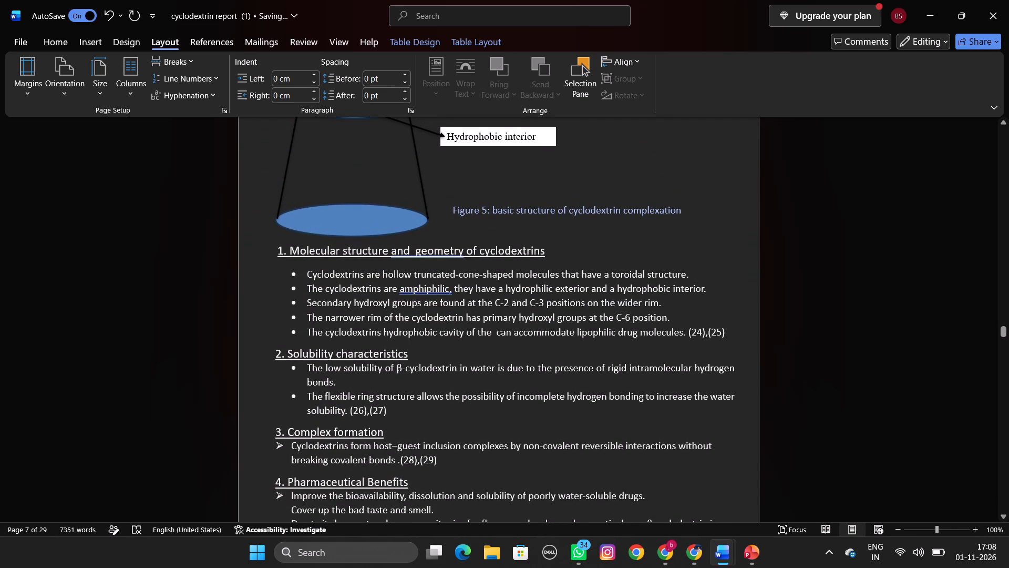
{"action": "scroll", "coordinate": [840, 310], "scroll_direction": "down", "scroll_amount": 1}
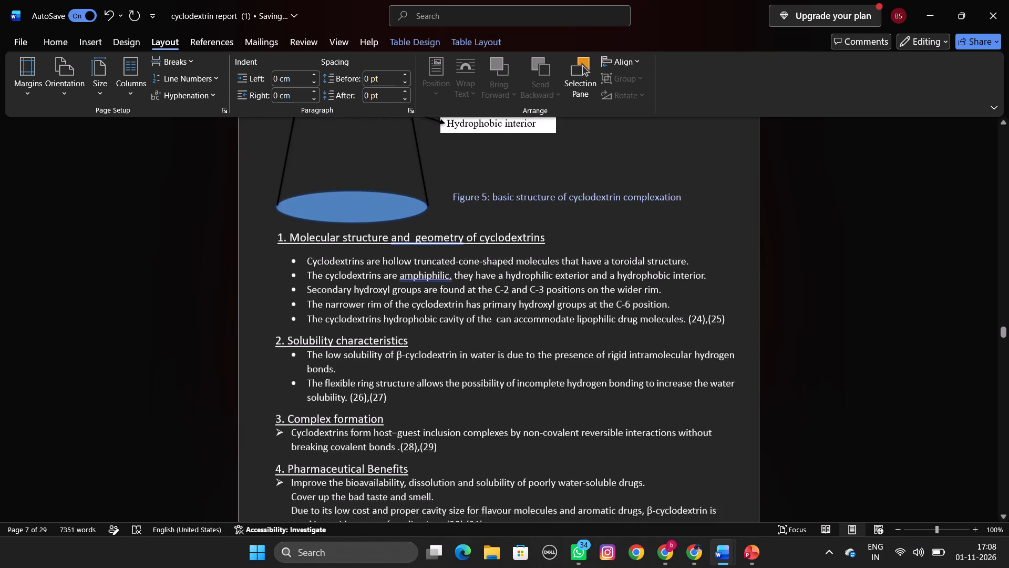
{"action": "scroll", "coordinate": [840, 310], "scroll_direction": "down", "scroll_amount": 3}
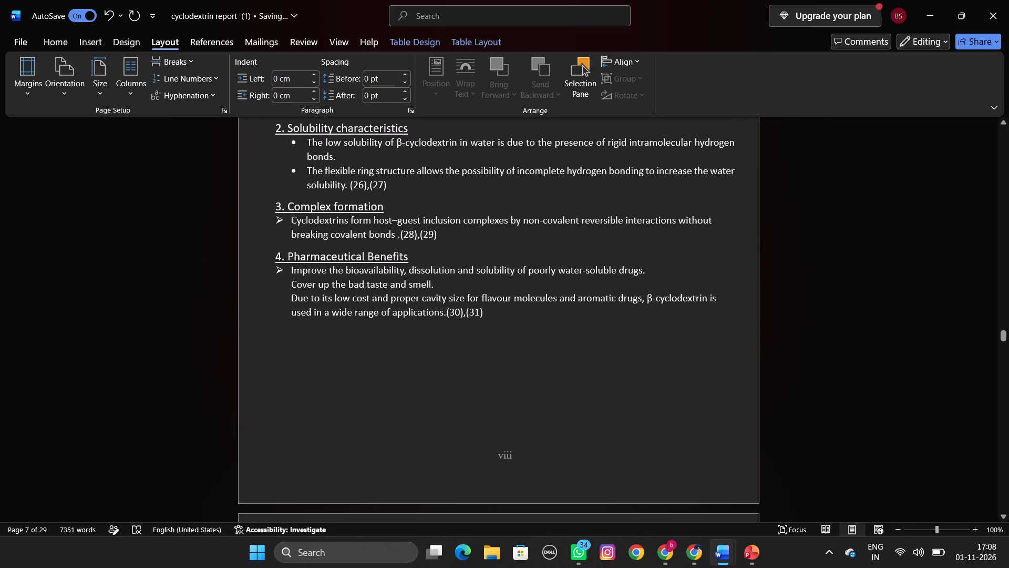
{"action": "scroll", "coordinate": [840, 310], "scroll_direction": "down", "scroll_amount": 4}
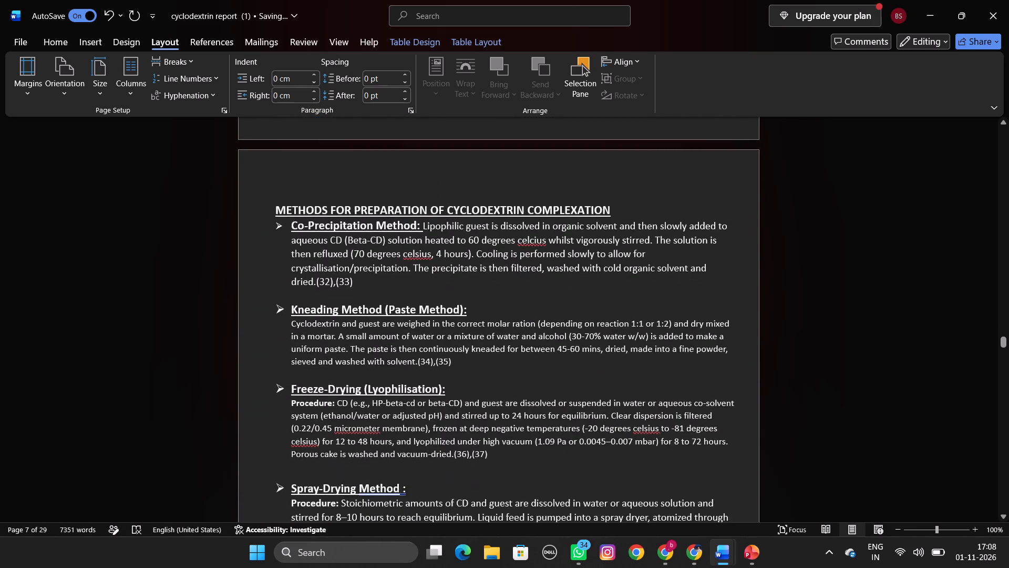
{"action": "scroll", "coordinate": [840, 310], "scroll_direction": "down", "scroll_amount": 8}
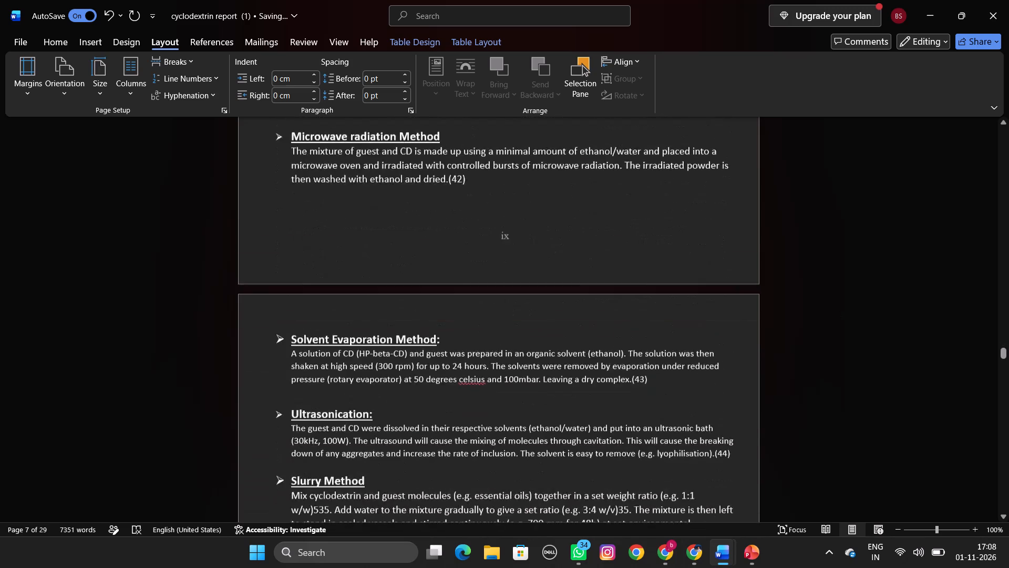
{"action": "scroll", "coordinate": [840, 310], "scroll_direction": "down", "scroll_amount": 3}
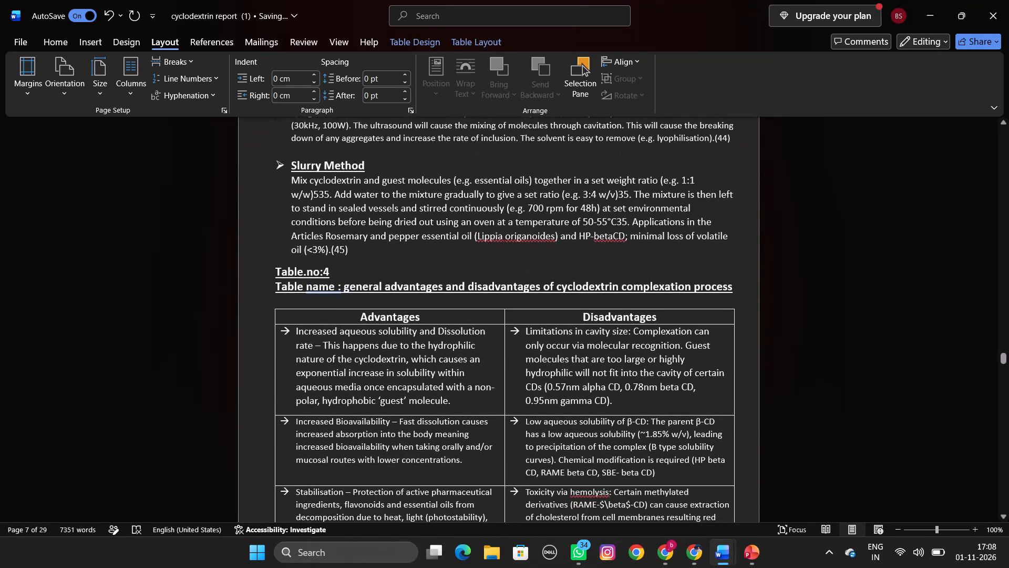
{"action": "scroll", "coordinate": [840, 310], "scroll_direction": "down", "scroll_amount": 6}
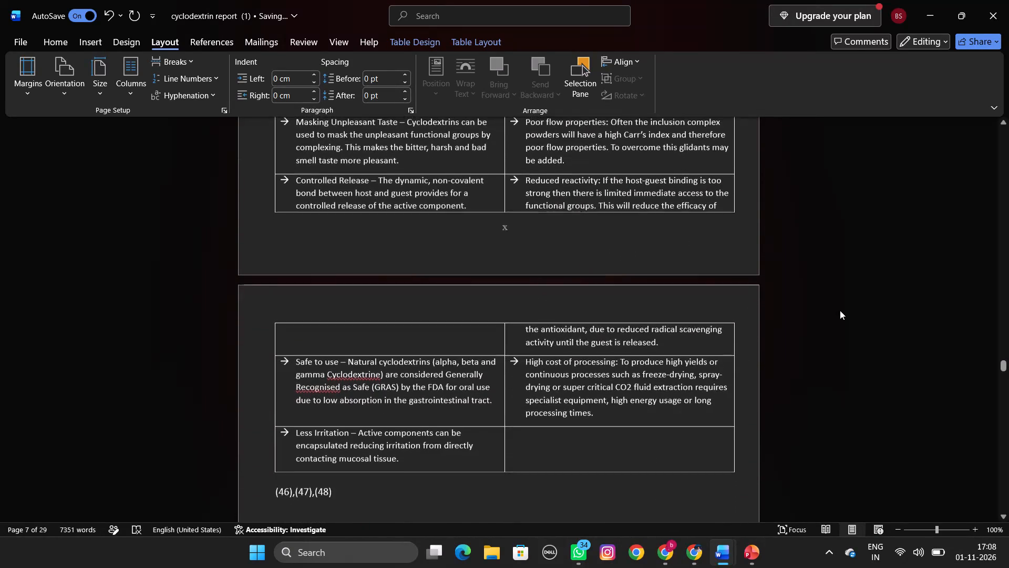
{"action": "scroll", "coordinate": [840, 310], "scroll_direction": "down", "scroll_amount": 3}
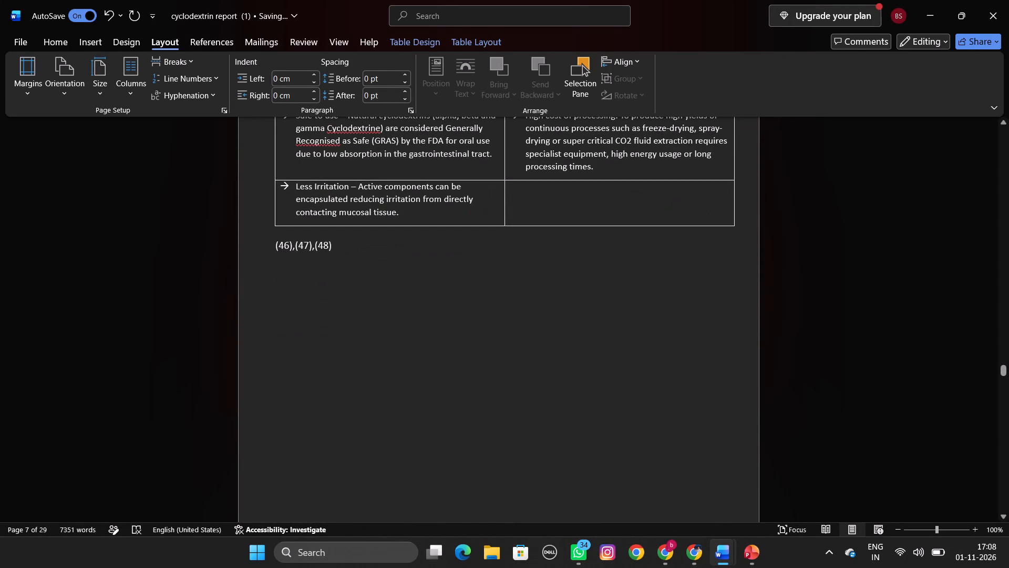
{"action": "scroll", "coordinate": [840, 310], "scroll_direction": "up", "scroll_amount": 1}
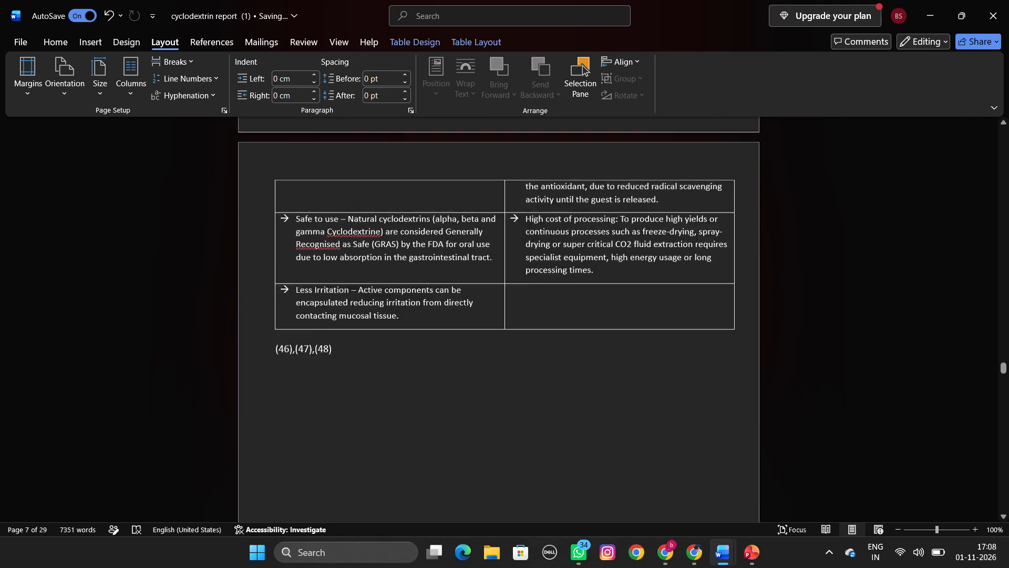
{"action": "scroll", "coordinate": [840, 310], "scroll_direction": "up", "scroll_amount": 1}
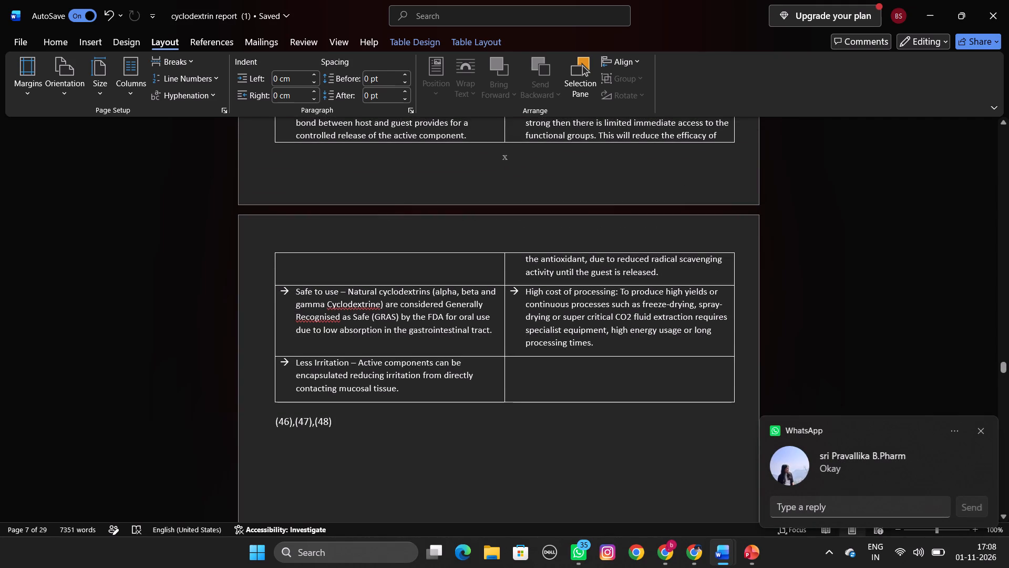
{"action": "scroll", "coordinate": [840, 310], "scroll_direction": "down", "scroll_amount": 5}
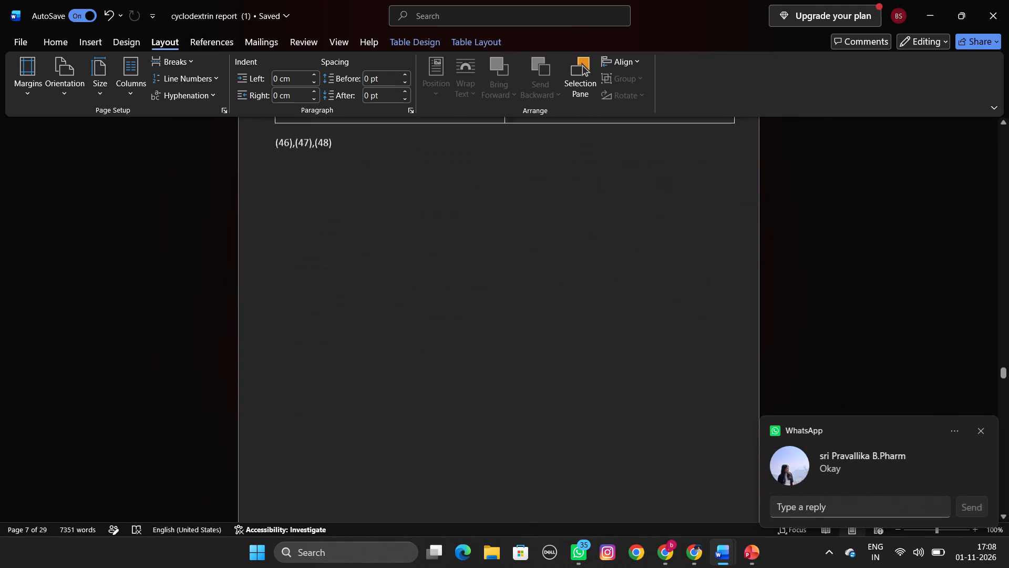
{"action": "scroll", "coordinate": [840, 310], "scroll_direction": "down", "scroll_amount": 4}
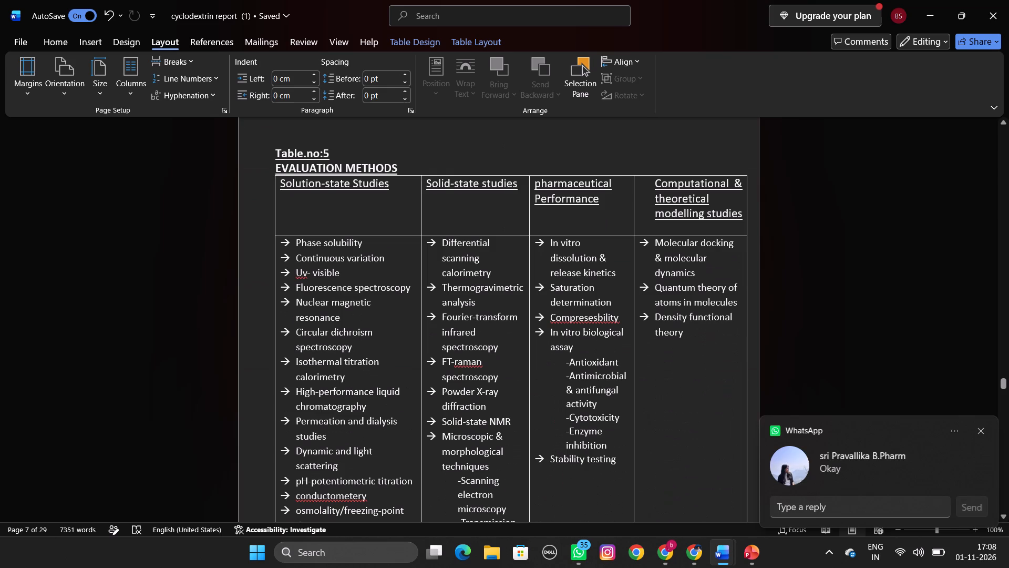
Renumber the caption above the general advantages and disadvantages of cyclodextrin complexation process table as Table.no:3.
{"action": "scroll", "coordinate": [840, 310], "scroll_direction": "up", "scroll_amount": 5}
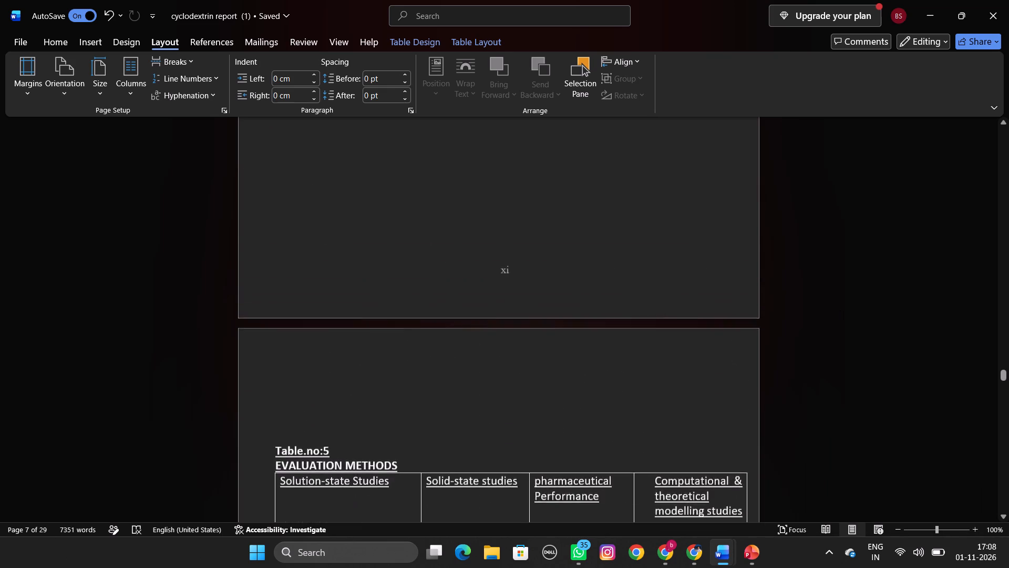
{"action": "scroll", "coordinate": [840, 310], "scroll_direction": "up", "scroll_amount": 4}
{"action": "scroll", "coordinate": [840, 310], "scroll_direction": "down", "scroll_amount": 1}
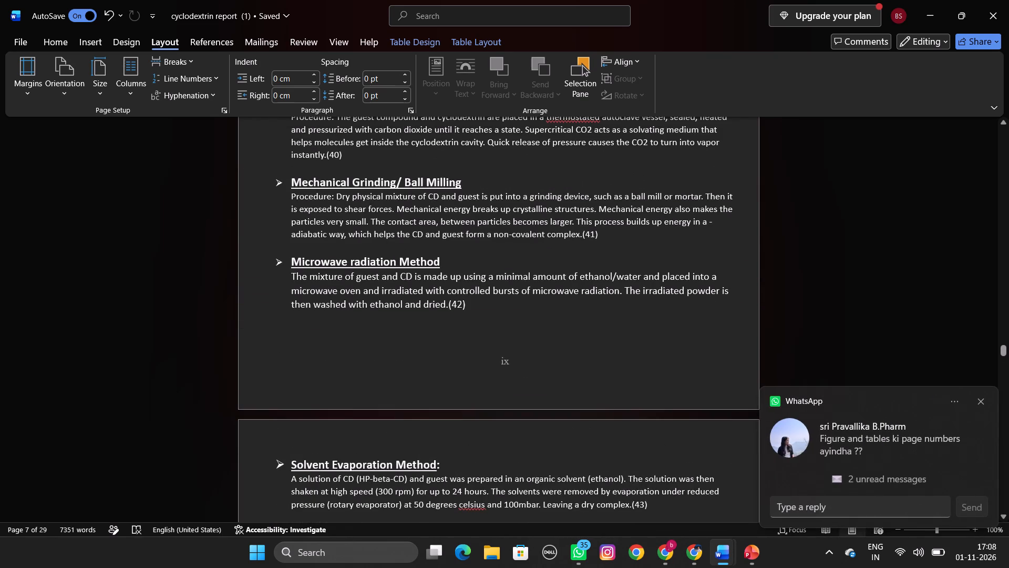
{"action": "scroll", "coordinate": [840, 310], "scroll_direction": "down", "scroll_amount": 3}
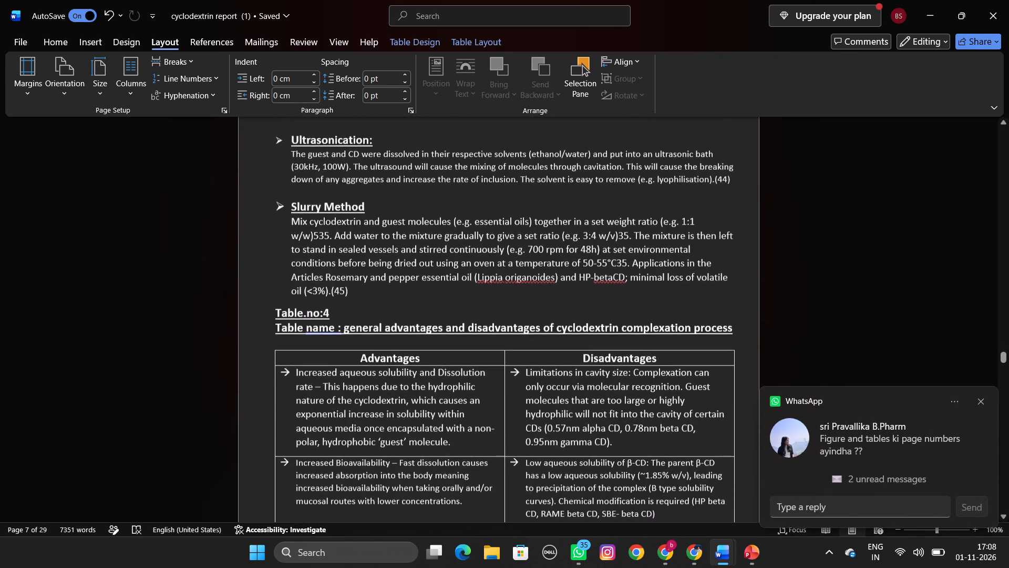
{"action": "left_click", "coordinate": [335, 313]}
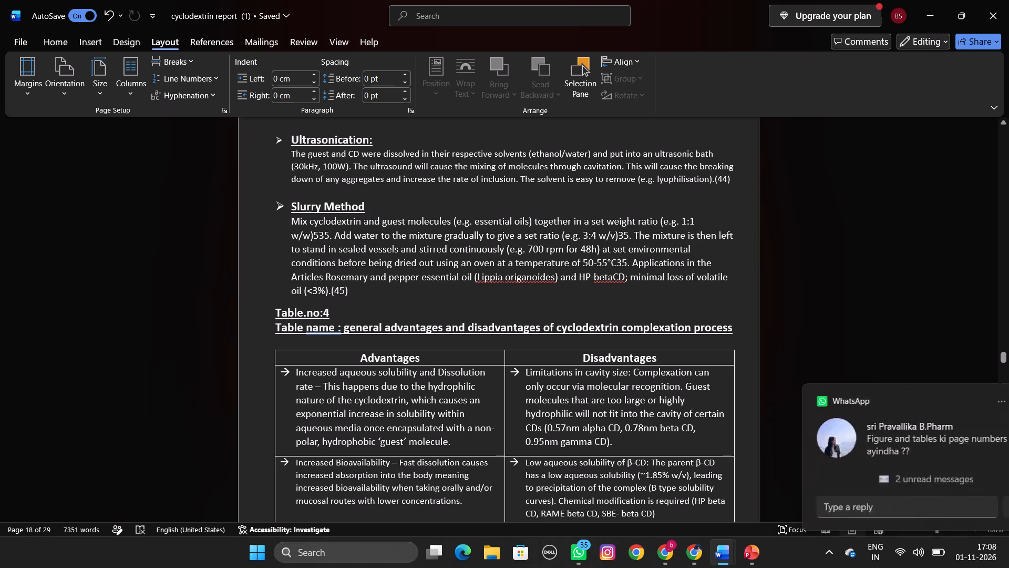
{"action": "key", "text": "BackSpace"}
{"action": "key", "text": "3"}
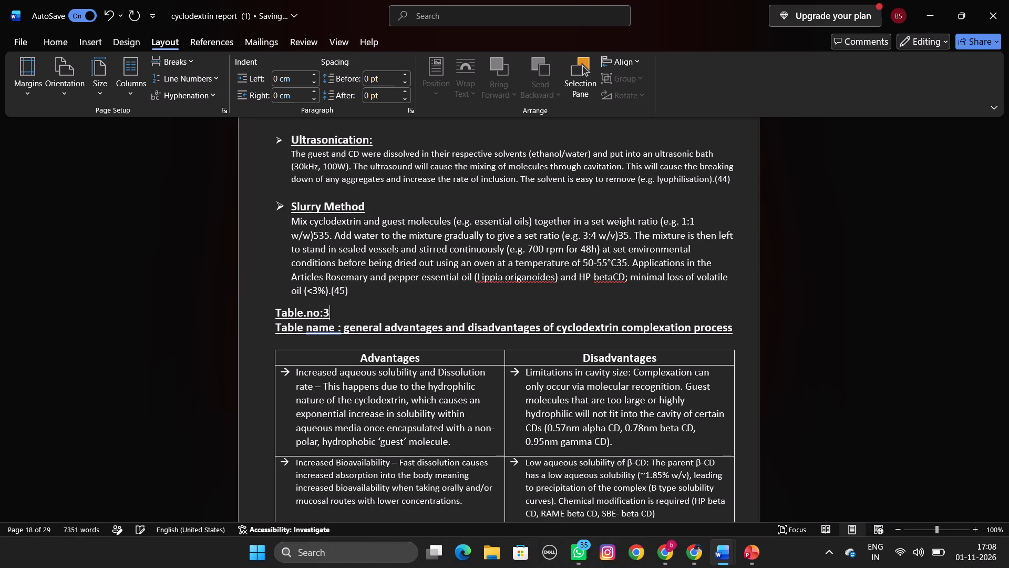
Renumber the caption above the Evaluation Methods table as Table.no:4.
{"action": "scroll", "coordinate": [335, 313], "scroll_direction": "down", "scroll_amount": 5}
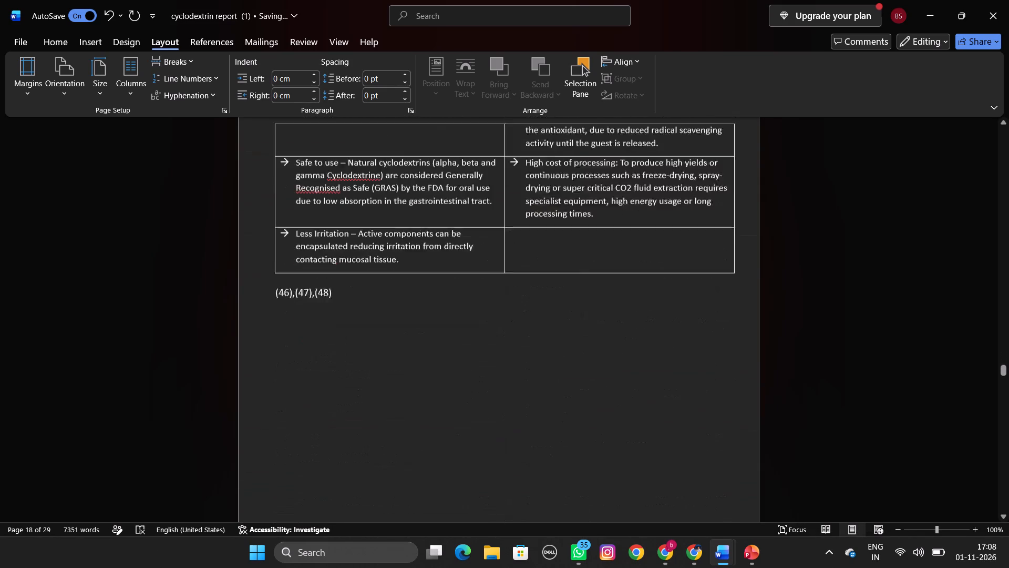
{"action": "scroll", "coordinate": [335, 313], "scroll_direction": "down", "scroll_amount": 4}
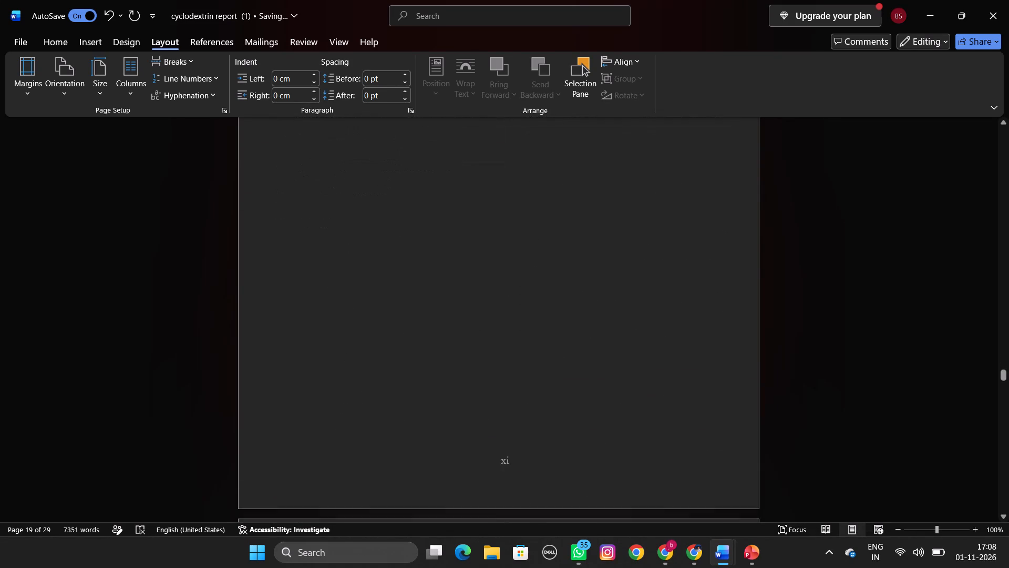
{"action": "scroll", "coordinate": [335, 313], "scroll_direction": "down", "scroll_amount": 2}
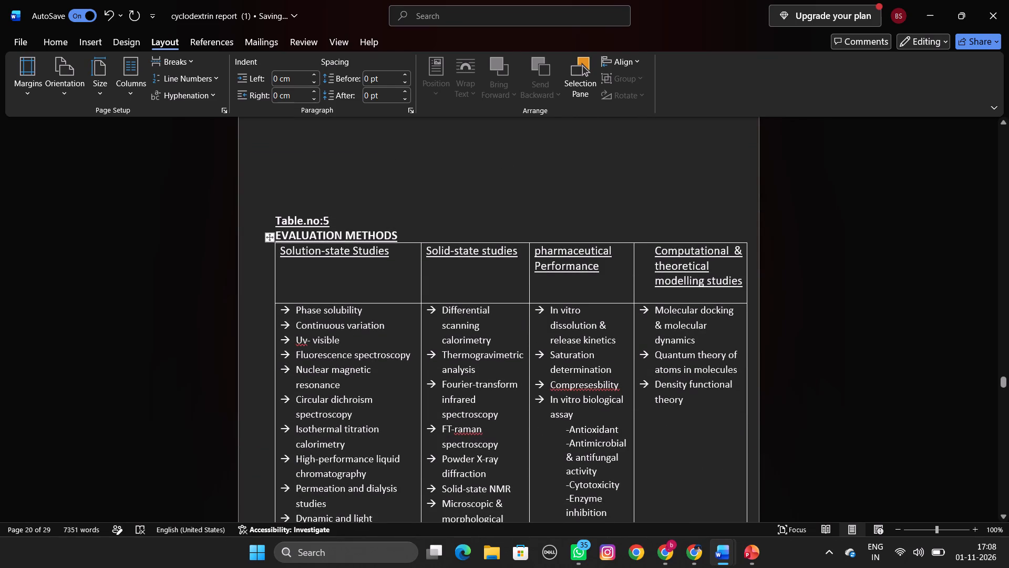
{"action": "left_click", "coordinate": [332, 216]}
{"action": "key", "text": "BackSpace"}
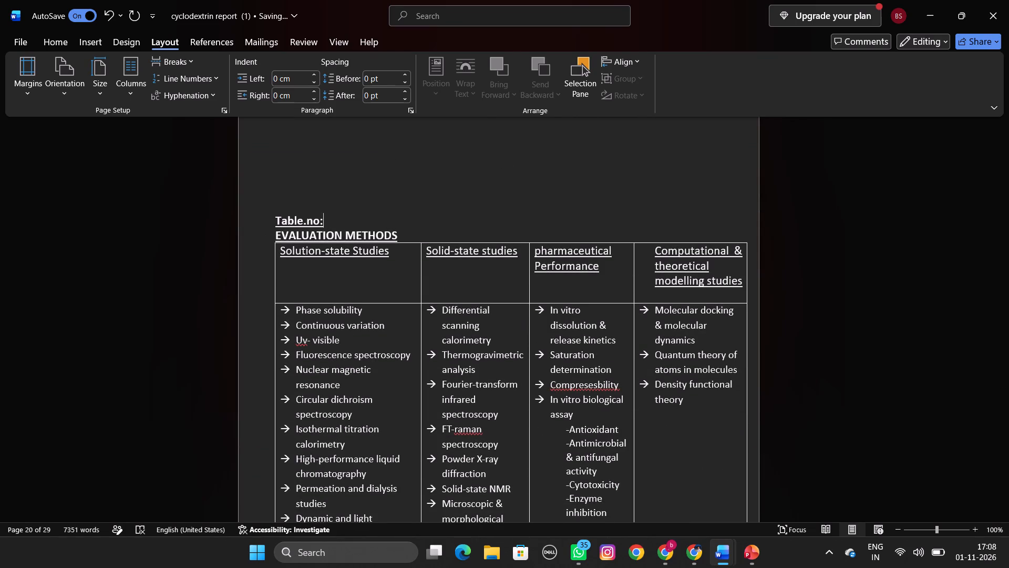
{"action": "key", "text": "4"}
Check which page the Evaluation Methods table is on.
{"action": "scroll", "coordinate": [332, 216], "scroll_direction": "down", "scroll_amount": 3}
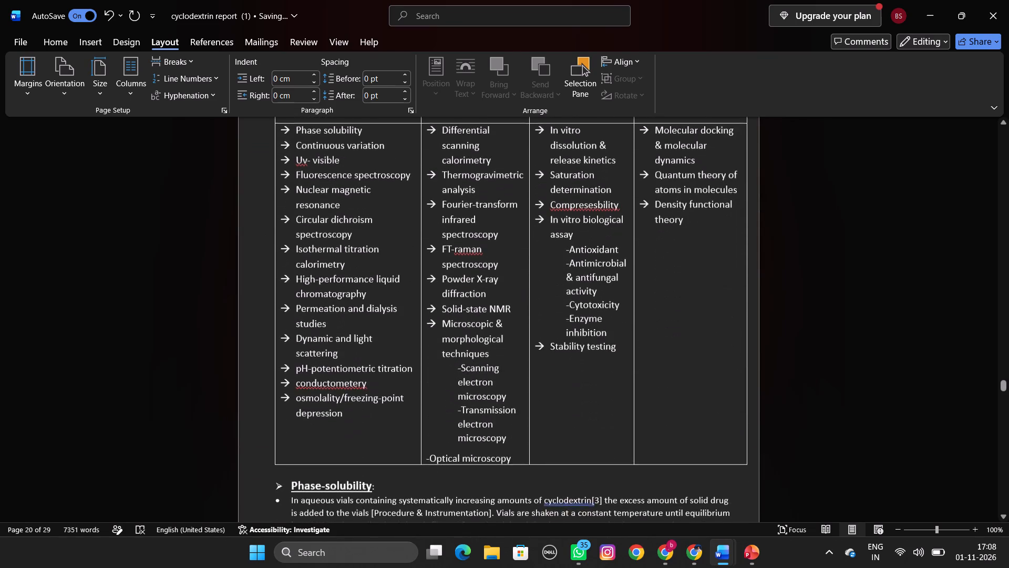
Look through the report from the EVALUATION METHODS table past Figure 6 and the Conclusion to the start of the reference list.
{"action": "scroll", "coordinate": [332, 216], "scroll_direction": "down", "scroll_amount": 5}
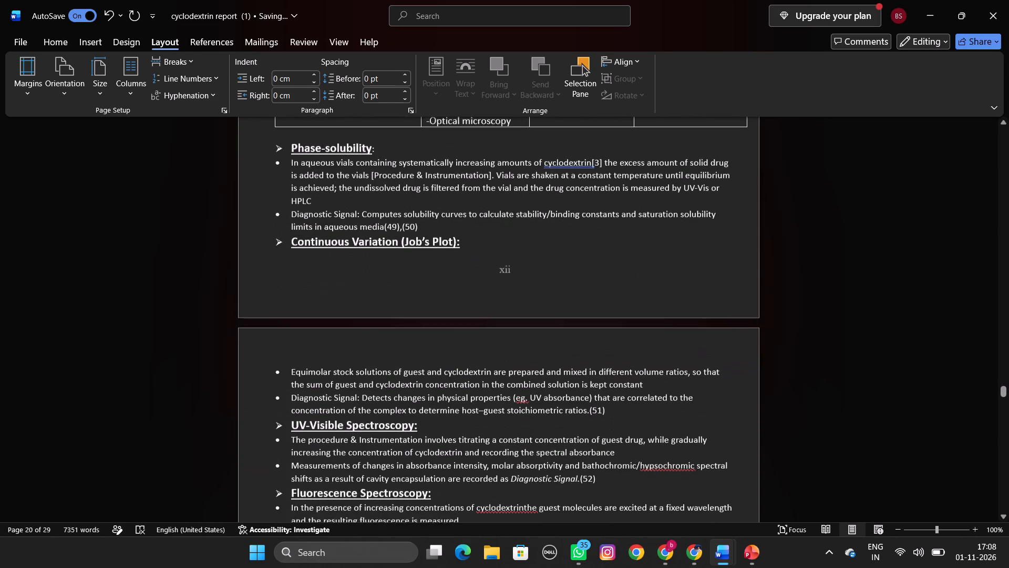
{"action": "scroll", "coordinate": [332, 216], "scroll_direction": "up", "scroll_amount": 3}
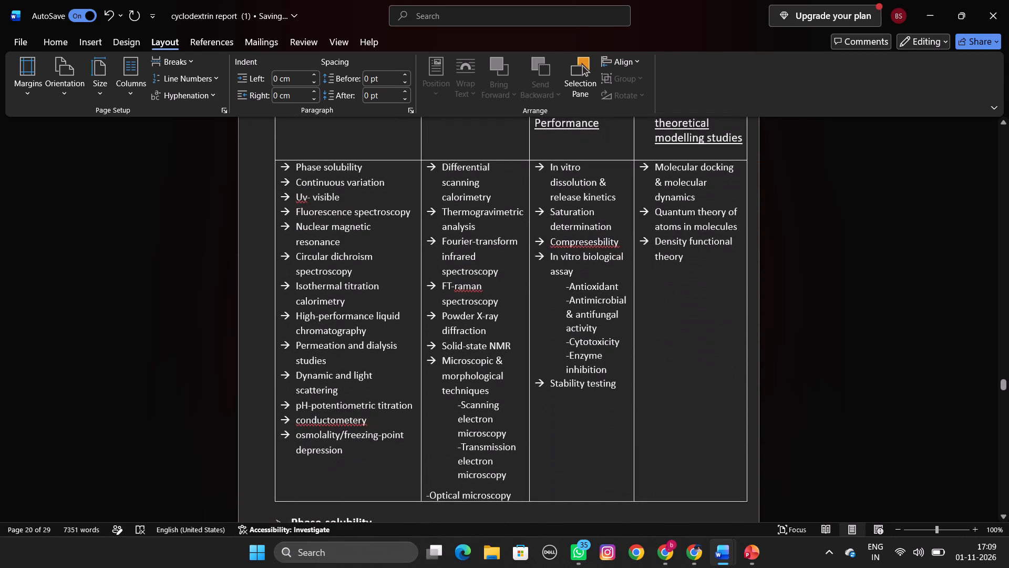
{"action": "scroll", "coordinate": [332, 216], "scroll_direction": "down", "scroll_amount": 1}
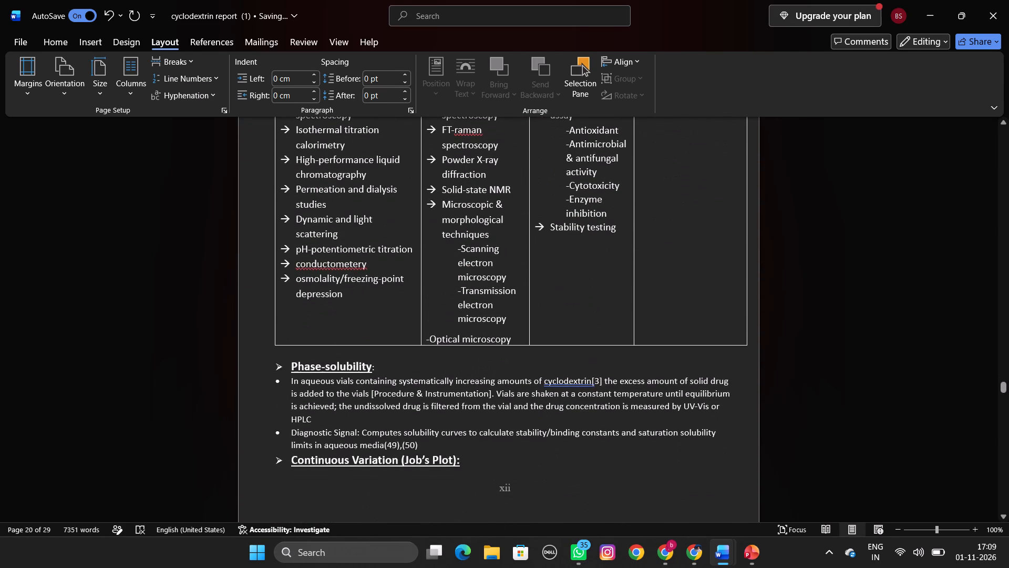
{"action": "scroll", "coordinate": [332, 216], "scroll_direction": "down", "scroll_amount": 1}
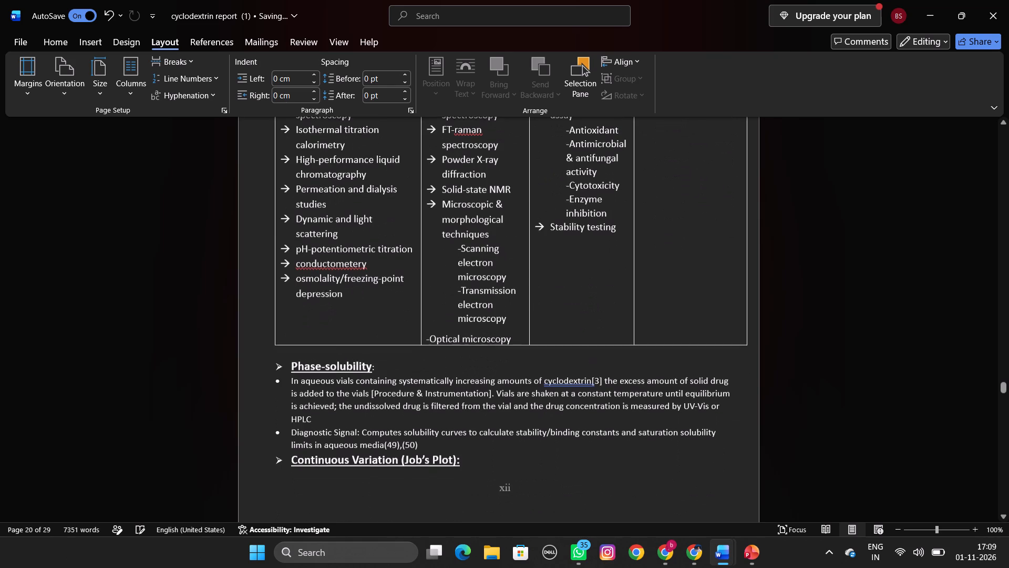
{"action": "scroll", "coordinate": [332, 216], "scroll_direction": "down", "scroll_amount": 6}
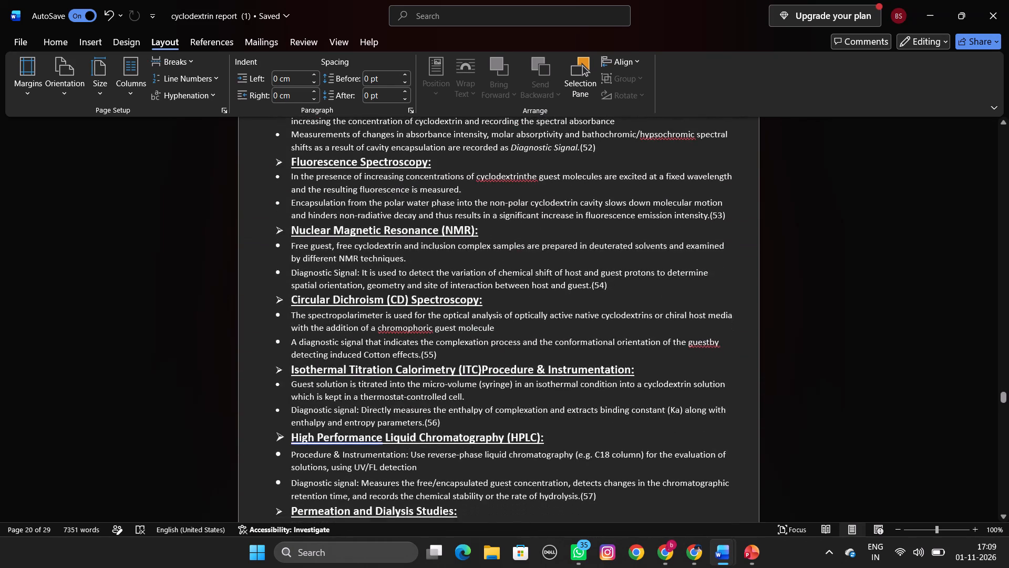
{"action": "scroll", "coordinate": [332, 216], "scroll_direction": "down", "scroll_amount": 4}
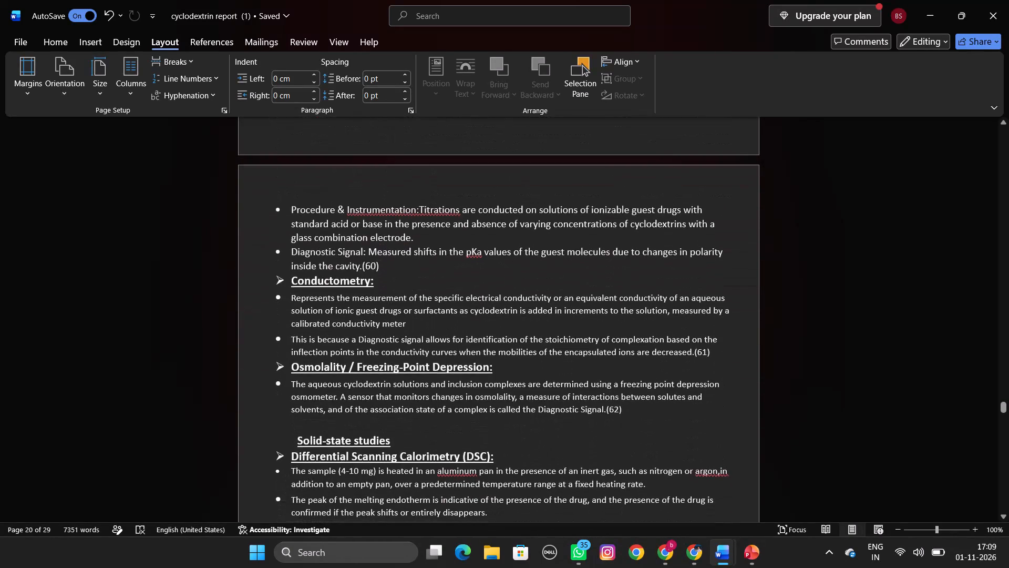
{"action": "scroll", "coordinate": [332, 216], "scroll_direction": "down", "scroll_amount": 7}
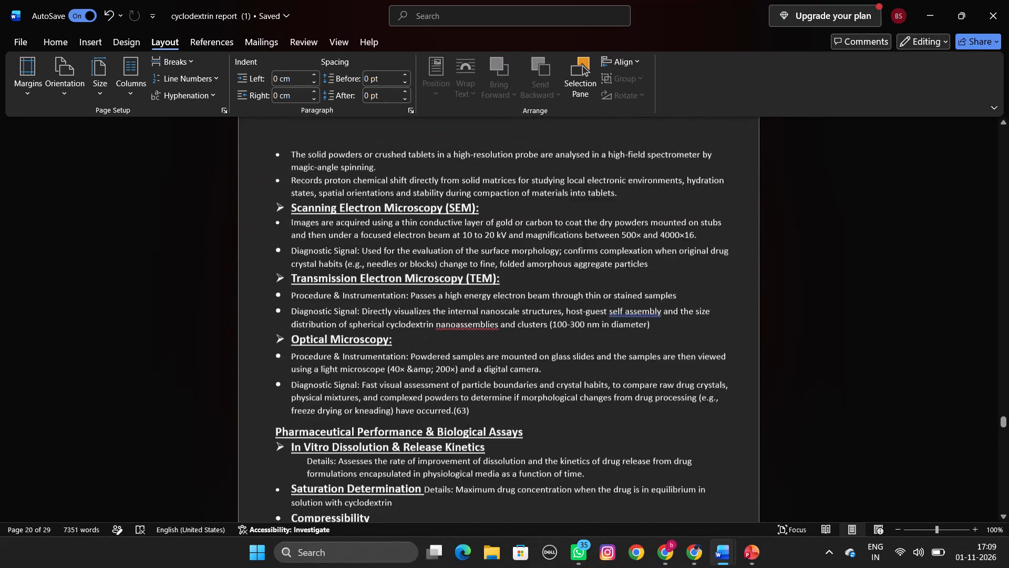
{"action": "scroll", "coordinate": [332, 216], "scroll_direction": "down", "scroll_amount": 5}
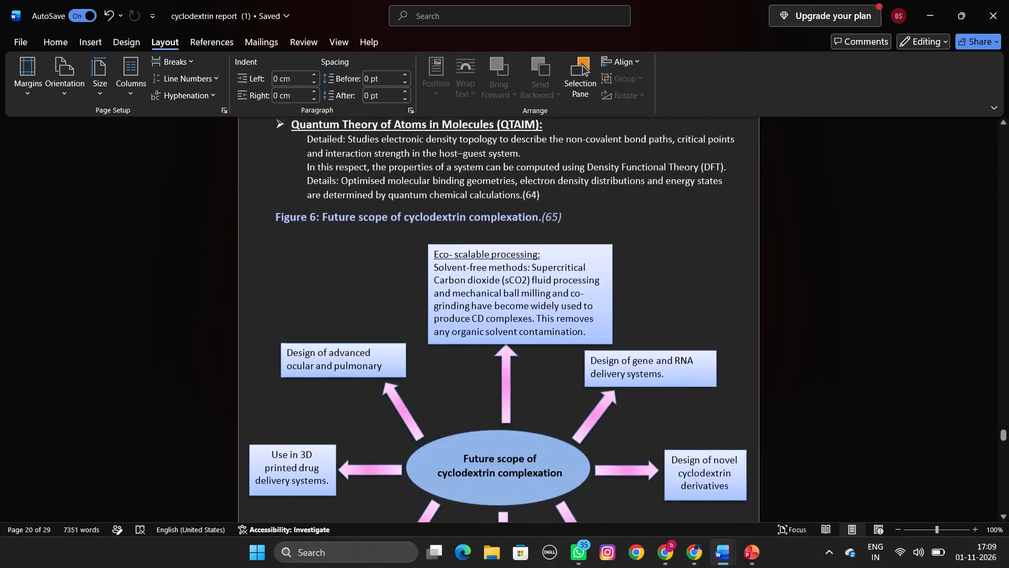
{"action": "scroll", "coordinate": [332, 216], "scroll_direction": "down", "scroll_amount": 4}
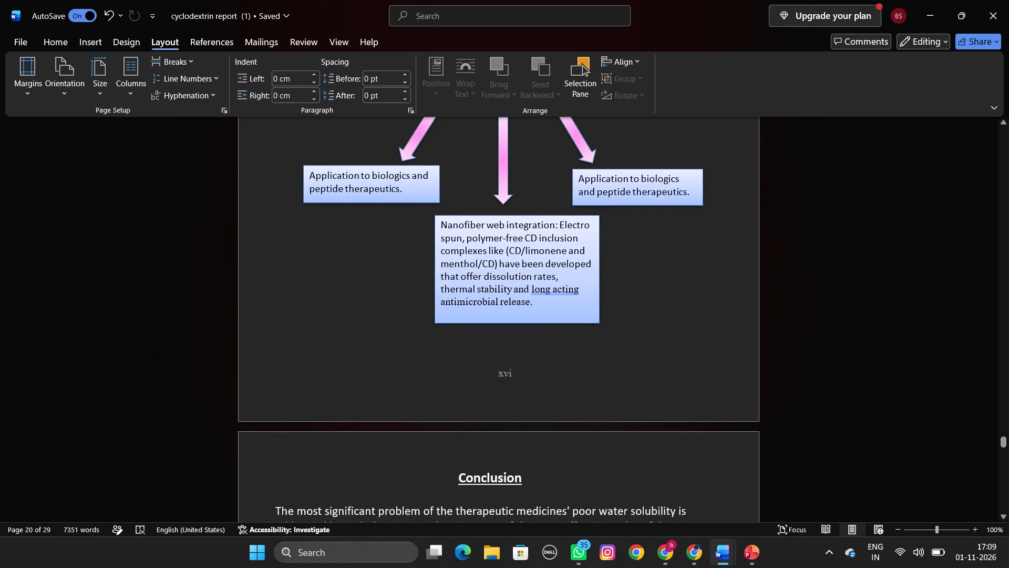
{"action": "scroll", "coordinate": [332, 216], "scroll_direction": "down", "scroll_amount": 3}
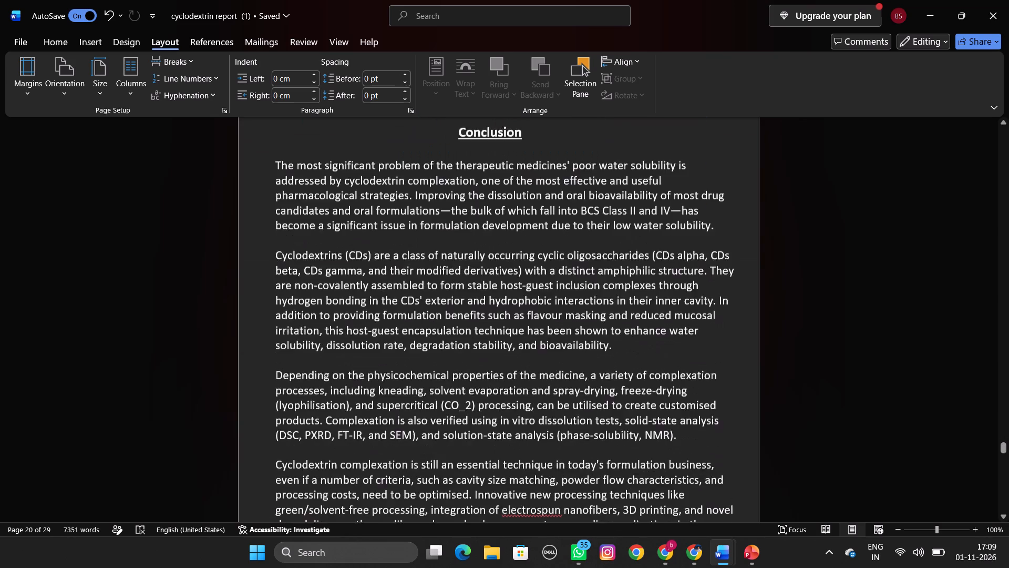
{"action": "scroll", "coordinate": [332, 216], "scroll_direction": "down", "scroll_amount": 6}
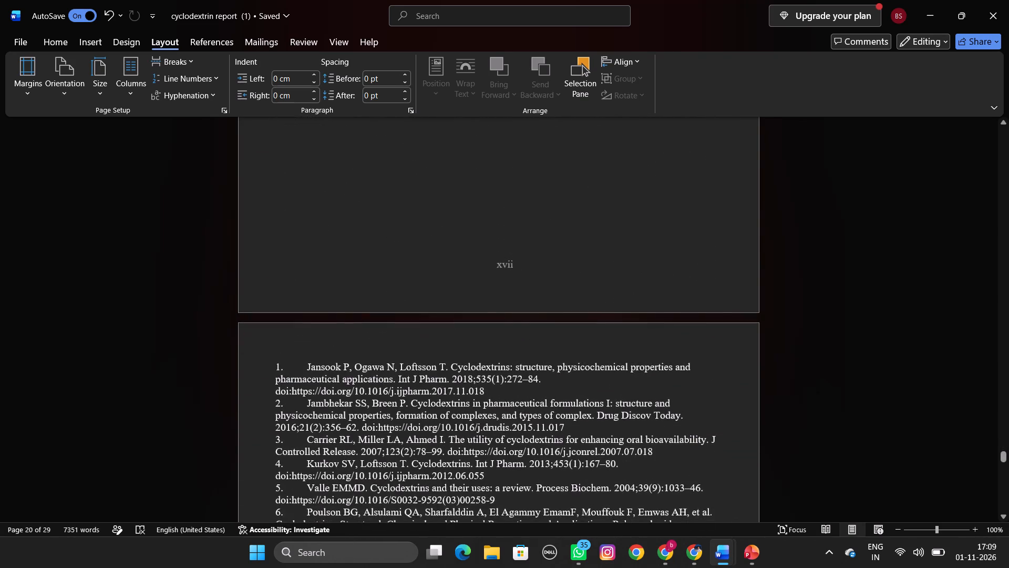
{"action": "scroll", "coordinate": [332, 216], "scroll_direction": "down", "scroll_amount": 1}
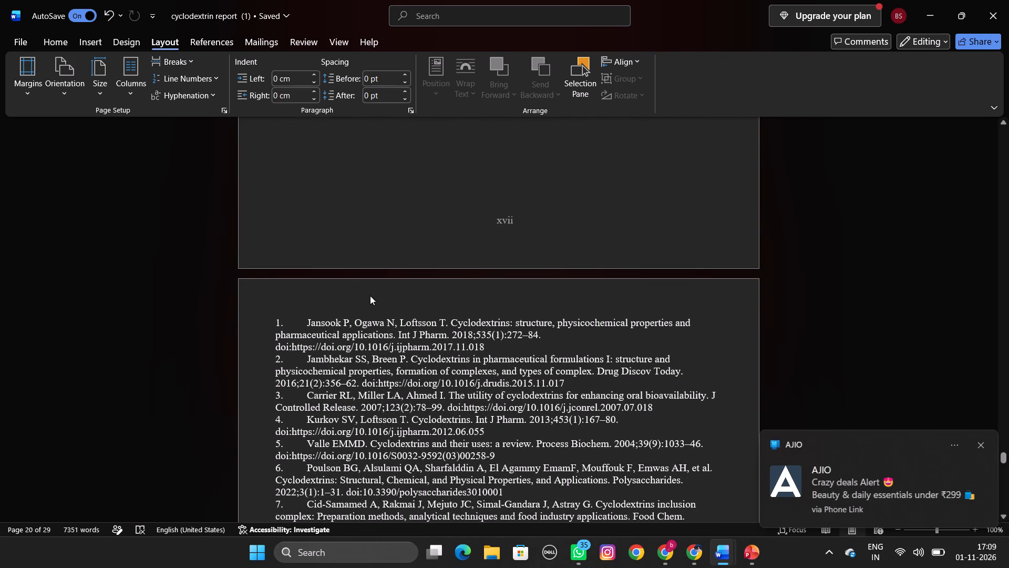
Insert an empty line above the first entry of the numbered reference list.
{"action": "left_click", "coordinate": [429, 299]}
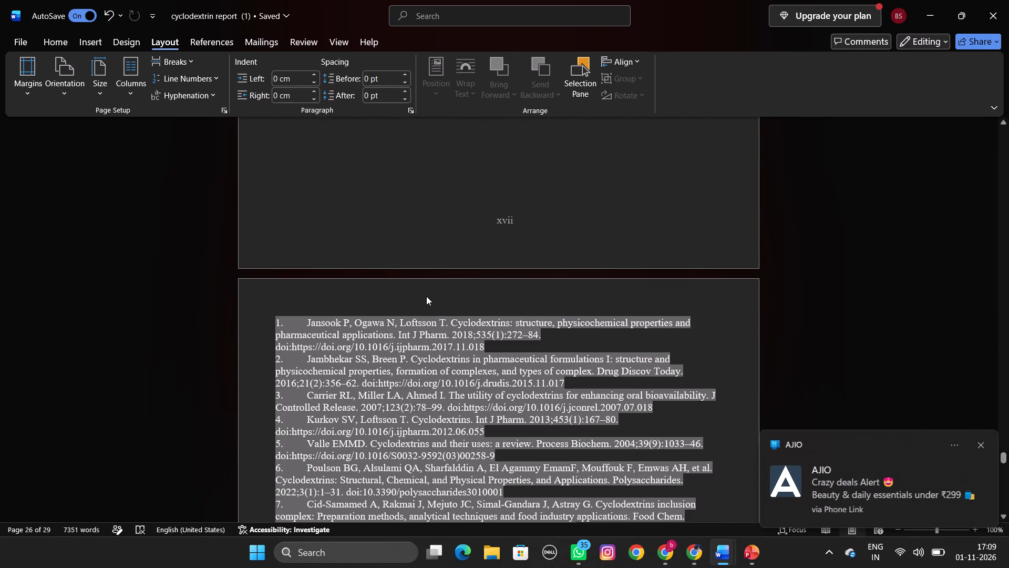
{"action": "left_click", "coordinate": [425, 294]}
{"action": "left_click", "coordinate": [425, 294]}
{"action": "left_click", "coordinate": [425, 294]}
{"action": "left_click", "coordinate": [404, 222]}
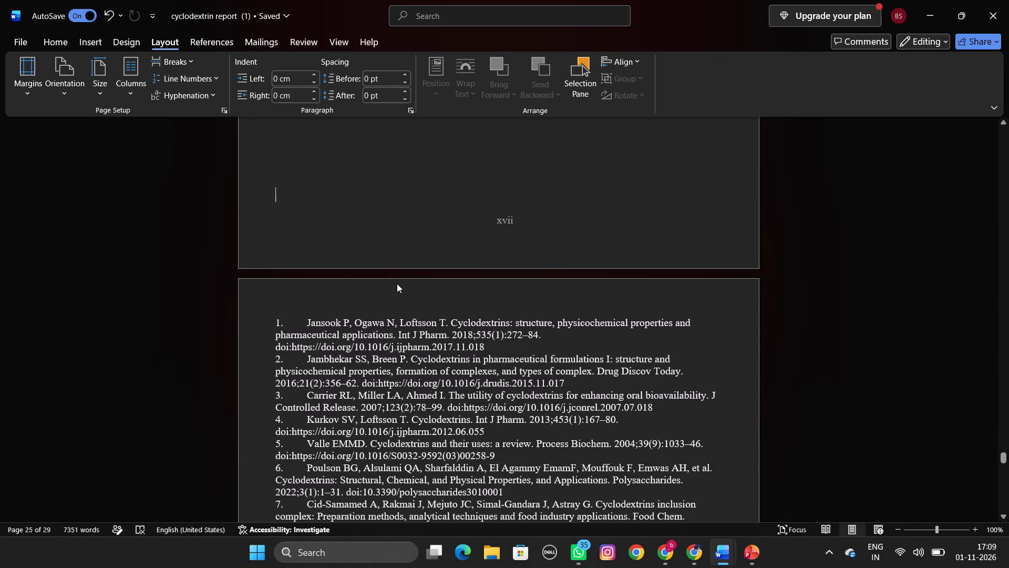
{"action": "left_click", "coordinate": [397, 283]}
{"action": "left_click", "coordinate": [390, 215]}
{"action": "key", "text": "Return"}
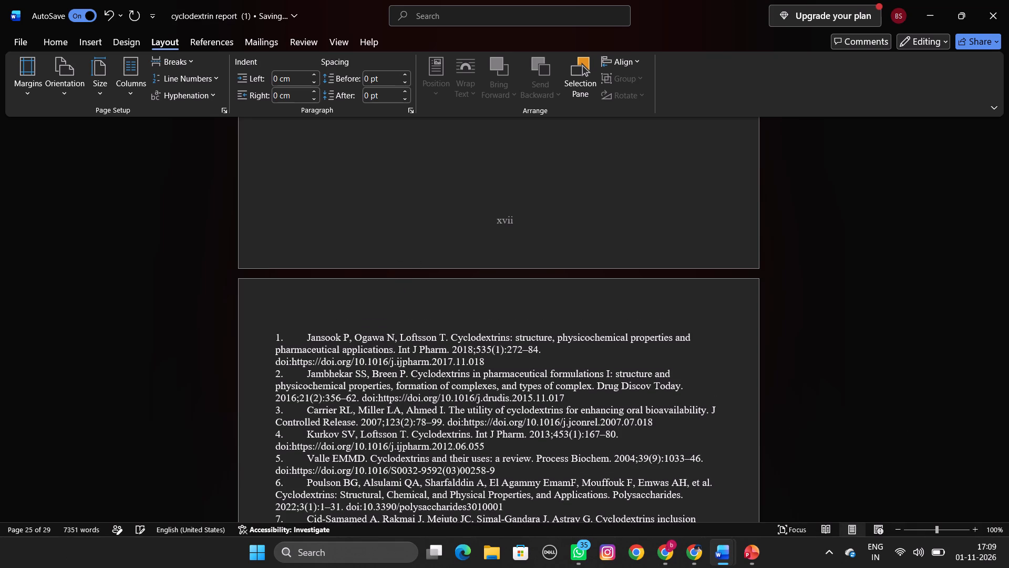
Enter the heading "Biblography" above the reference list, indented with spaces towards the page centre, with a blank line below it.
{"action": "key", "text": "space"}
{"action": "key", "text": "space"}
{"action": "key", "text": "space"}
{"action": "key", "text": "space"}
{"action": "key", "text": "space"}
{"action": "key", "text": "space"}
{"action": "key", "text": "space"}
{"action": "key", "text": "space"}
{"action": "key", "text": "space"}
{"action": "key", "text": "space"}
{"action": "key", "text": "space"}
{"action": "key", "text": "space"}
{"action": "key", "text": "space"}
{"action": "key", "text": "space"}
{"action": "key", "text": "space"}
{"action": "key", "text": "space"}
{"action": "key", "text": "space"}
{"action": "key", "text": "space"}
{"action": "key", "text": "space"}
{"action": "key", "text": "space"}
{"action": "key", "text": "space"}
{"action": "key", "text": "space"}
{"action": "key", "text": "space"}
{"action": "key", "text": "space"}
{"action": "key", "text": "space"}
{"action": "key", "text": "space"}
{"action": "key", "text": "space"}
{"action": "key", "text": "space"}
{"action": "key", "text": "space"}
{"action": "key", "text": "space"}
{"action": "key", "text": "space"}
{"action": "key", "text": "space"}
{"action": "key", "text": "space"}
{"action": "key", "text": "space"}
{"action": "key", "text": "space"}
{"action": "key", "text": "space"}
{"action": "key", "text": "space"}
{"action": "key", "text": "space"}
{"action": "type", "text": "bi"}
{"action": "key", "text": "BackSpace"}
{"action": "key", "text": "BackSpace"}
{"action": "type", "text": "Bi"}
{"action": "type", "text": "blo"}
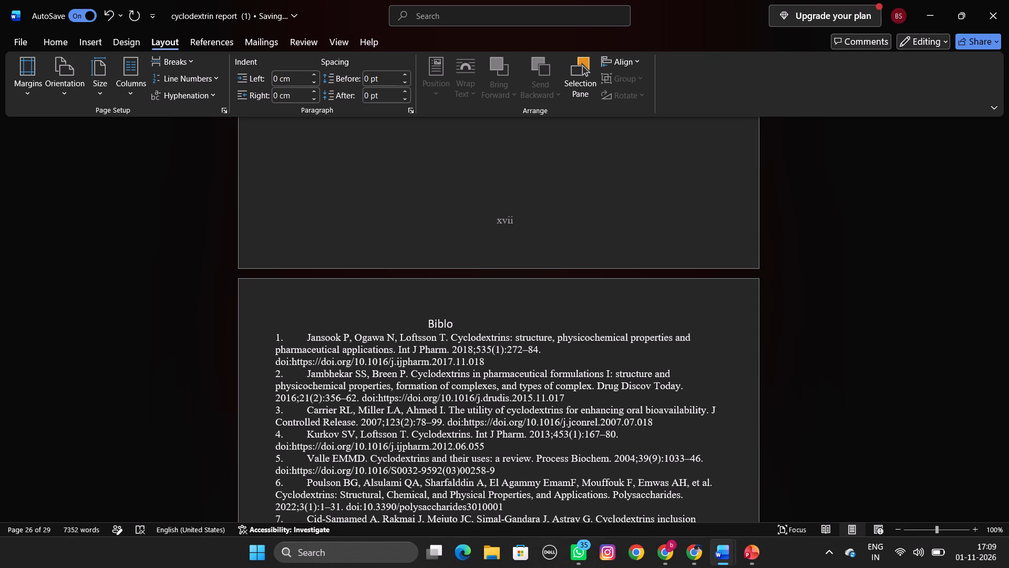
{"action": "type", "text": "grap"}
{"action": "key", "text": "h"}
{"action": "key", "text": "Return"}
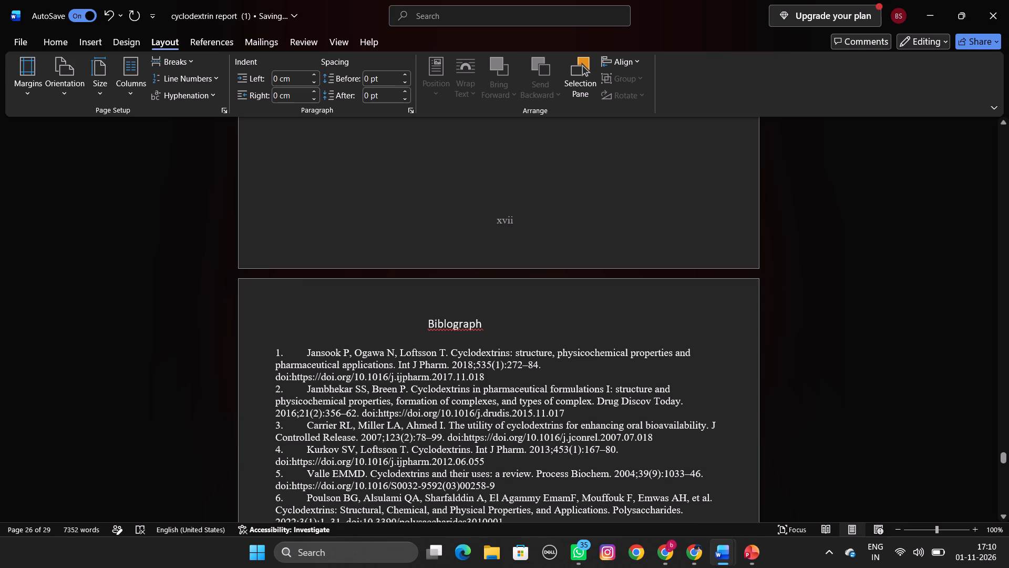
{"action": "left_click", "coordinate": [485, 329]}
{"action": "key", "text": "y"}
Format the Biblography heading in bold at font size 18.
{"action": "left_click_drag", "start_coordinate": [486, 323], "coordinate": [415, 324]}
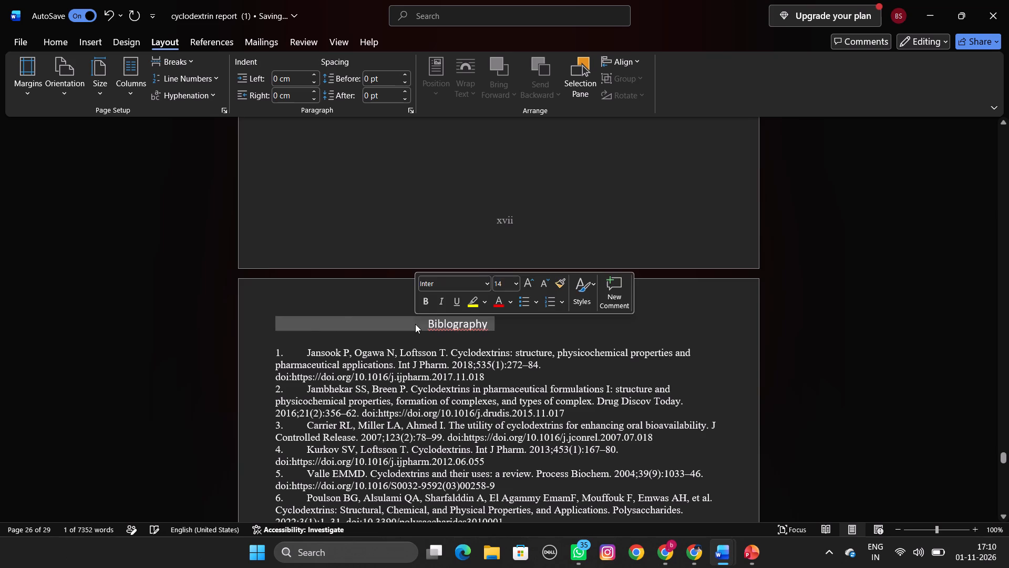
{"action": "left_click", "coordinate": [514, 286]}
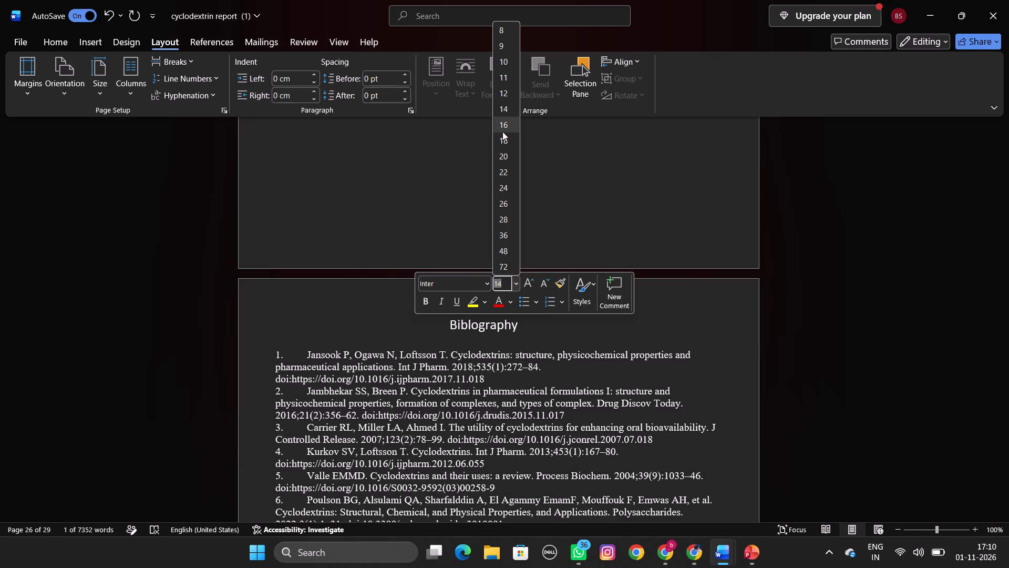
{"action": "left_click", "coordinate": [502, 134]}
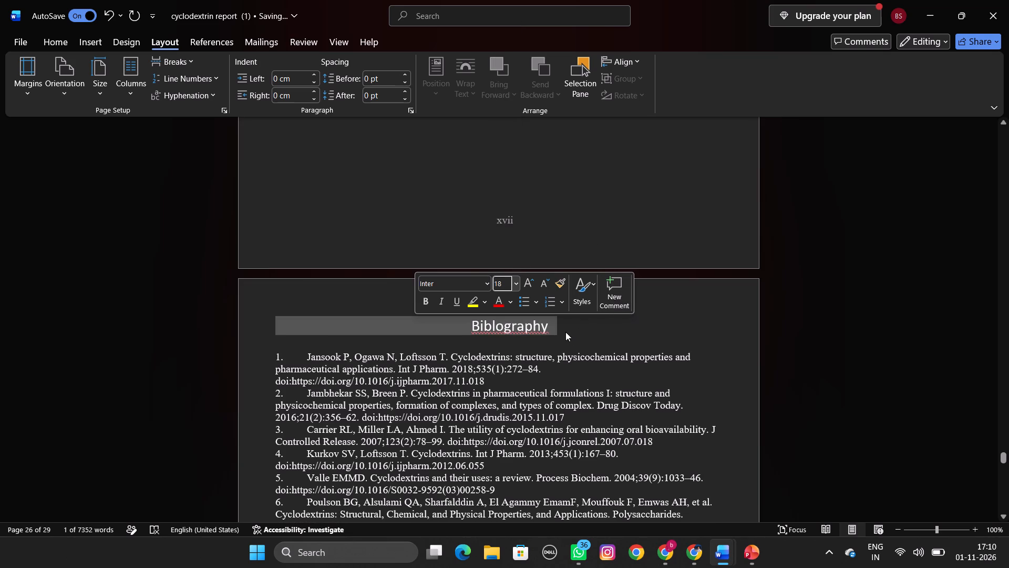
{"action": "left_click", "coordinate": [426, 303]}
{"action": "left_click", "coordinate": [627, 335]}
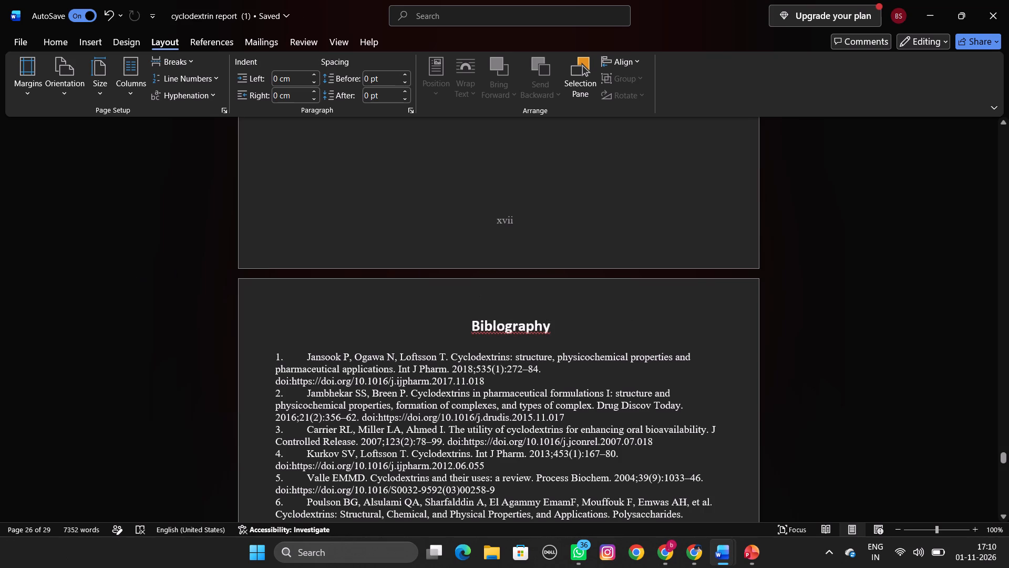
Underline the Biblography heading above the reference list.
{"action": "left_click_drag", "start_coordinate": [558, 326], "coordinate": [558, 326]}
{"action": "left_click_drag", "start_coordinate": [558, 326], "coordinate": [471, 323]}
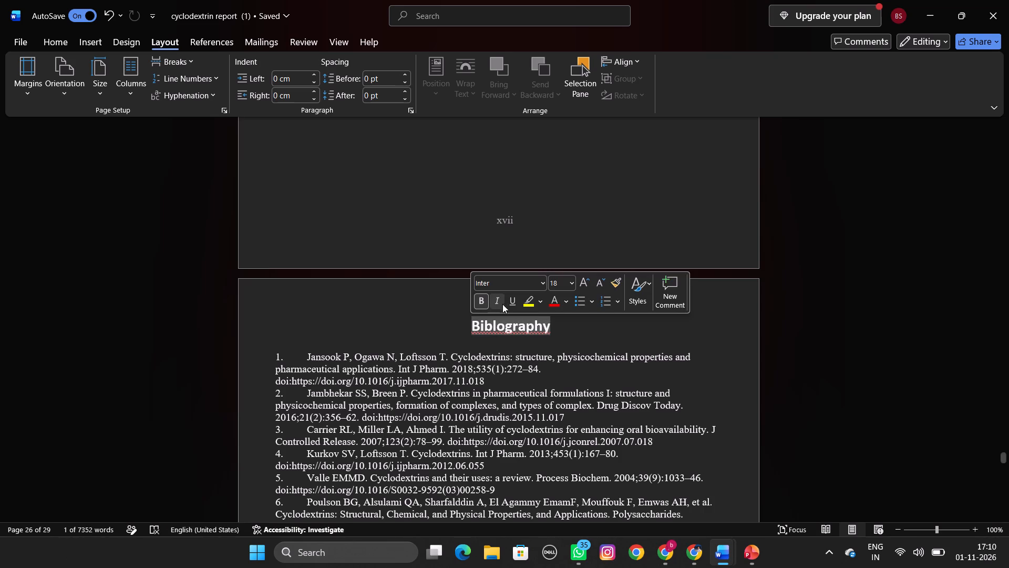
{"action": "left_click", "coordinate": [507, 303]}
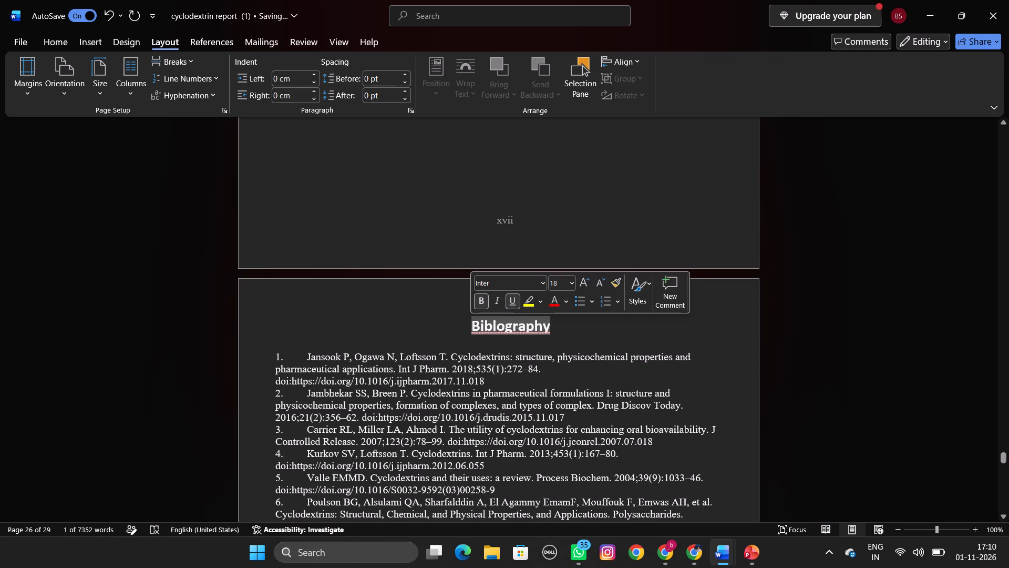
{"action": "left_click", "coordinate": [579, 344]}
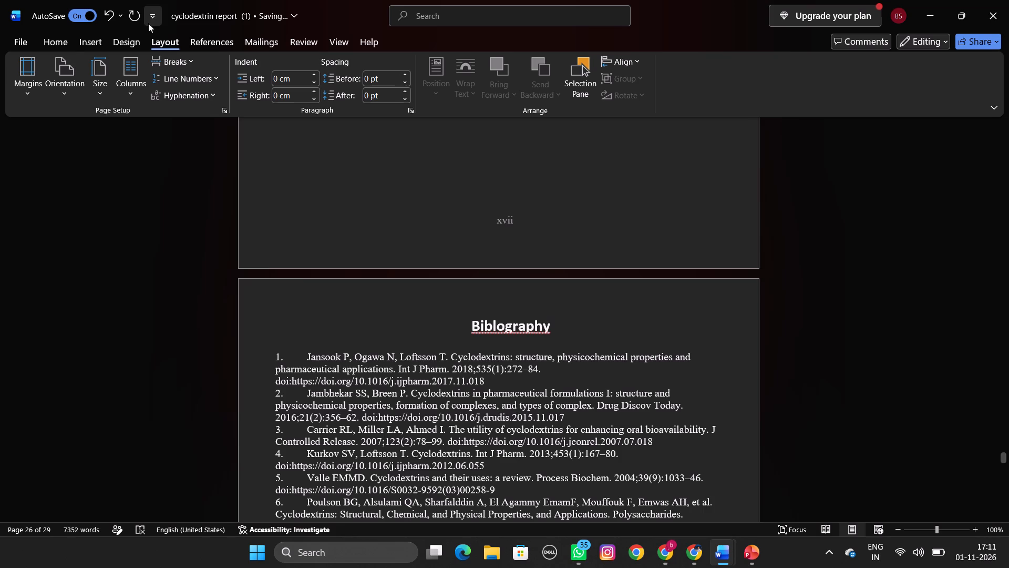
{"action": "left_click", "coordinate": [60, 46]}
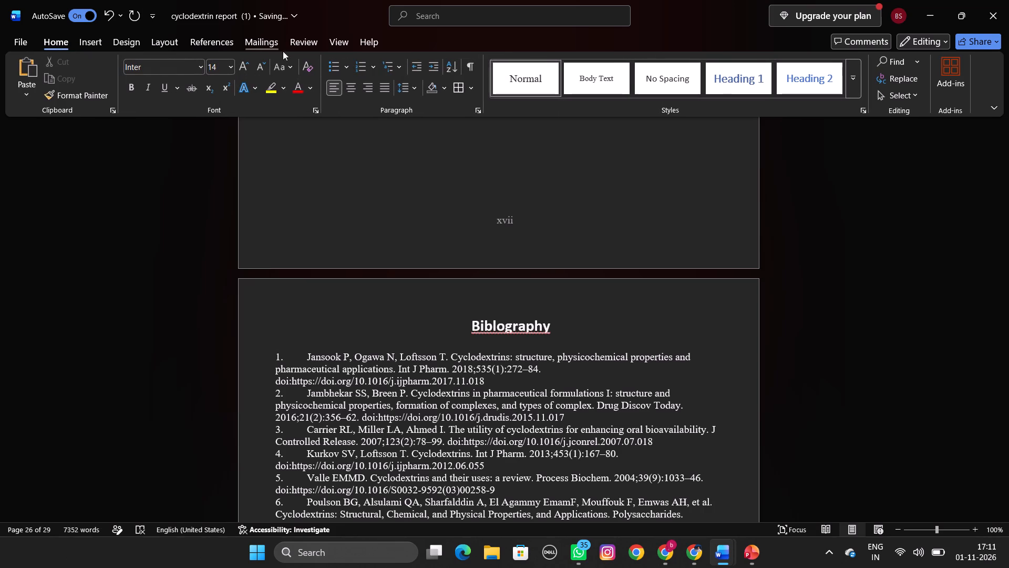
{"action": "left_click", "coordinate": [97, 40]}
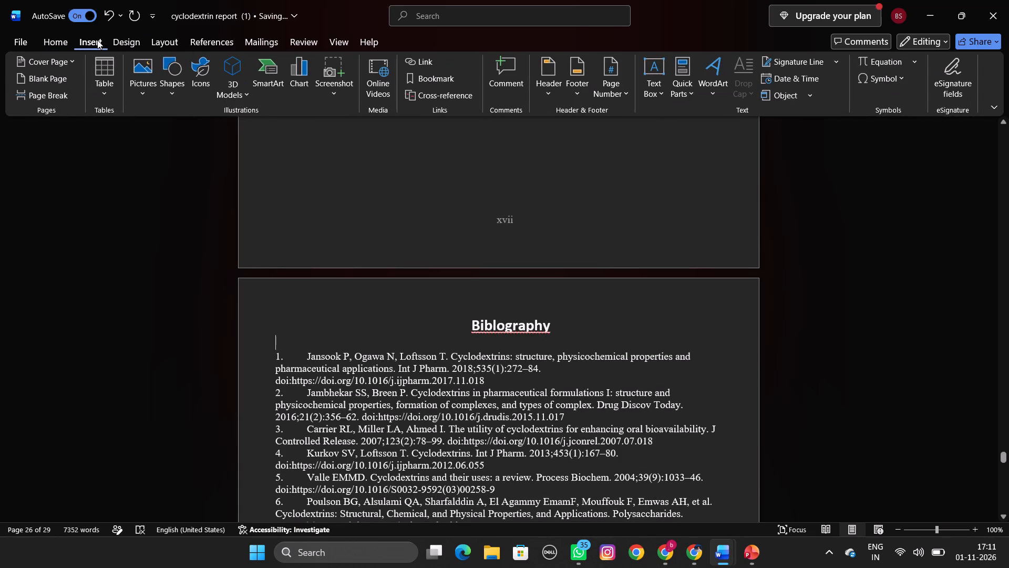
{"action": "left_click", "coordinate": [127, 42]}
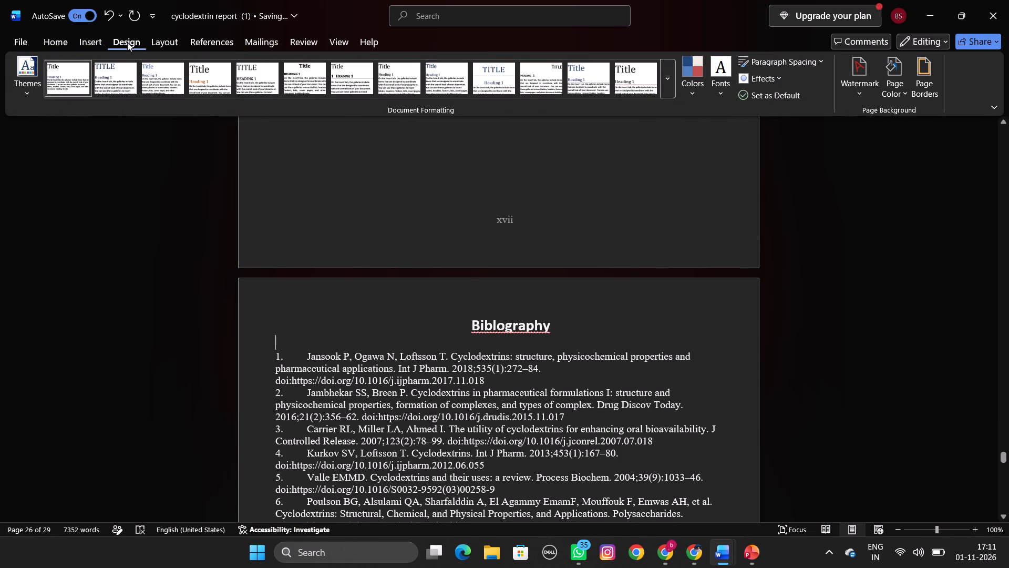
Correct the spelling of the heading above the reference list to "Bibliography".
{"action": "left_click", "coordinate": [492, 325]}
{"action": "key", "text": "BackSpace"}
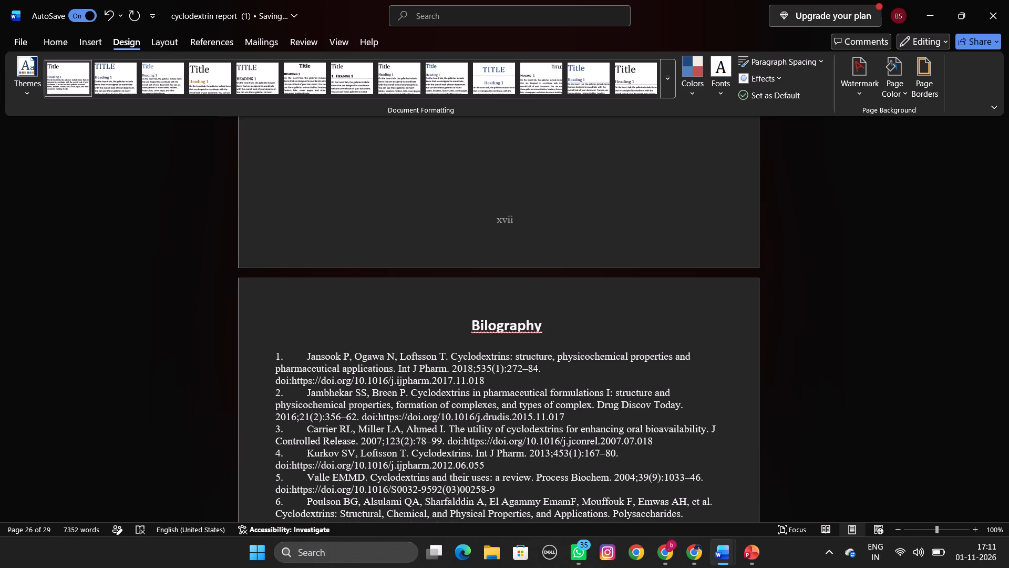
{"action": "key", "text": "b"}
{"action": "key", "text": "Right"}
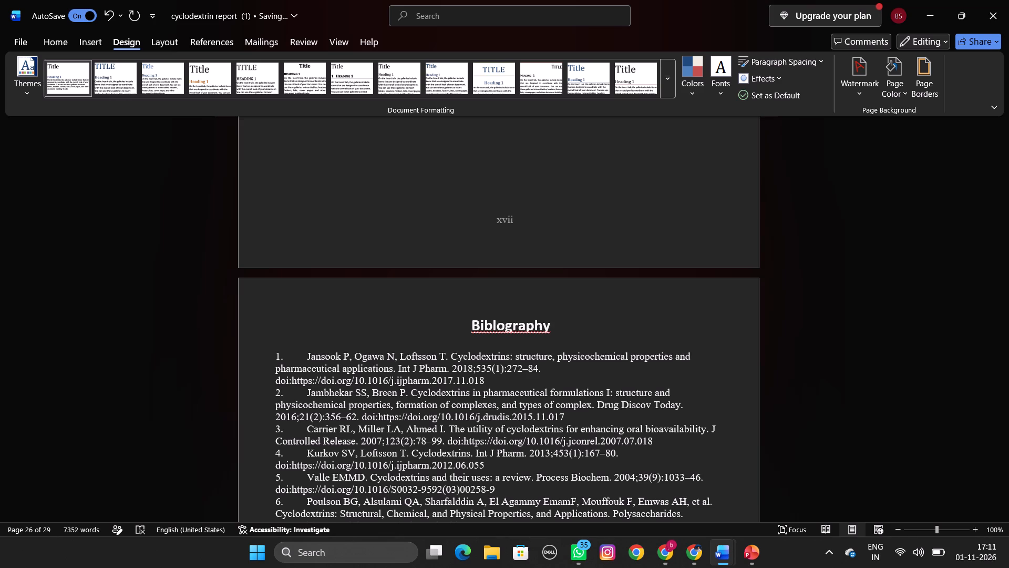
{"action": "key", "text": "i"}
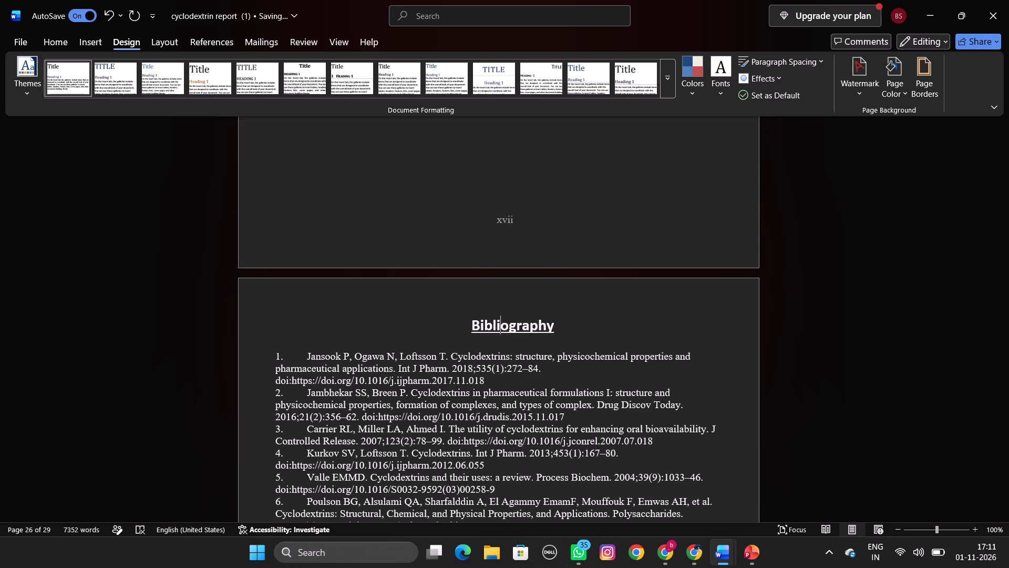
{"action": "left_click", "coordinate": [605, 349]}
Look through the numbered reference list under the Bibliography heading to the report's last page and back.
{"action": "scroll", "coordinate": [737, 361], "scroll_direction": "down", "scroll_amount": 7}
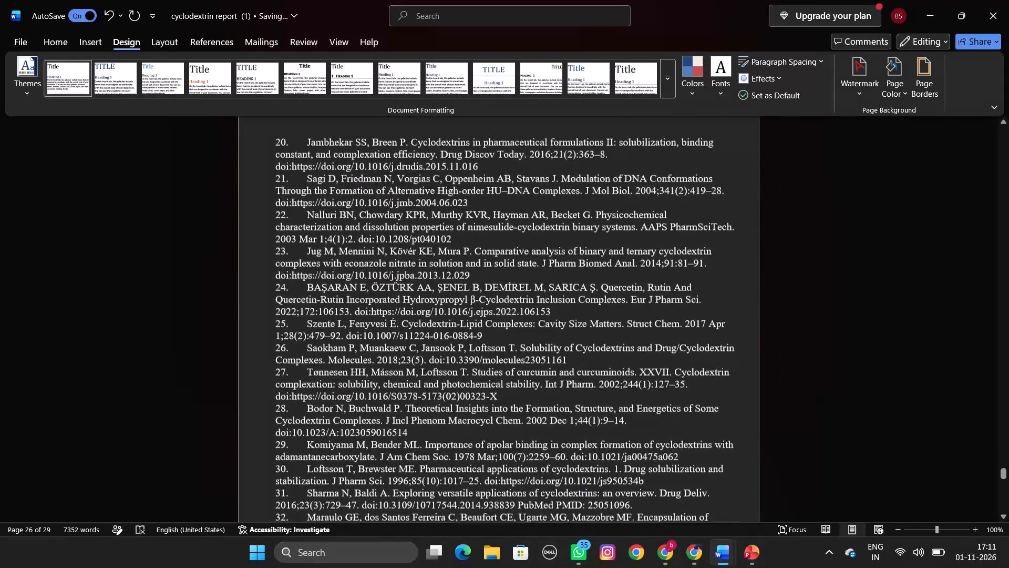
{"action": "scroll", "coordinate": [737, 361], "scroll_direction": "down", "scroll_amount": 4}
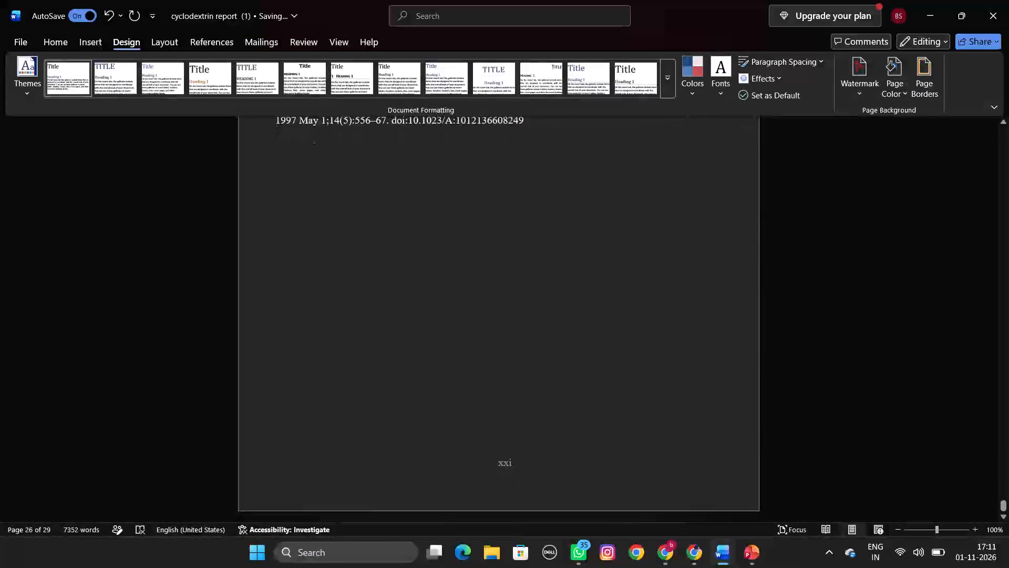
{"action": "scroll", "coordinate": [737, 361], "scroll_direction": "up", "scroll_amount": 13}
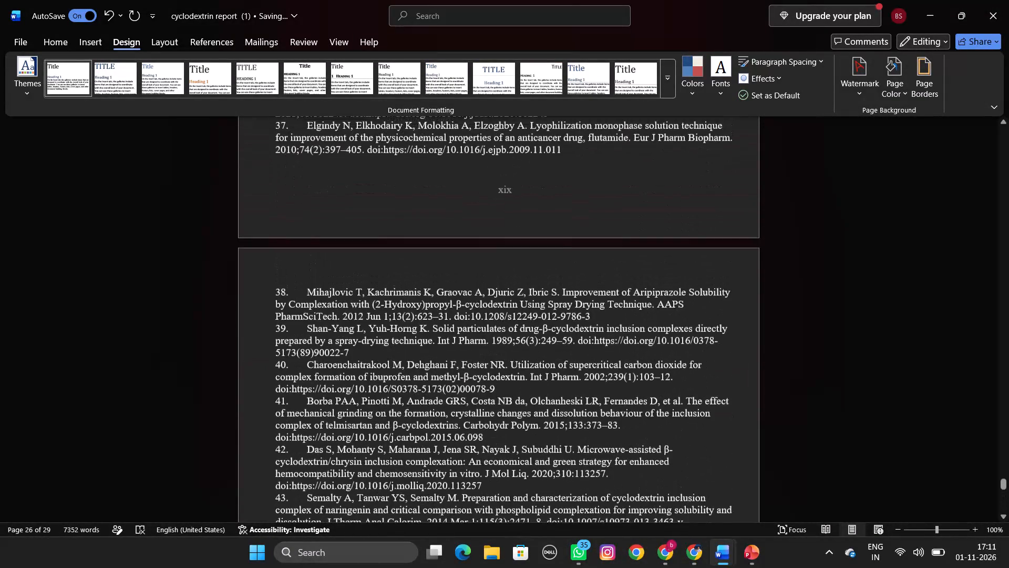
{"action": "scroll", "coordinate": [737, 361], "scroll_direction": "up", "scroll_amount": 4}
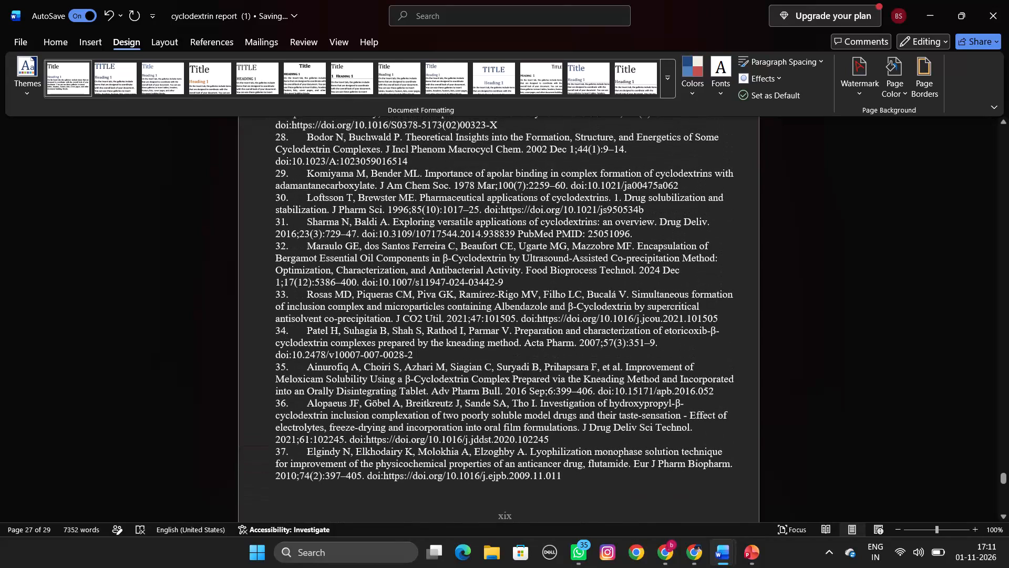
{"action": "scroll", "coordinate": [737, 361], "scroll_direction": "up", "scroll_amount": 1}
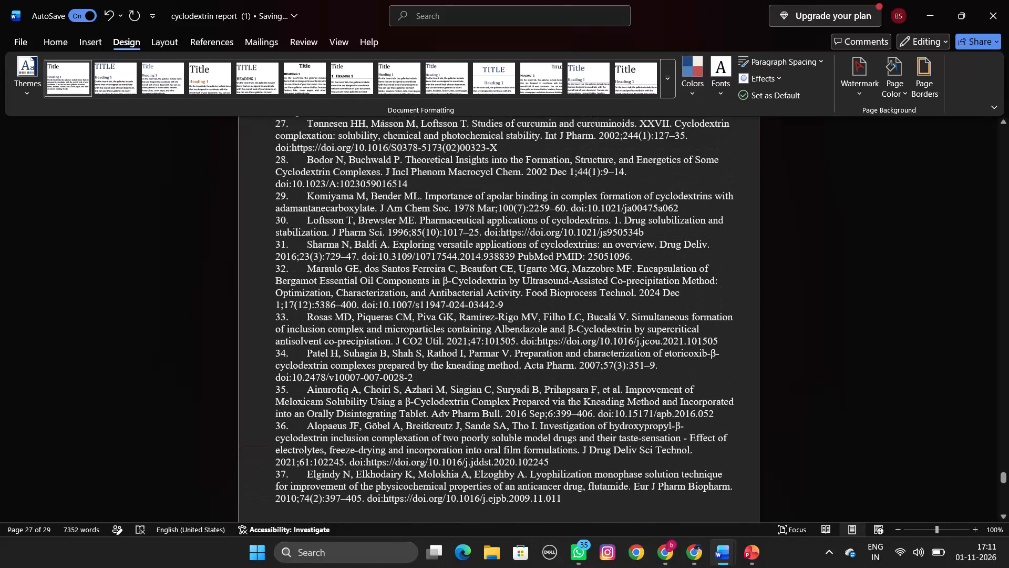
{"action": "scroll", "coordinate": [737, 361], "scroll_direction": "up", "scroll_amount": 5}
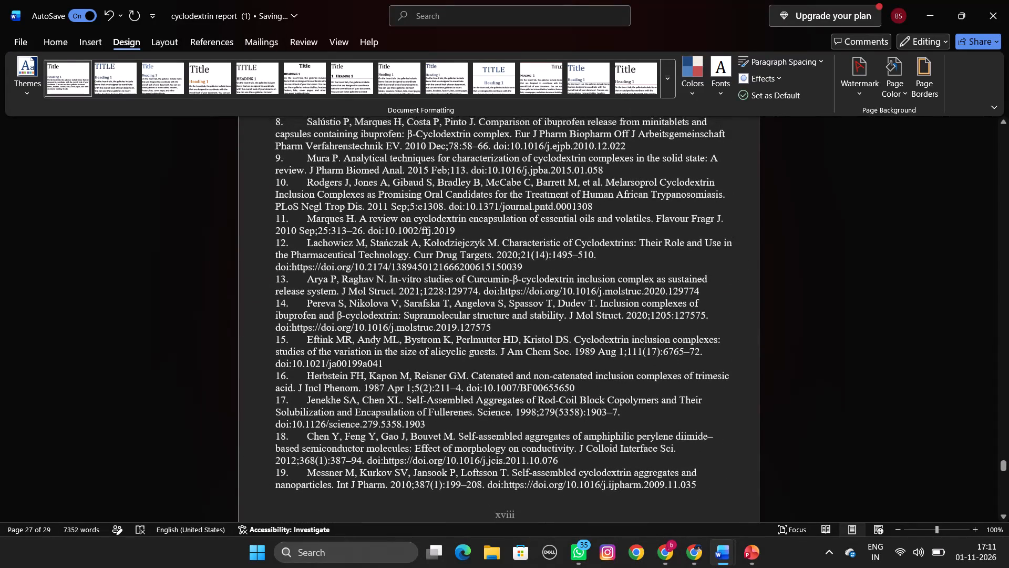
{"action": "scroll", "coordinate": [737, 361], "scroll_direction": "down", "scroll_amount": 4}
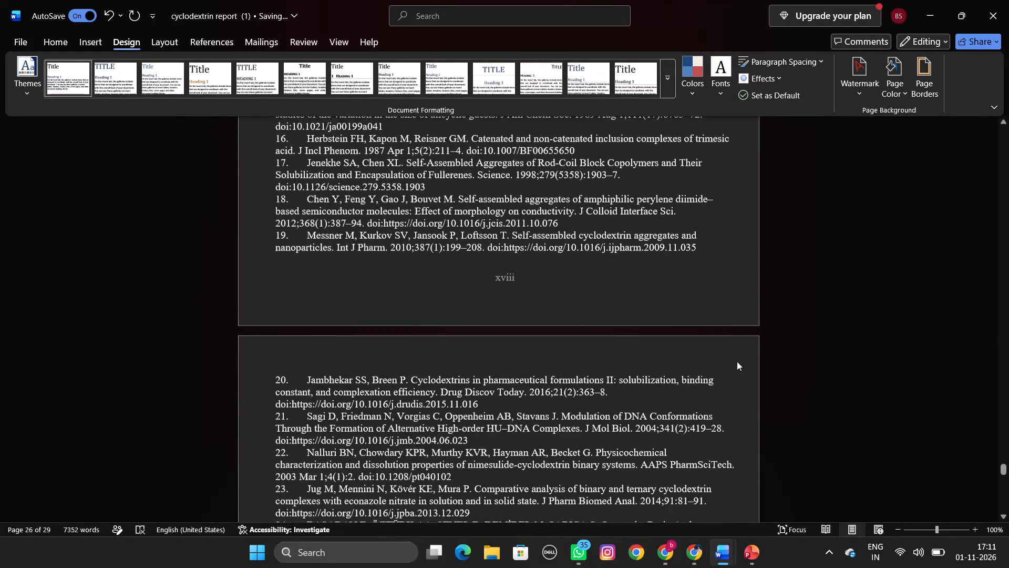
{"action": "scroll", "coordinate": [737, 361], "scroll_direction": "down", "scroll_amount": 4}
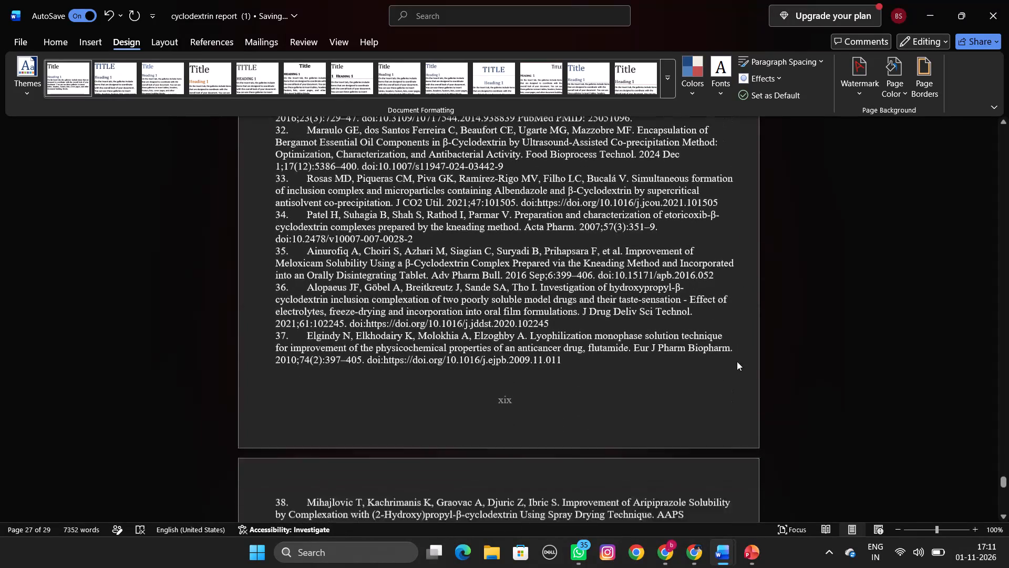
{"action": "scroll", "coordinate": [737, 361], "scroll_direction": "down", "scroll_amount": 8}
{"action": "scroll", "coordinate": [737, 361], "scroll_direction": "up", "scroll_amount": 10}
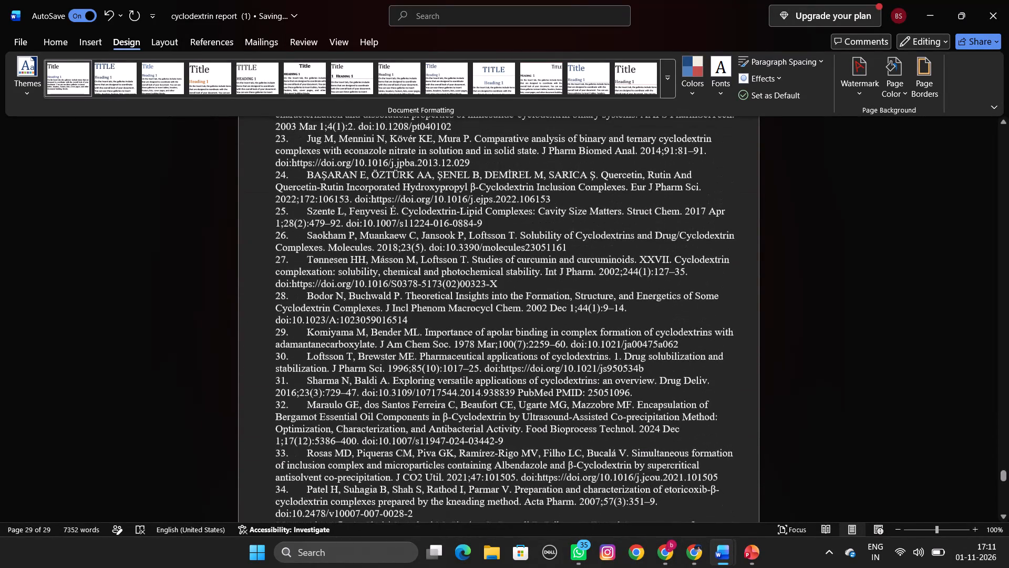
{"action": "scroll", "coordinate": [737, 361], "scroll_direction": "down", "scroll_amount": 3}
{"action": "scroll", "coordinate": [737, 361], "scroll_direction": "up", "scroll_amount": 2}
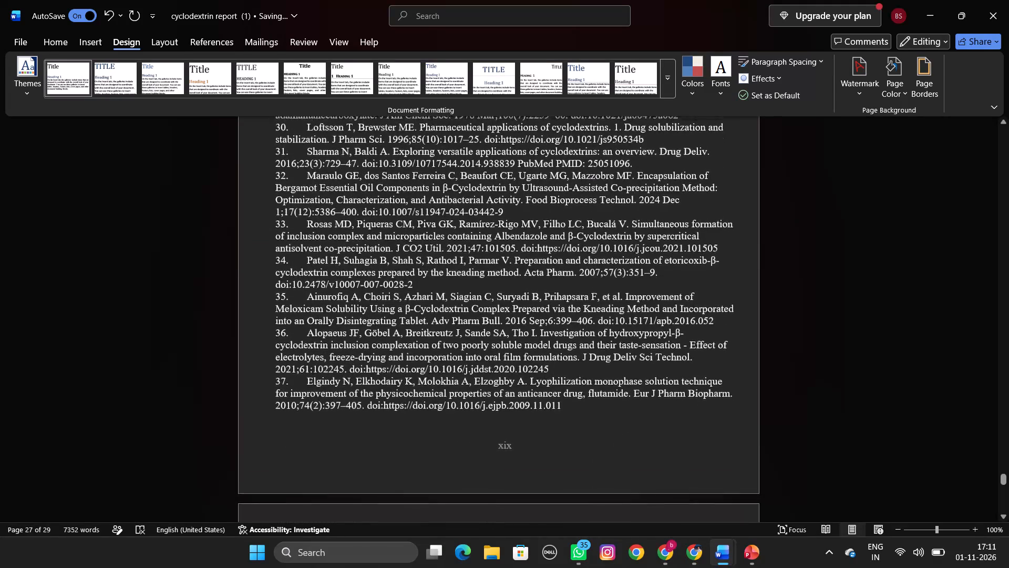
Review the evaluation methods sections between the bibliography and the evaluation methods table, moving back through the report.
{"action": "scroll", "coordinate": [737, 361], "scroll_direction": "up", "scroll_amount": 5}
{"action": "scroll", "coordinate": [737, 361], "scroll_direction": "up", "scroll_amount": 20}
{"action": "scroll", "coordinate": [737, 361], "scroll_direction": "up", "scroll_amount": 20}
{"action": "scroll", "coordinate": [737, 361], "scroll_direction": "up", "scroll_amount": 15}
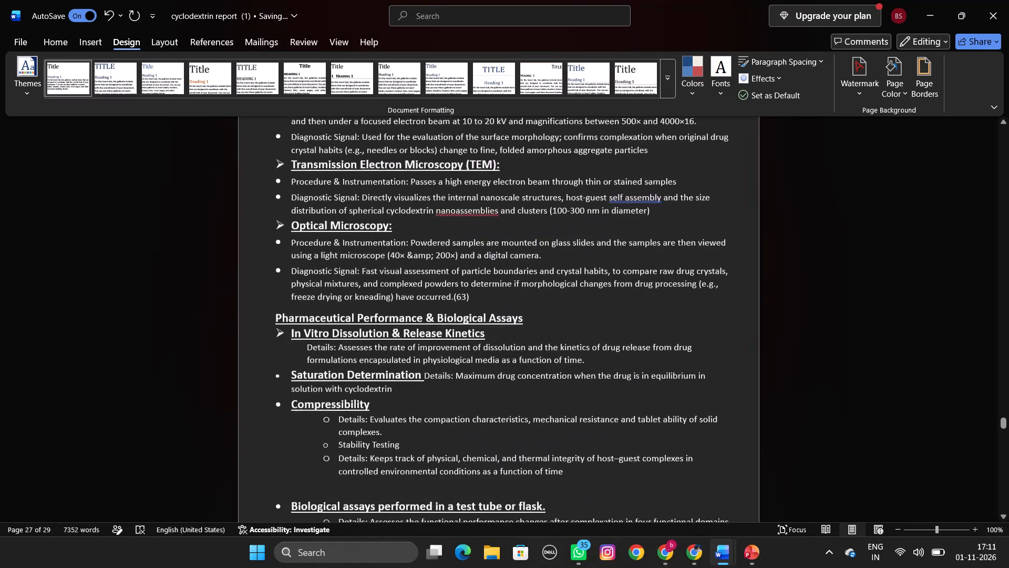
{"action": "scroll", "coordinate": [737, 361], "scroll_direction": "up", "scroll_amount": 20}
{"action": "scroll", "coordinate": [737, 361], "scroll_direction": "down", "scroll_amount": 1}
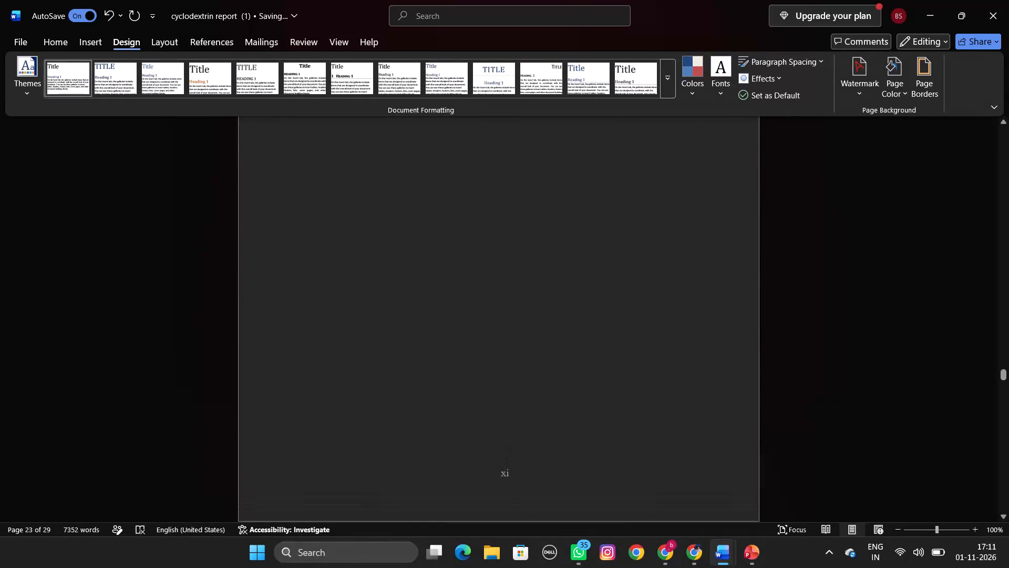
{"action": "scroll", "coordinate": [737, 361], "scroll_direction": "down", "scroll_amount": 10}
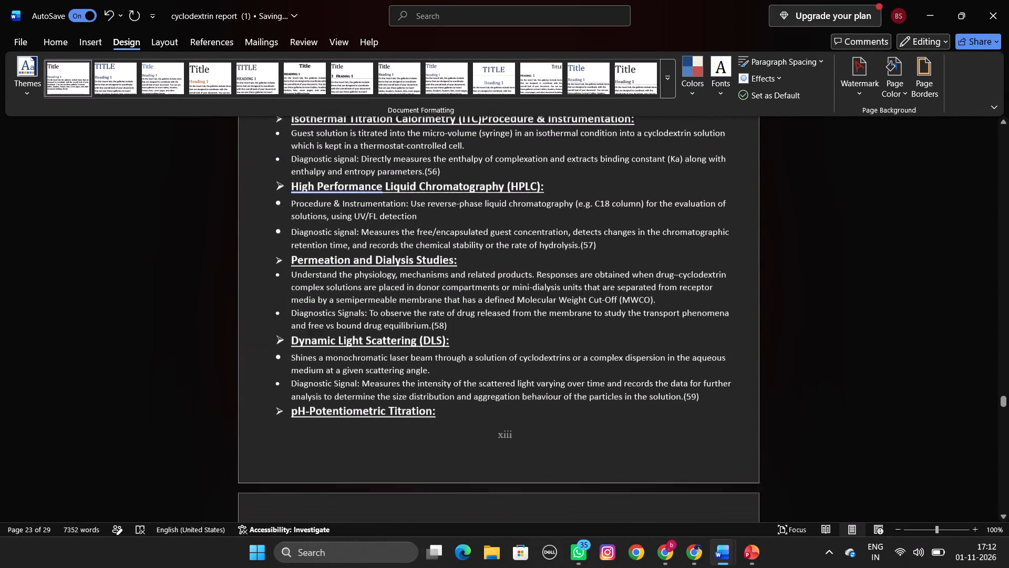
{"action": "scroll", "coordinate": [737, 361], "scroll_direction": "down", "scroll_amount": 1}
{"action": "scroll", "coordinate": [737, 361], "scroll_direction": "up", "scroll_amount": 9}
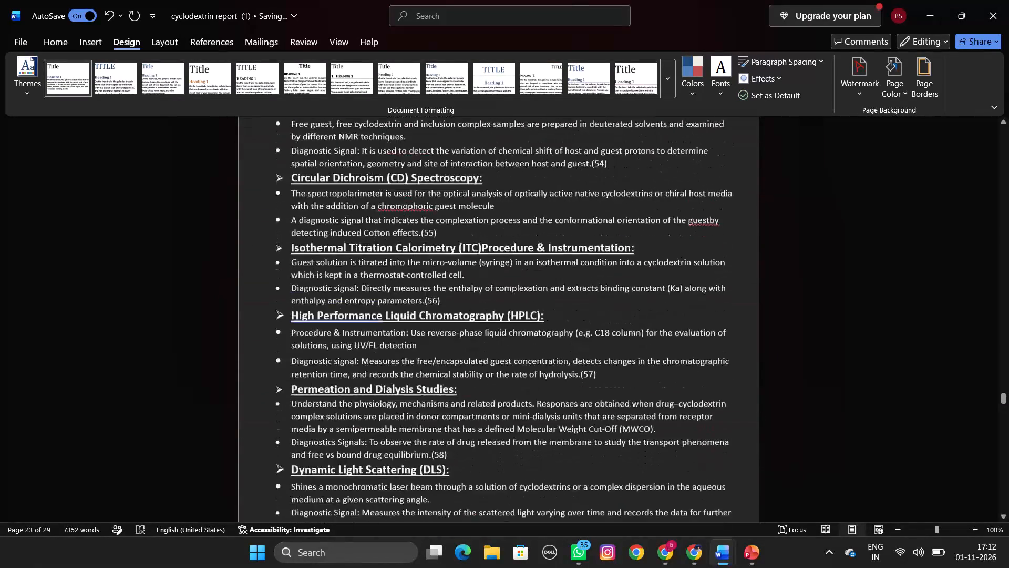
{"action": "scroll", "coordinate": [737, 361], "scroll_direction": "up", "scroll_amount": 5}
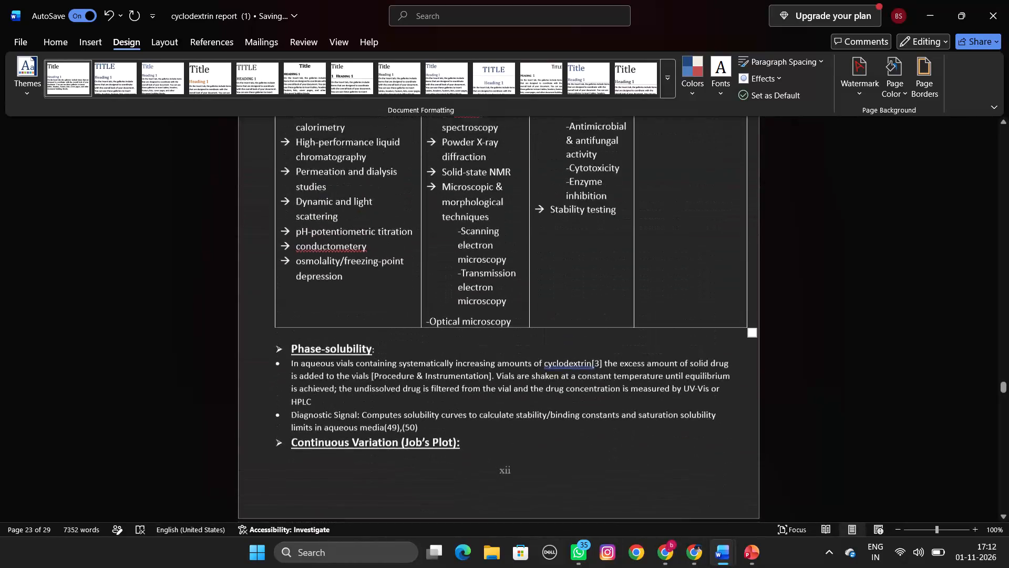
Review the preparation methods, the advantages and disadvantages table, the complexation characteristics and the complexation types.
{"action": "scroll", "coordinate": [737, 361], "scroll_direction": "up", "scroll_amount": 5}
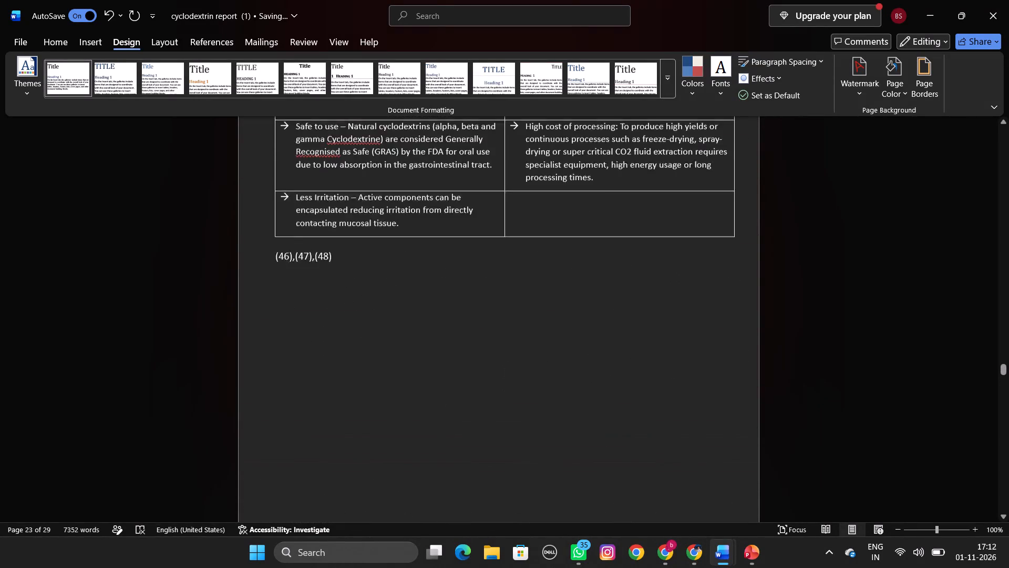
{"action": "scroll", "coordinate": [737, 361], "scroll_direction": "up", "scroll_amount": 5}
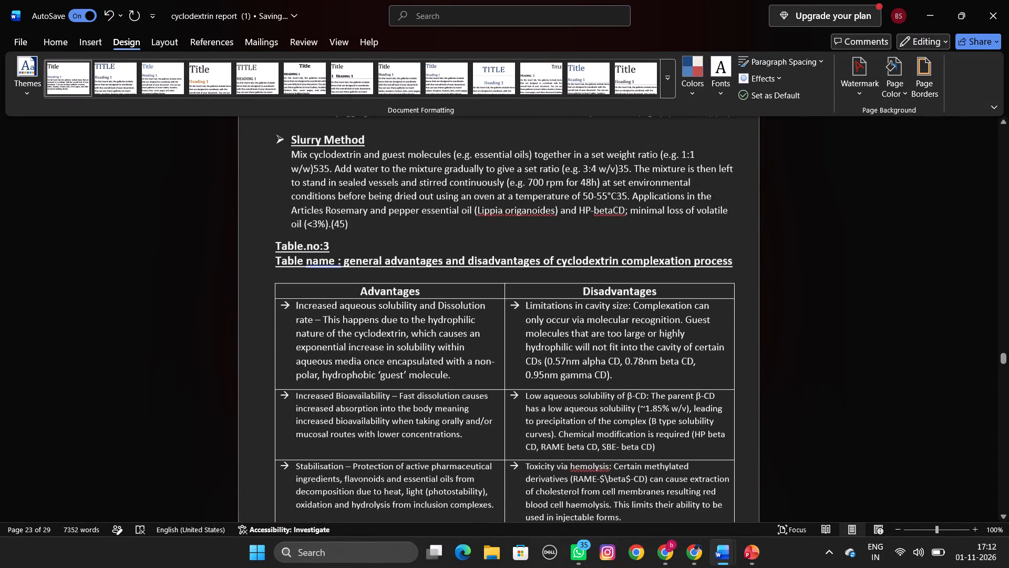
{"action": "scroll", "coordinate": [737, 361], "scroll_direction": "up", "scroll_amount": 5}
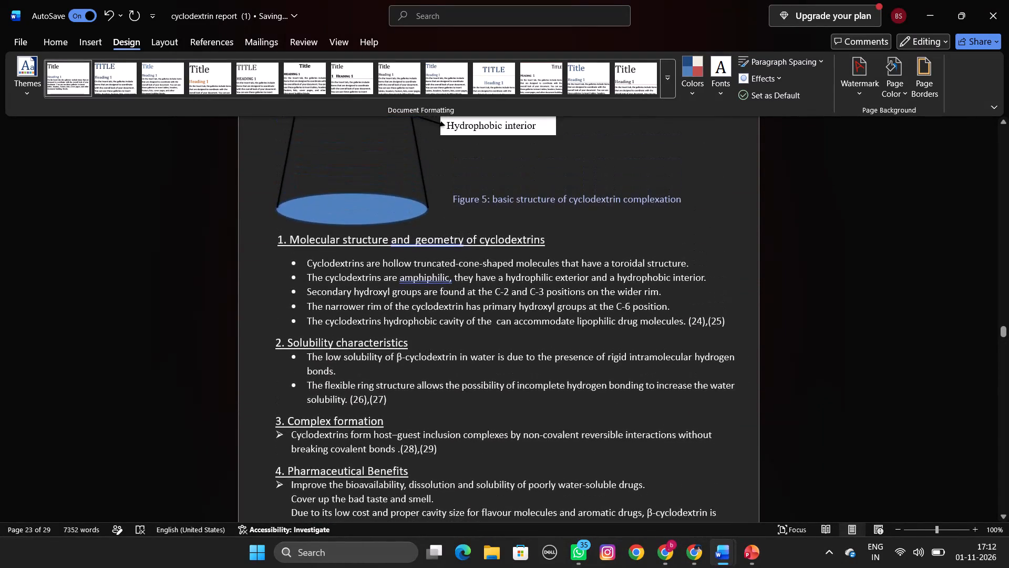
{"action": "scroll", "coordinate": [737, 361], "scroll_direction": "up", "scroll_amount": 1}
{"action": "scroll", "coordinate": [737, 361], "scroll_direction": "down", "scroll_amount": 2}
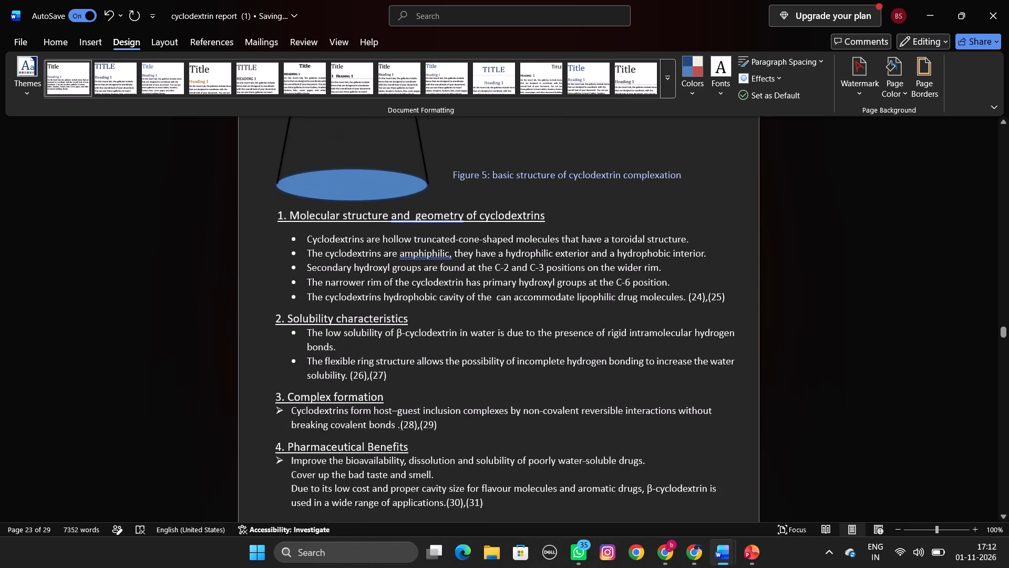
{"action": "scroll", "coordinate": [737, 361], "scroll_direction": "down", "scroll_amount": 2}
{"action": "scroll", "coordinate": [737, 361], "scroll_direction": "up", "scroll_amount": 3}
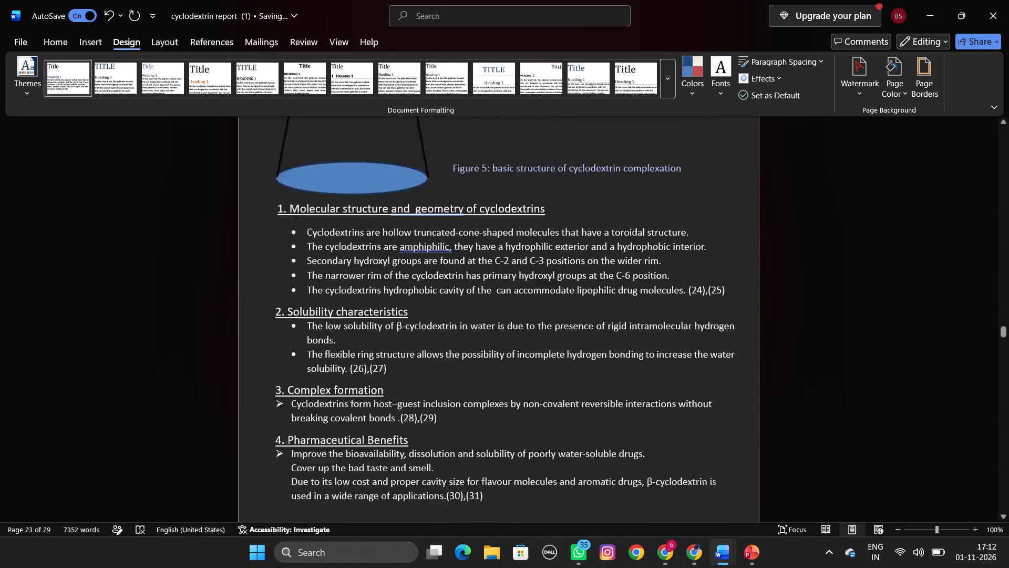
{"action": "scroll", "coordinate": [737, 361], "scroll_direction": "up", "scroll_amount": 4}
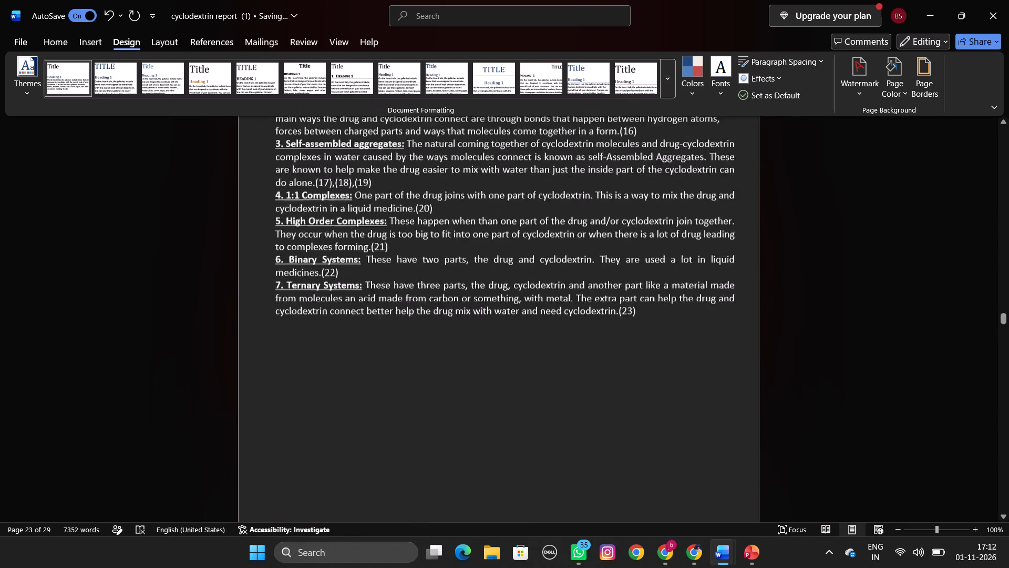
Review the cyclodextrin figures, classification tables, BCS table and contents page, ending at the List of Tables.
{"action": "scroll", "coordinate": [737, 361], "scroll_direction": "up", "scroll_amount": 4}
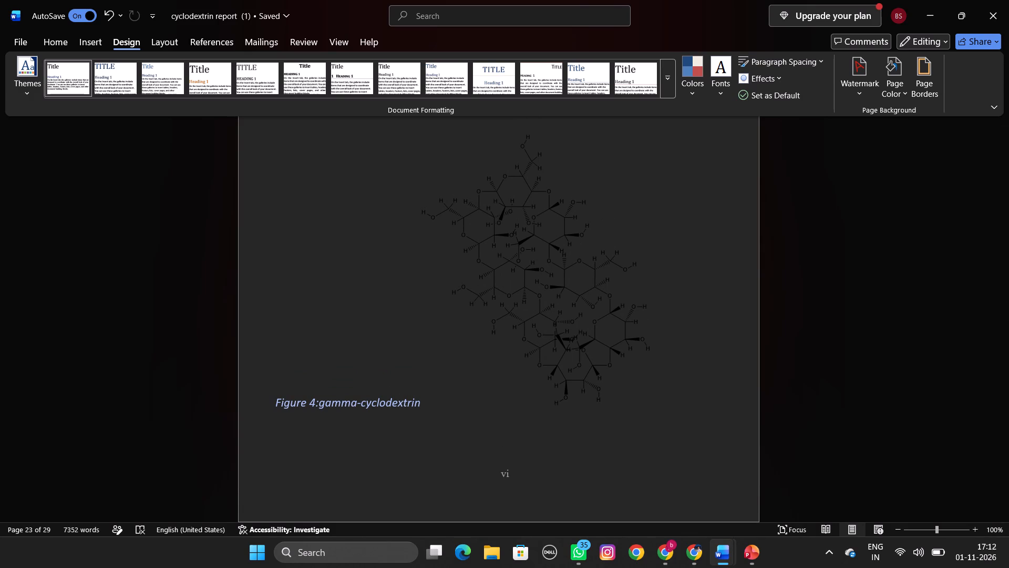
{"action": "scroll", "coordinate": [737, 361], "scroll_direction": "up", "scroll_amount": 8}
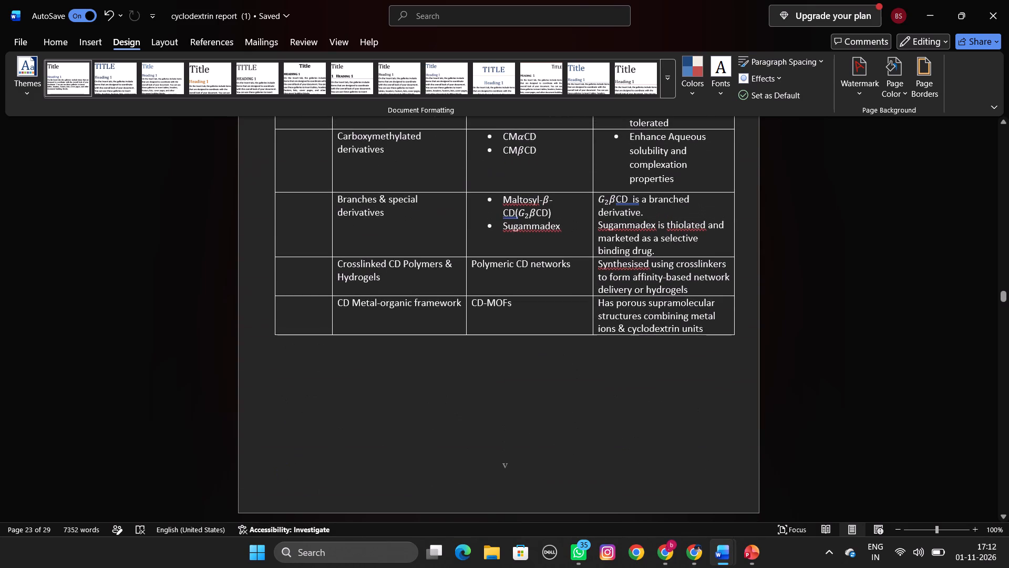
{"action": "scroll", "coordinate": [737, 361], "scroll_direction": "up", "scroll_amount": 6}
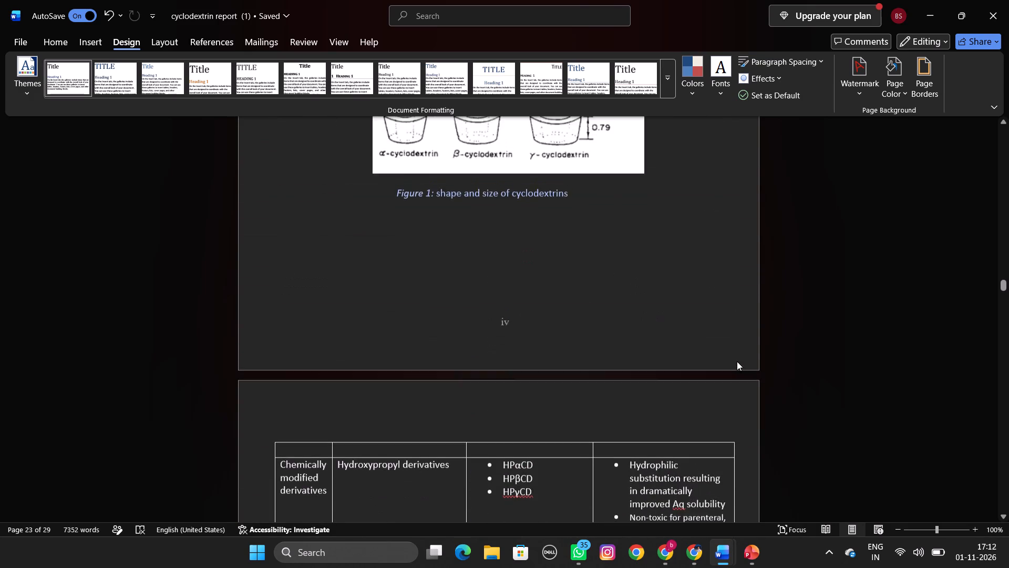
{"action": "scroll", "coordinate": [737, 361], "scroll_direction": "up", "scroll_amount": 6}
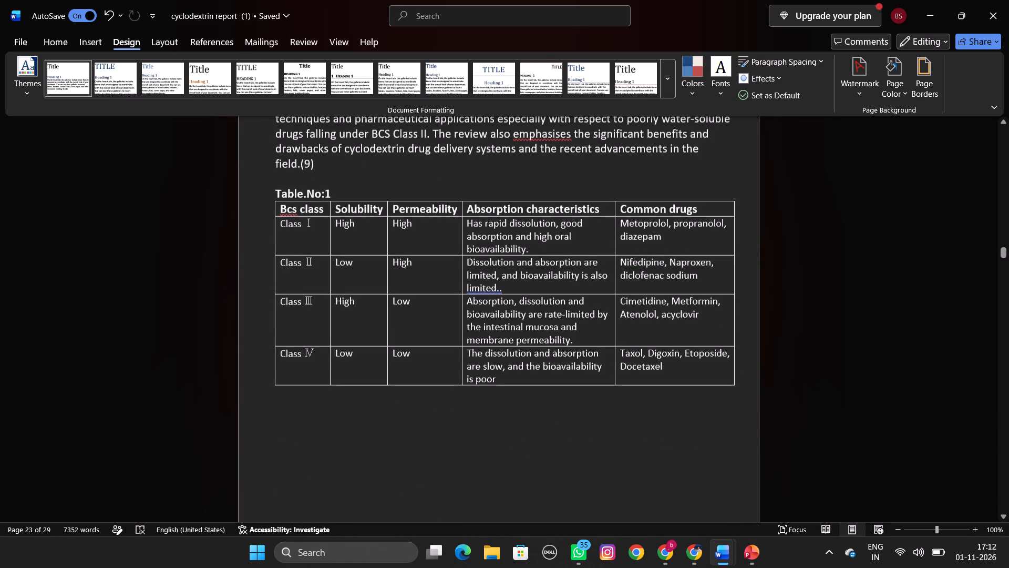
{"action": "scroll", "coordinate": [737, 361], "scroll_direction": "up", "scroll_amount": 8}
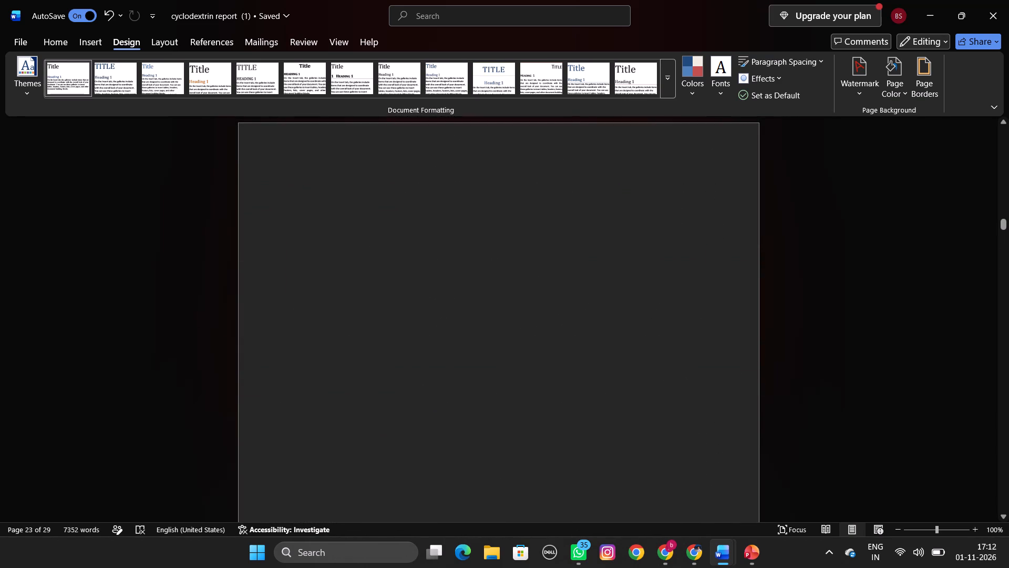
{"action": "scroll", "coordinate": [737, 361], "scroll_direction": "up", "scroll_amount": 7}
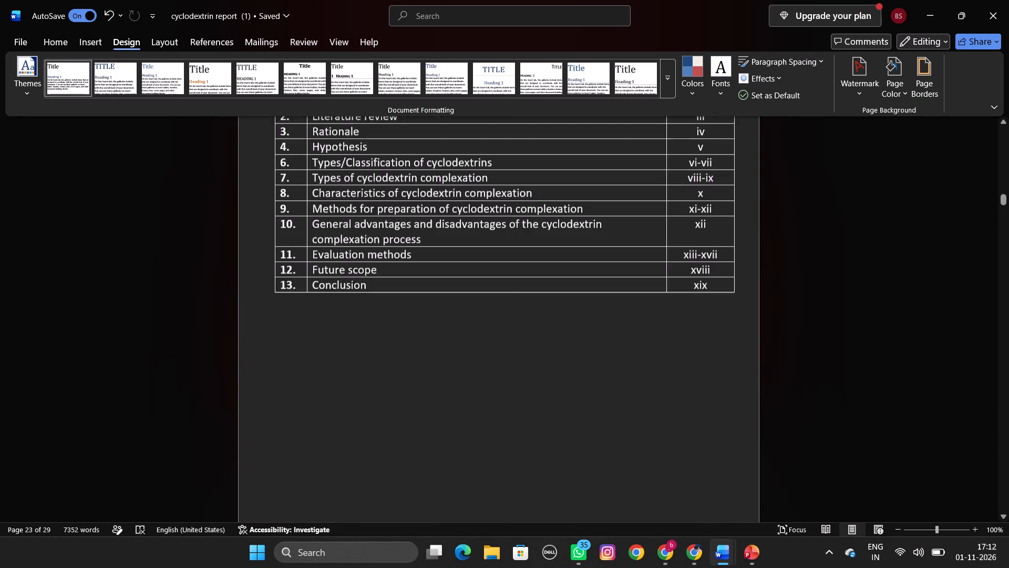
{"action": "scroll", "coordinate": [737, 361], "scroll_direction": "down", "scroll_amount": 5}
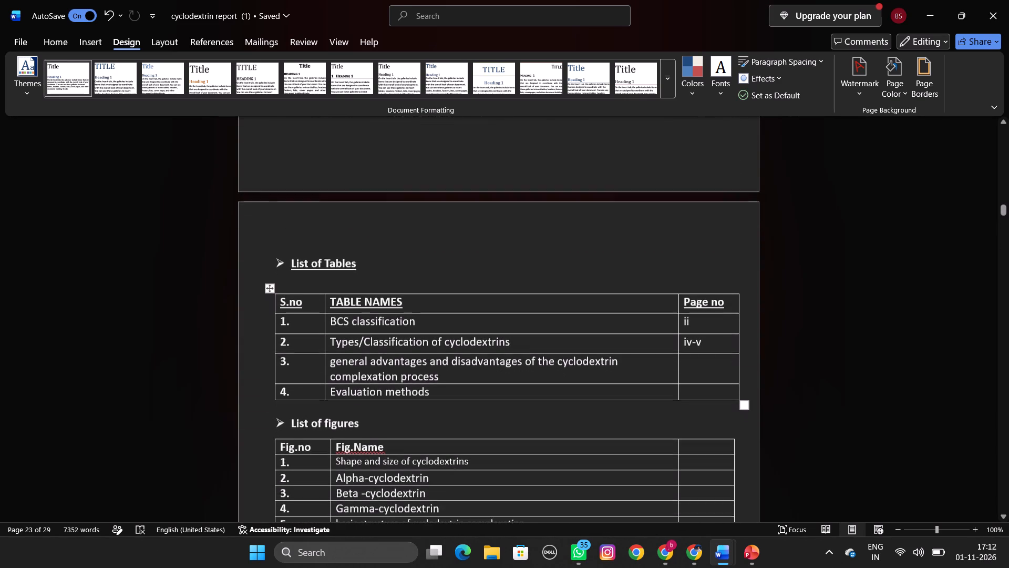
{"action": "scroll", "coordinate": [737, 361], "scroll_direction": "down", "scroll_amount": 1}
Check the pages holding the cyclodextrin classification table and Figure 1 for the List of Tables and List of figures page numbers.
{"action": "left_click", "coordinate": [708, 360]}
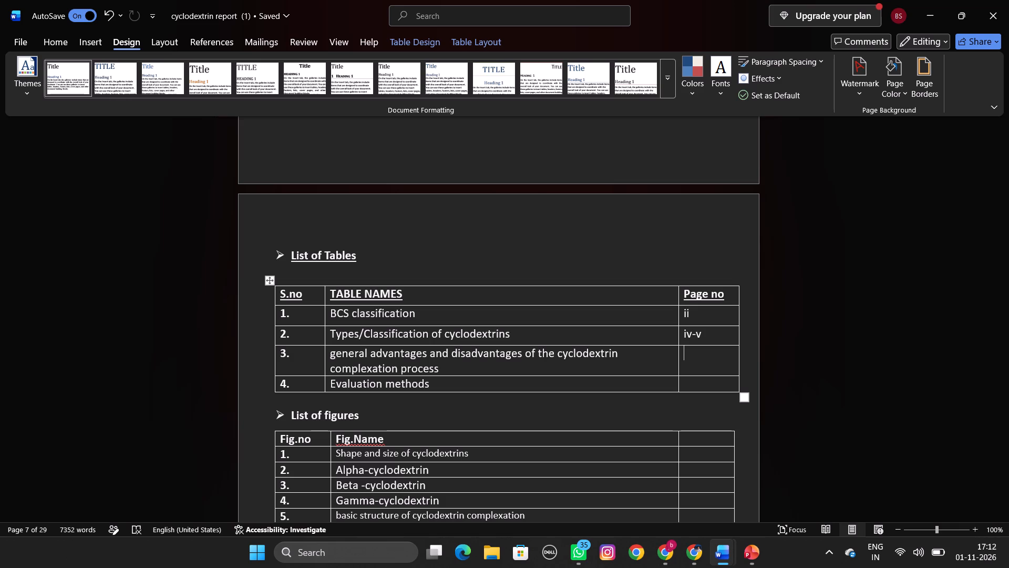
{"action": "scroll", "coordinate": [708, 360], "scroll_direction": "down", "scroll_amount": 6}
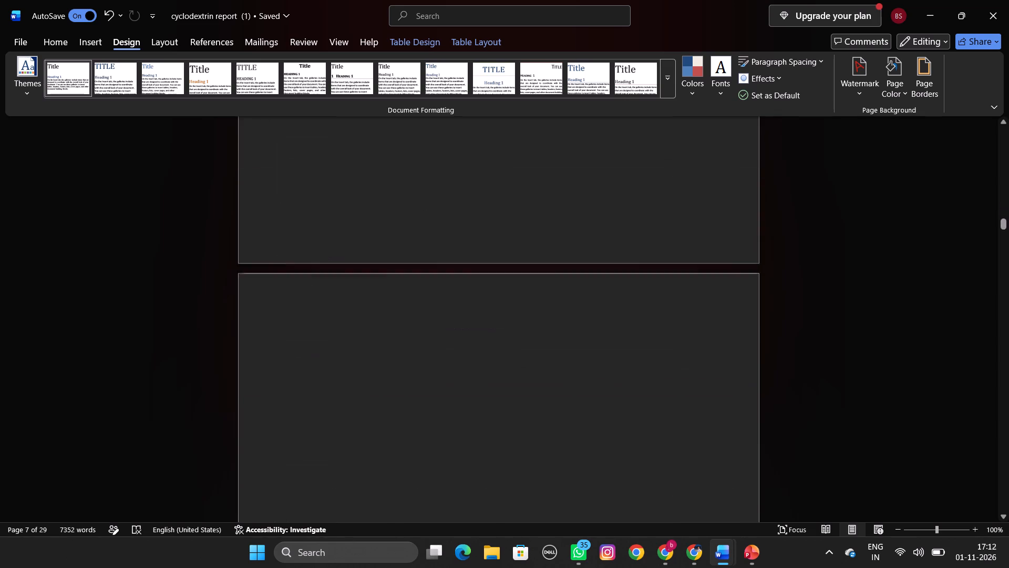
{"action": "scroll", "coordinate": [708, 360], "scroll_direction": "down", "scroll_amount": 14}
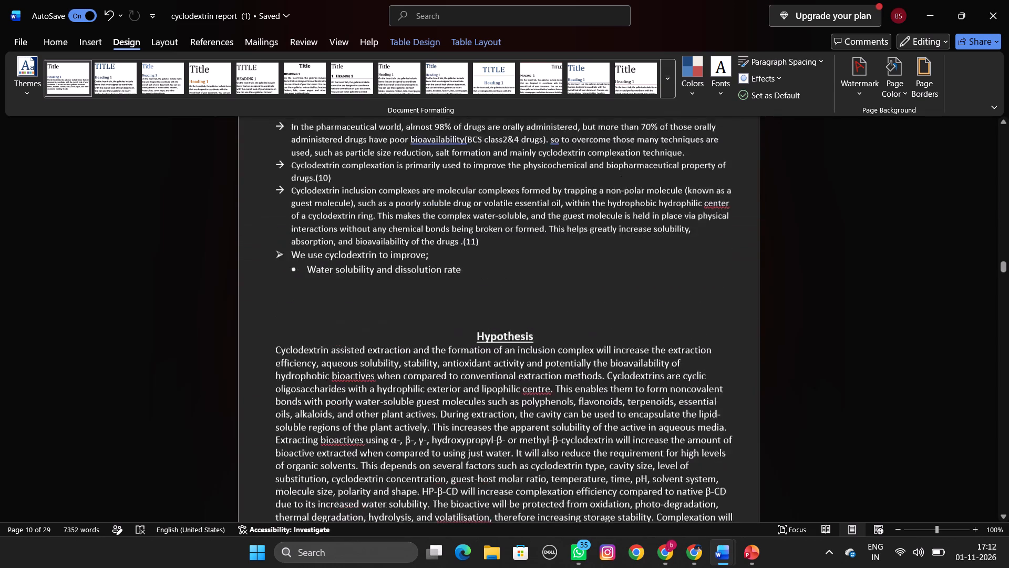
{"action": "scroll", "coordinate": [708, 360], "scroll_direction": "down", "scroll_amount": 5}
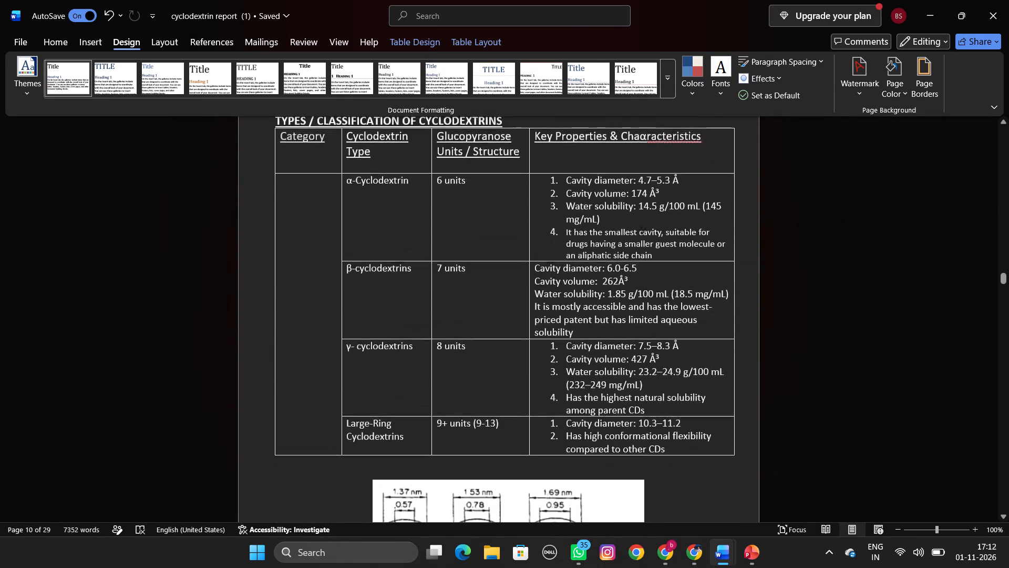
{"action": "scroll", "coordinate": [708, 360], "scroll_direction": "down", "scroll_amount": 7}
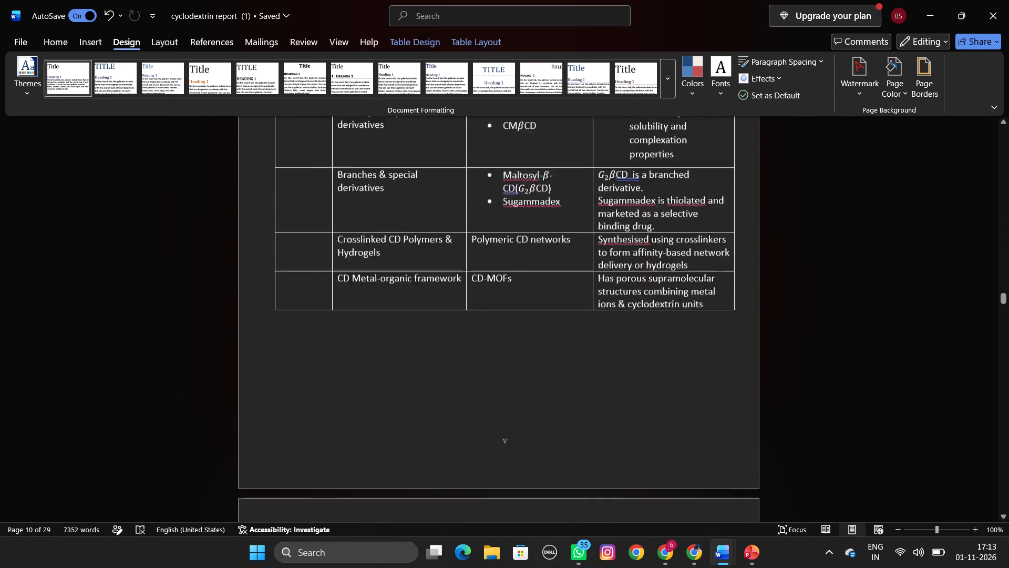
{"action": "scroll", "coordinate": [708, 360], "scroll_direction": "down", "scroll_amount": 1}
{"action": "scroll", "coordinate": [708, 360], "scroll_direction": "up", "scroll_amount": 6}
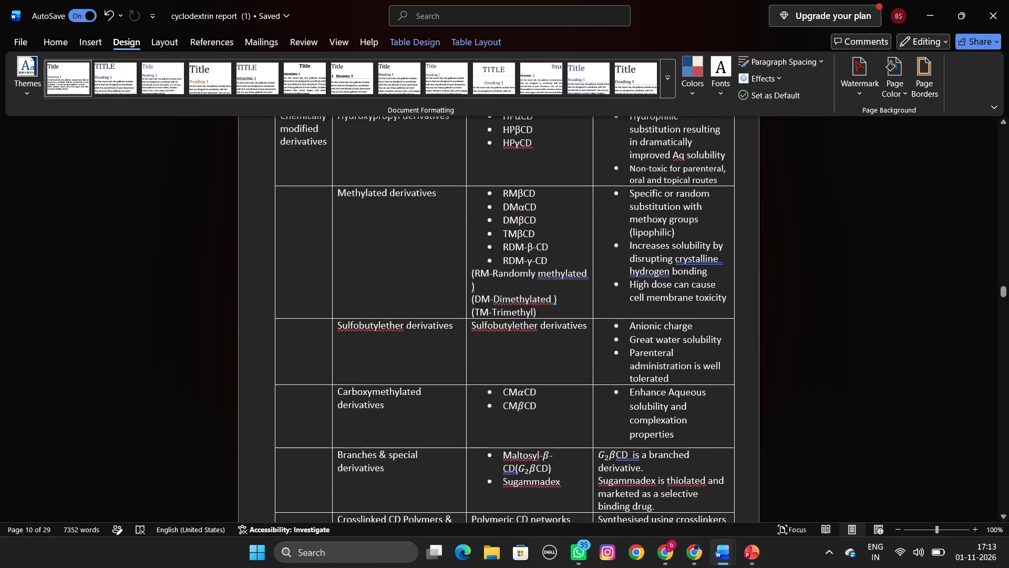
{"action": "scroll", "coordinate": [708, 360], "scroll_direction": "up", "scroll_amount": 6}
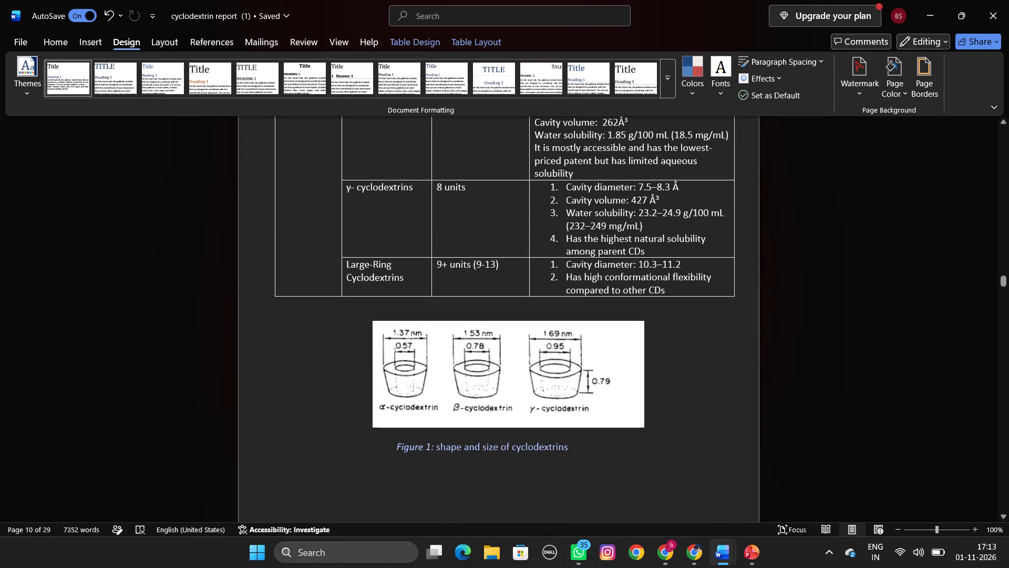
{"action": "scroll", "coordinate": [708, 360], "scroll_direction": "down", "scroll_amount": 1}
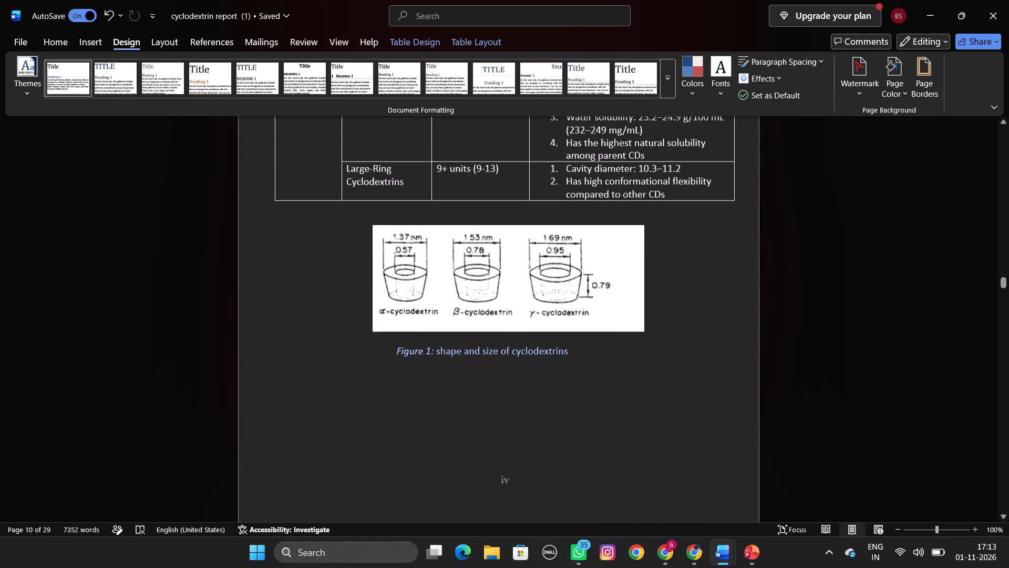
{"action": "scroll", "coordinate": [708, 360], "scroll_direction": "down", "scroll_amount": 1}
{"action": "scroll", "coordinate": [708, 360], "scroll_direction": "up", "scroll_amount": 12}
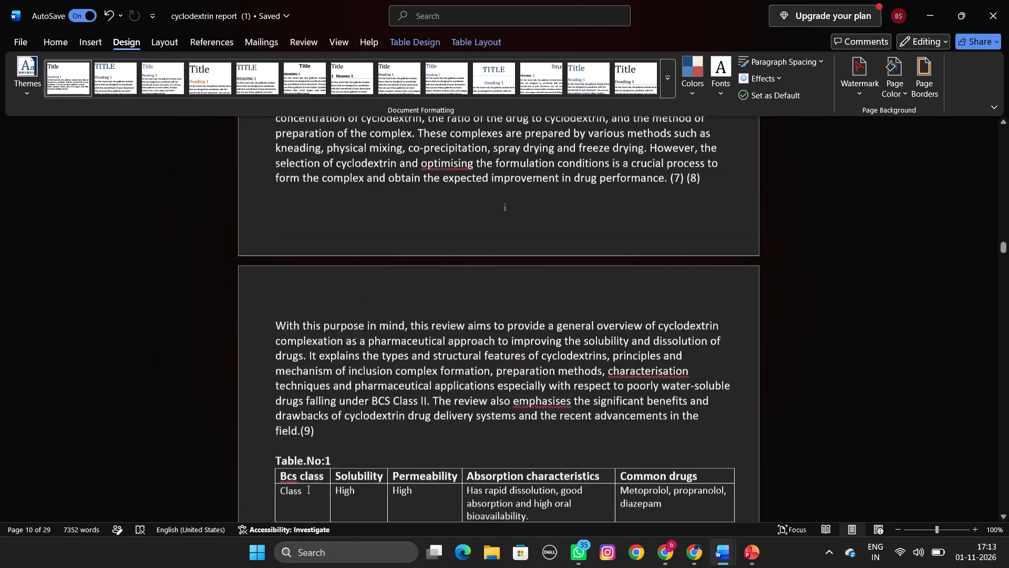
{"action": "scroll", "coordinate": [708, 360], "scroll_direction": "up", "scroll_amount": 9}
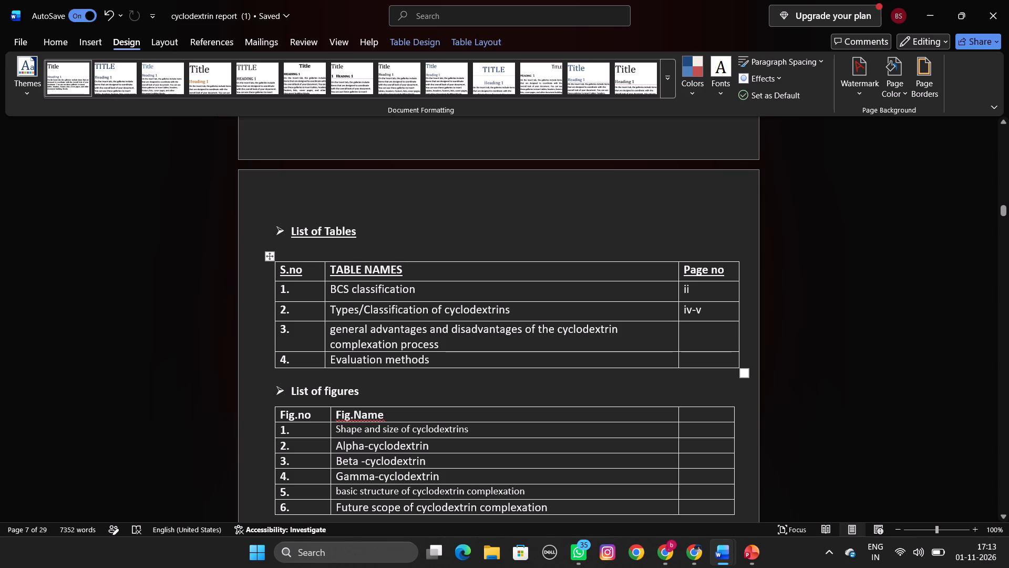
Check which pages hold the advantages and disadvantages table, for its page number in the List of Tables.
{"action": "left_click", "coordinate": [690, 412]}
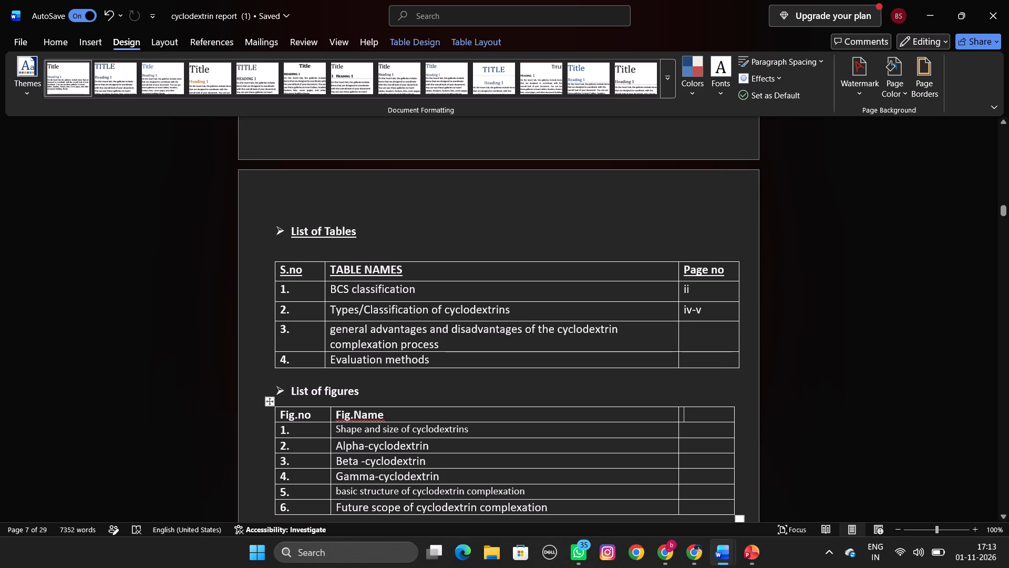
{"action": "left_click", "coordinate": [697, 339]}
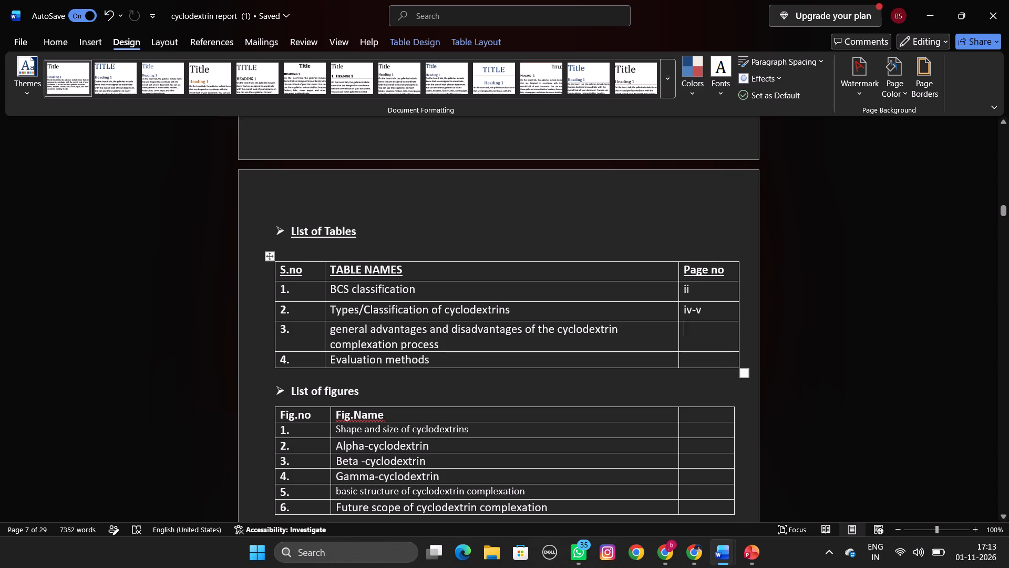
{"action": "scroll", "coordinate": [822, 400], "scroll_direction": "down", "scroll_amount": 7}
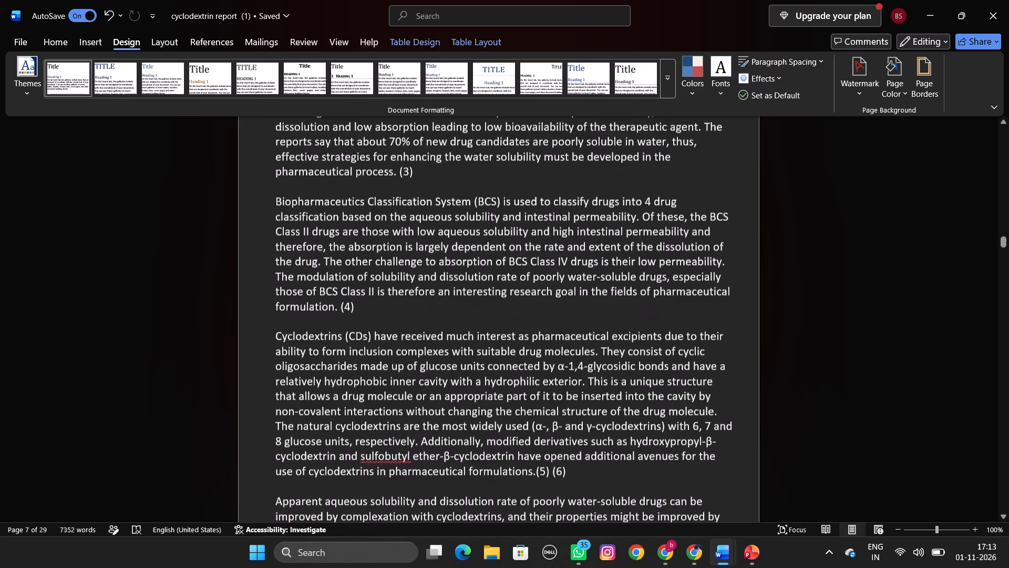
{"action": "scroll", "coordinate": [822, 400], "scroll_direction": "down", "scroll_amount": 8}
{"action": "left_click", "coordinate": [822, 400]}
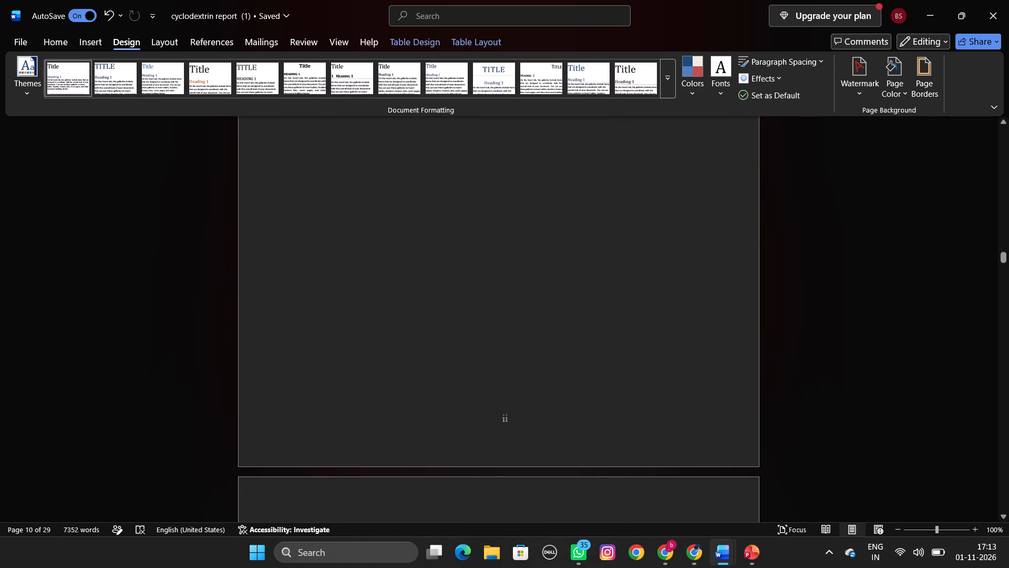
{"action": "scroll", "coordinate": [822, 400], "scroll_direction": "down", "scroll_amount": 5}
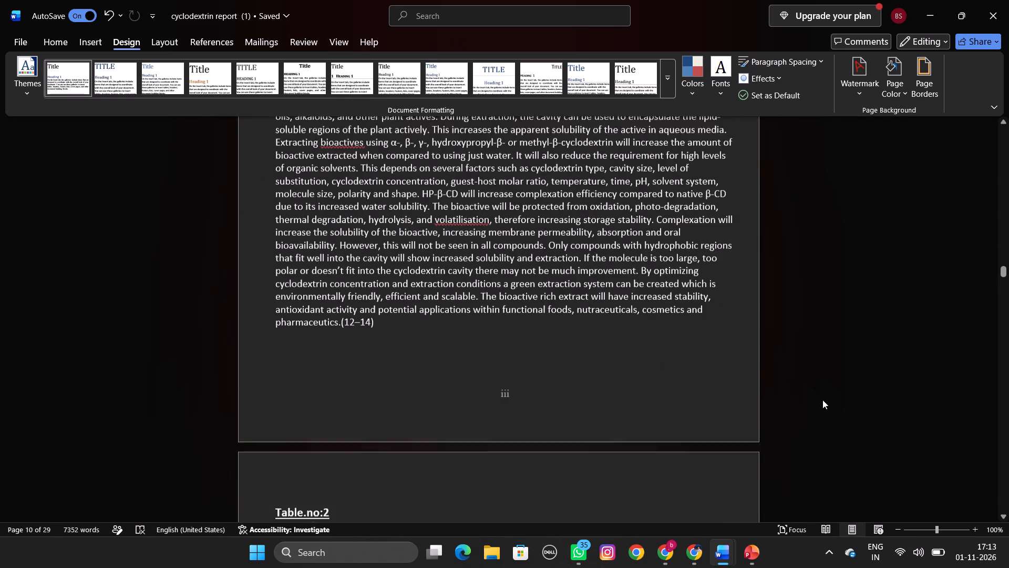
{"action": "scroll", "coordinate": [822, 400], "scroll_direction": "down", "scroll_amount": 5}
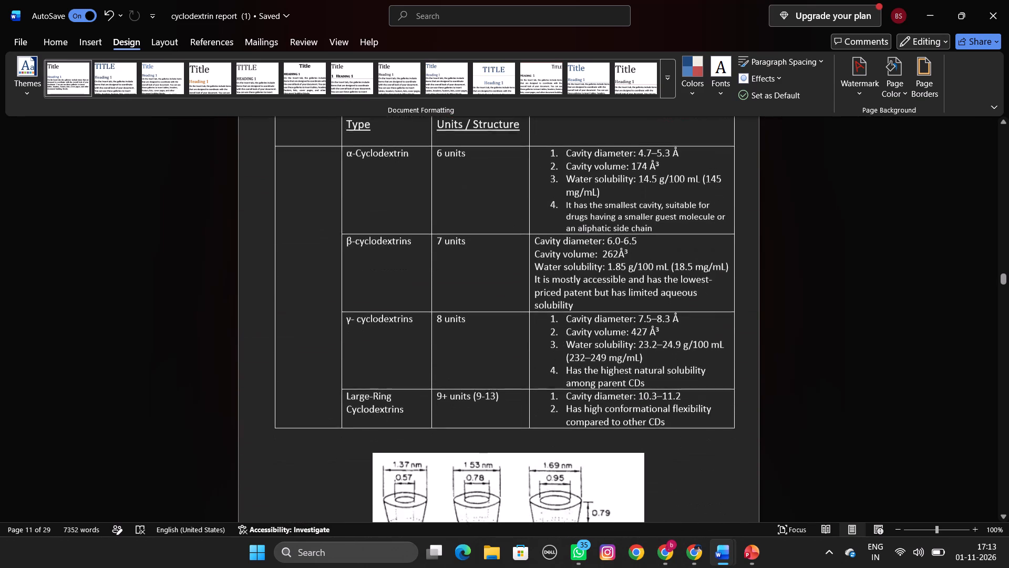
{"action": "scroll", "coordinate": [822, 400], "scroll_direction": "down", "scroll_amount": 20}
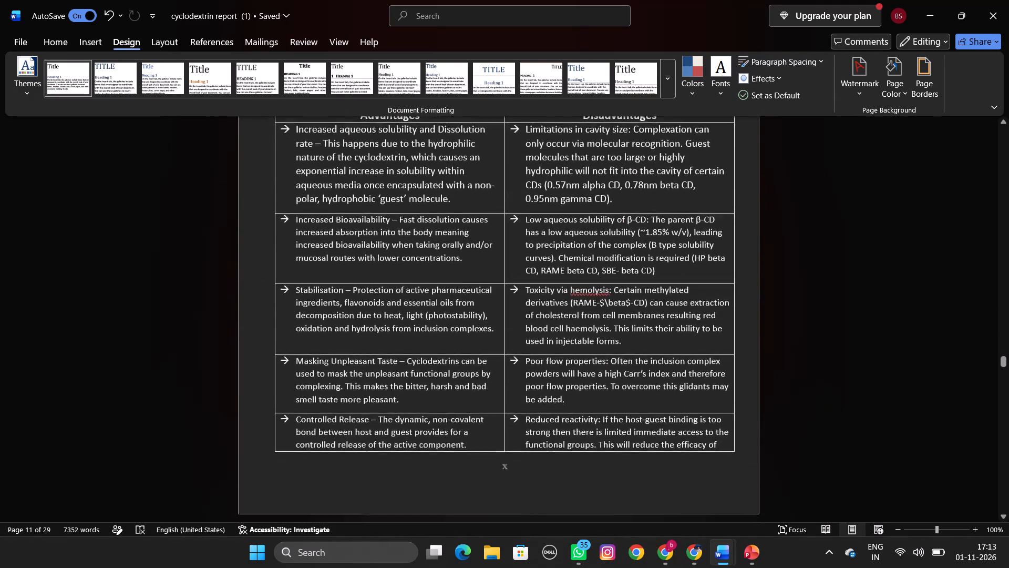
{"action": "scroll", "coordinate": [822, 400], "scroll_direction": "up", "scroll_amount": 1}
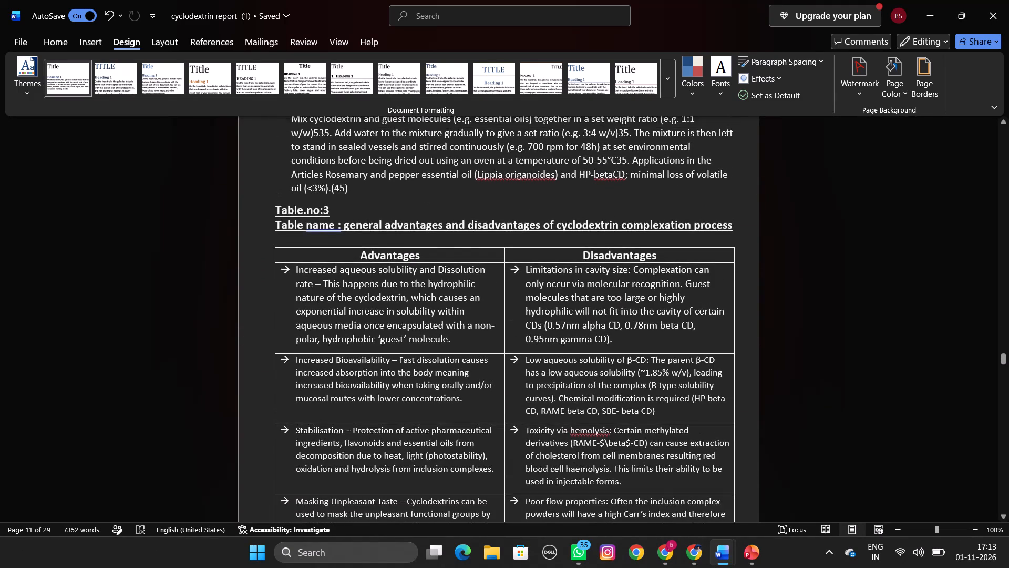
{"action": "scroll", "coordinate": [822, 400], "scroll_direction": "down", "scroll_amount": 2}
{"action": "scroll", "coordinate": [822, 400], "scroll_direction": "up", "scroll_amount": 4}
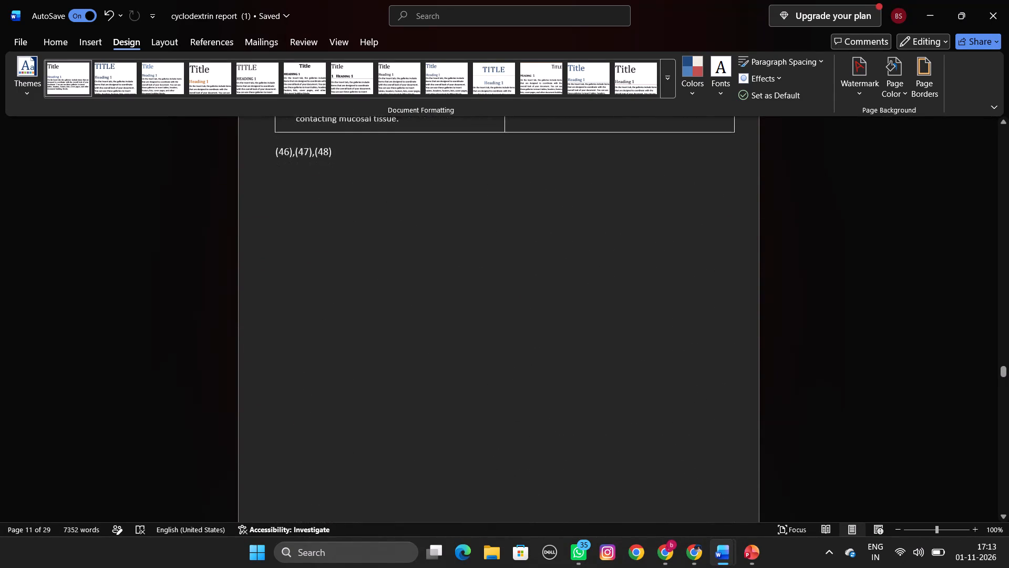
{"action": "scroll", "coordinate": [822, 400], "scroll_direction": "up", "scroll_amount": 11}
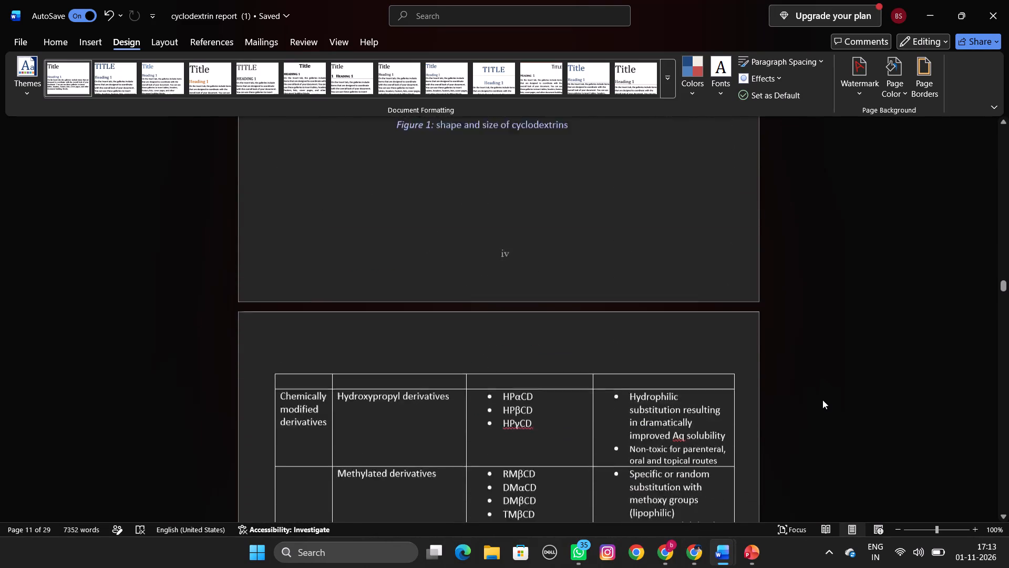
{"action": "scroll", "coordinate": [822, 400], "scroll_direction": "up", "scroll_amount": 10}
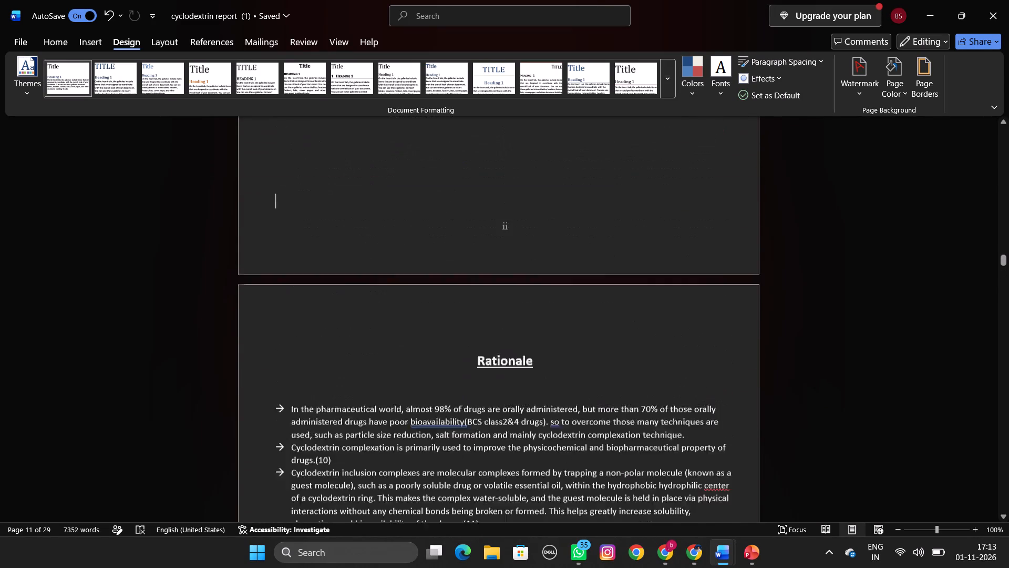
{"action": "scroll", "coordinate": [822, 400], "scroll_direction": "up", "scroll_amount": 9}
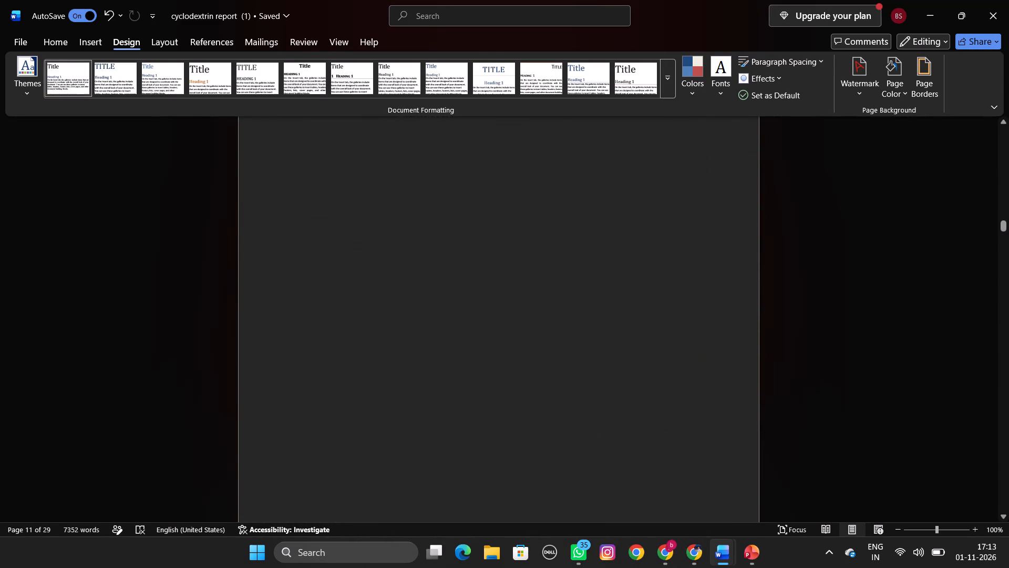
{"action": "scroll", "coordinate": [822, 400], "scroll_direction": "up", "scroll_amount": 4}
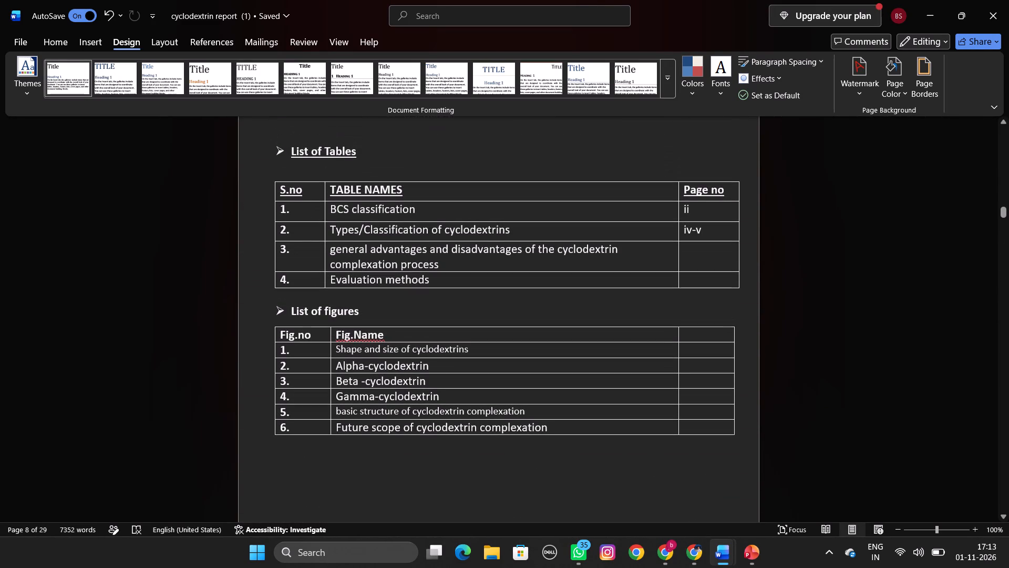
Enter page numbers x-xi for the general advantages and disadvantages entry in the List of Tables.
{"action": "left_click", "coordinate": [696, 251]}
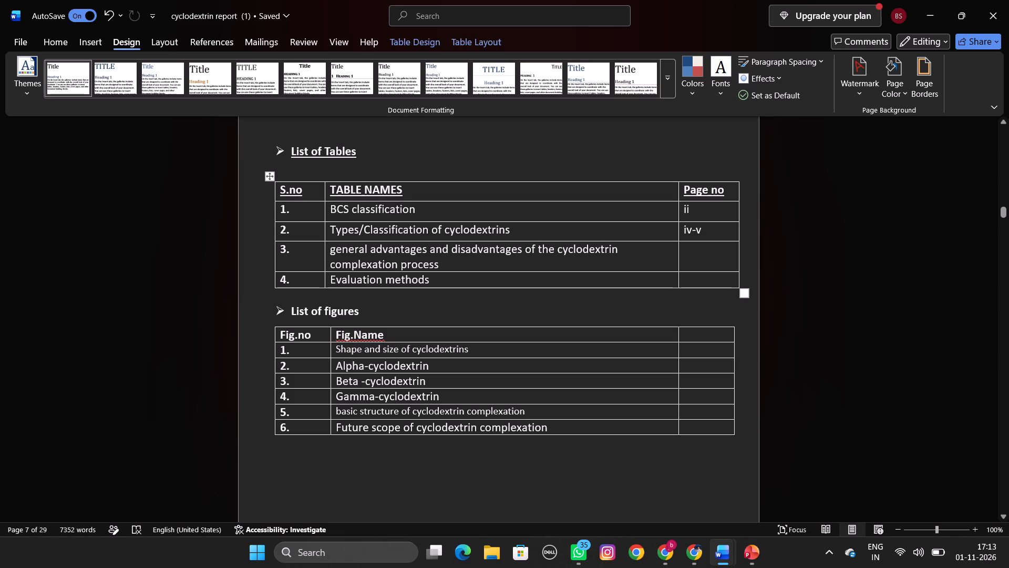
{"action": "key", "text": "x"}
{"action": "key", "text": "minus"}
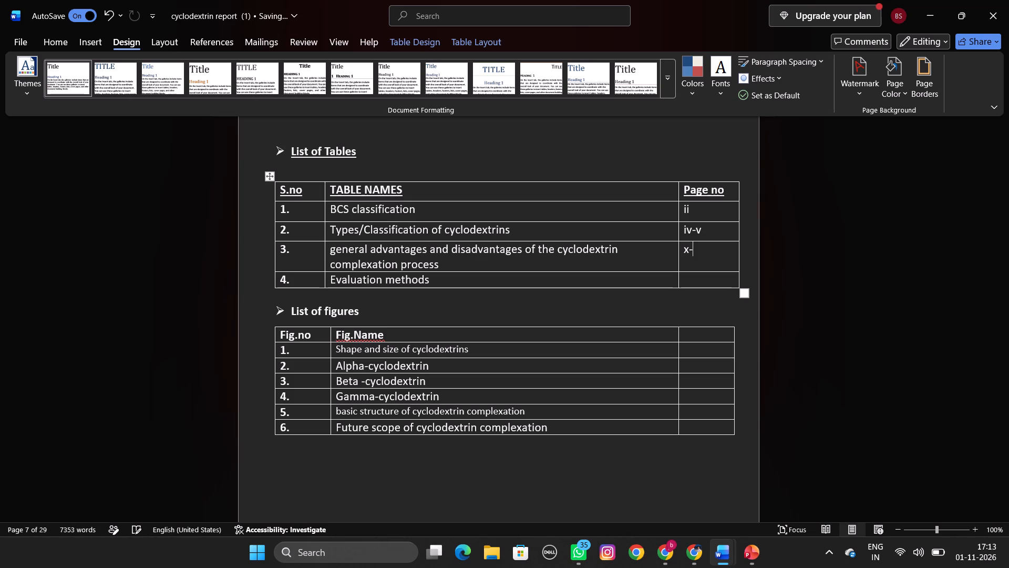
{"action": "type", "text": "x1"}
{"action": "key", "text": "BackSpace"}
{"action": "key", "text": "i"}
Check which page holds the Evaluation methods table, for its page number in the List of Tables.
{"action": "left_click", "coordinate": [692, 282]}
{"action": "scroll", "coordinate": [800, 313], "scroll_direction": "down", "scroll_amount": 12}
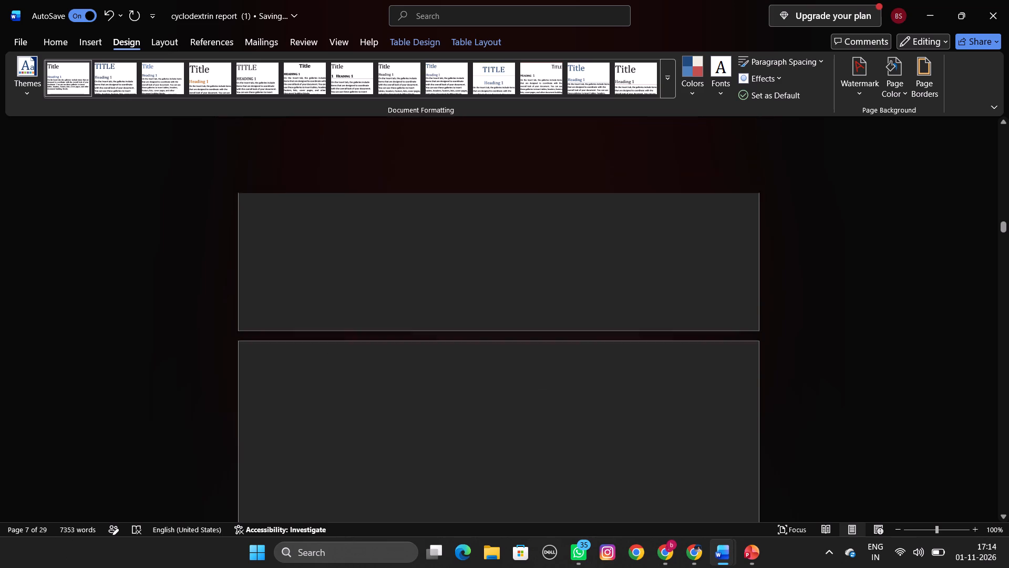
{"action": "scroll", "coordinate": [800, 313], "scroll_direction": "down", "scroll_amount": 20}
{"action": "scroll", "coordinate": [800, 313], "scroll_direction": "down", "scroll_amount": 6}
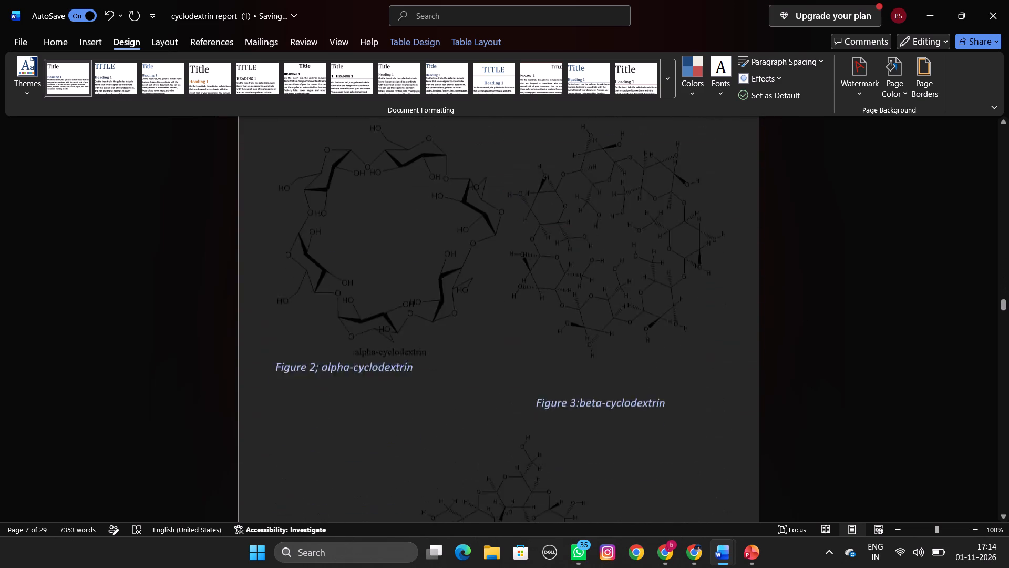
{"action": "scroll", "coordinate": [800, 313], "scroll_direction": "down", "scroll_amount": 4}
{"action": "scroll", "coordinate": [800, 313], "scroll_direction": "down", "scroll_amount": 20}
{"action": "scroll", "coordinate": [800, 313], "scroll_direction": "down", "scroll_amount": 17}
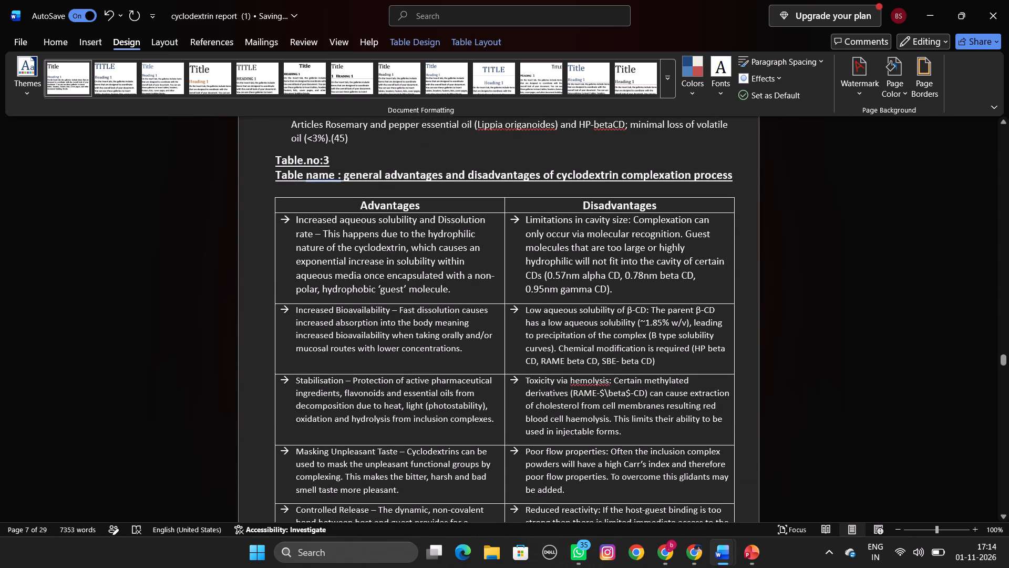
{"action": "scroll", "coordinate": [800, 313], "scroll_direction": "down", "scroll_amount": 10}
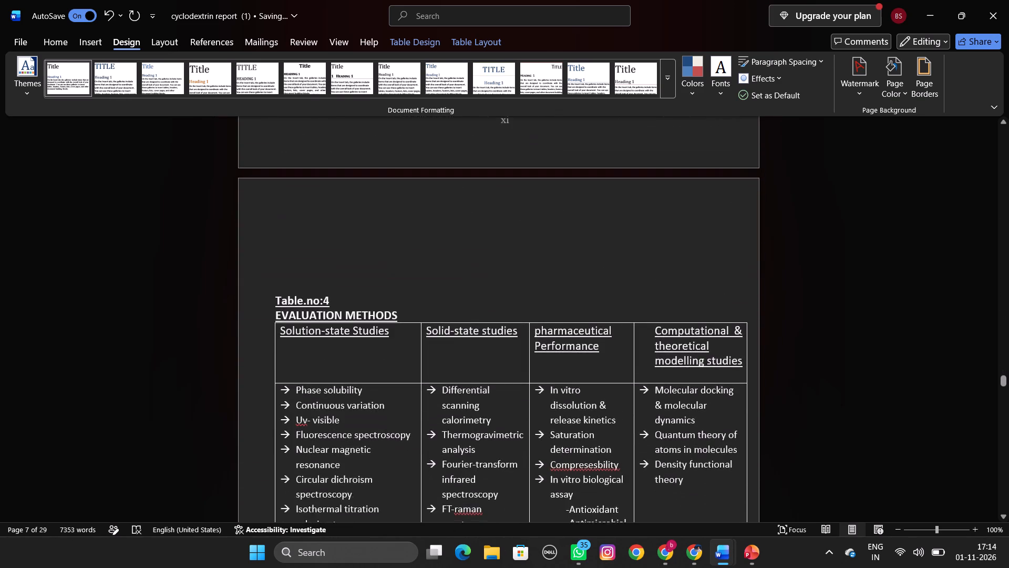
{"action": "scroll", "coordinate": [800, 313], "scroll_direction": "down", "scroll_amount": 4}
{"action": "scroll", "coordinate": [800, 313], "scroll_direction": "up", "scroll_amount": 1}
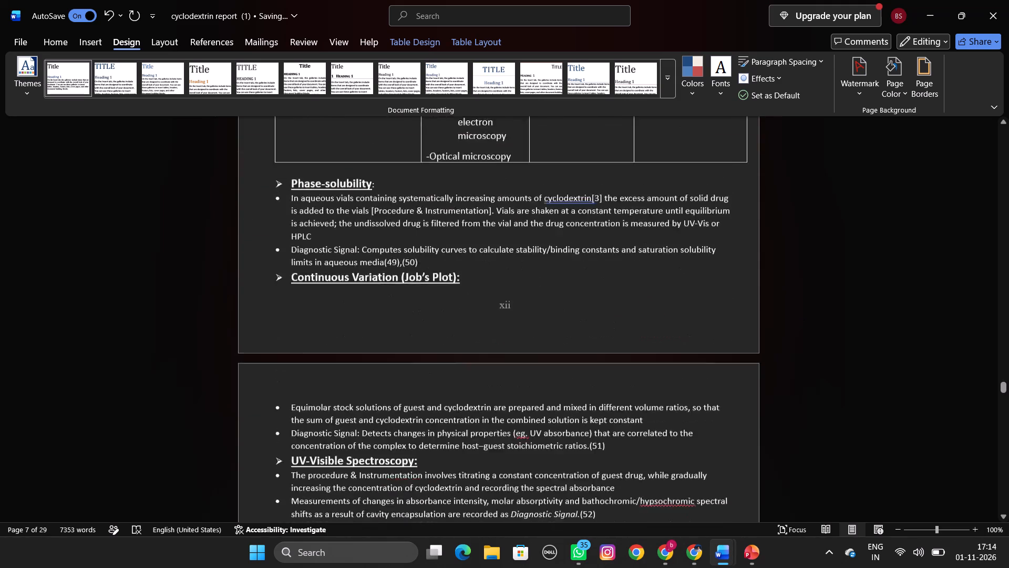
{"action": "scroll", "coordinate": [800, 313], "scroll_direction": "up", "scroll_amount": 13}
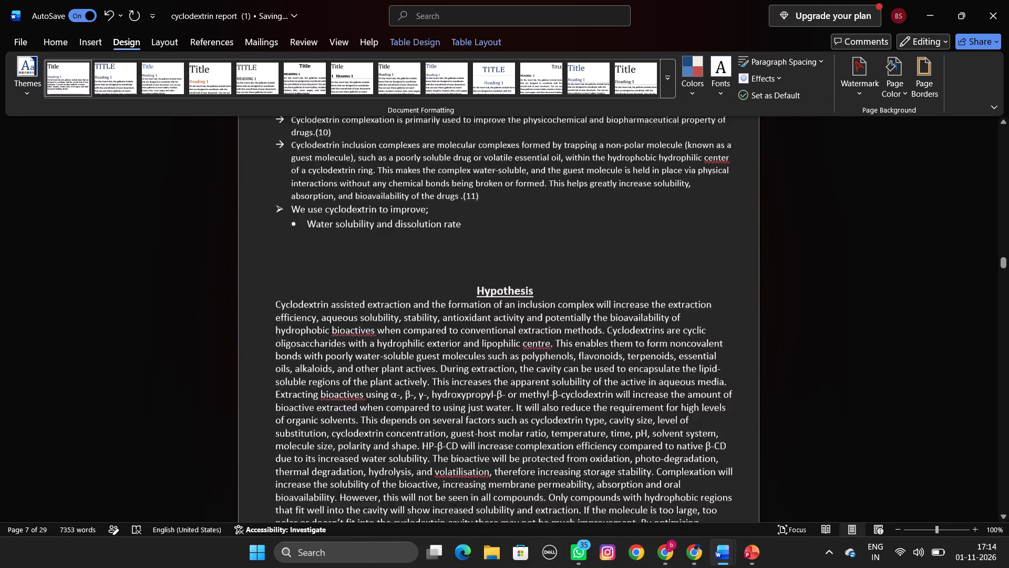
{"action": "scroll", "coordinate": [800, 313], "scroll_direction": "up", "scroll_amount": 12}
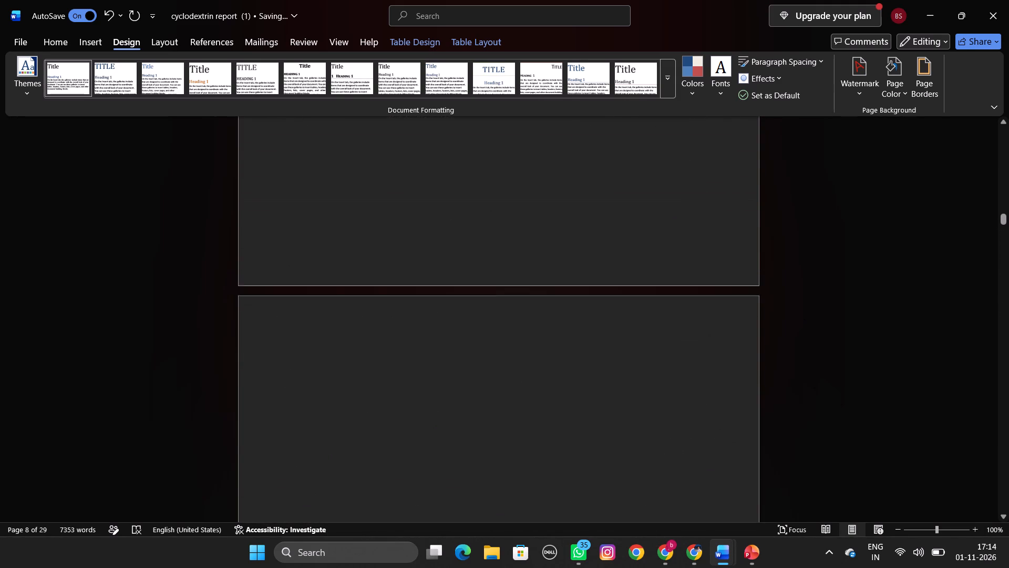
{"action": "scroll", "coordinate": [800, 313], "scroll_direction": "up", "scroll_amount": 1}
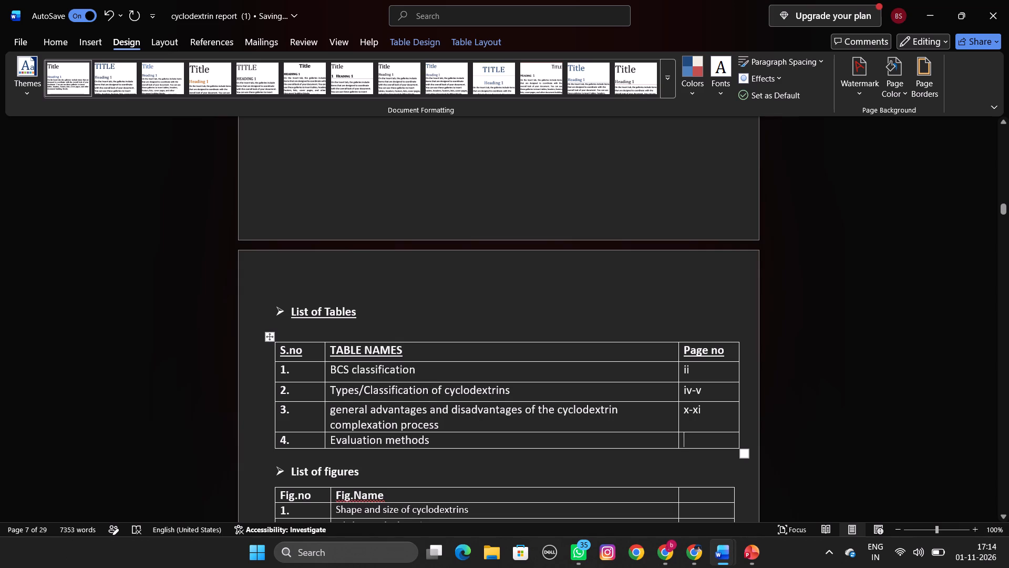
Enter page number xii for the Evaluation methods entry in the List of Tables.
{"action": "left_click", "coordinate": [703, 442]}
{"action": "key", "text": "x"}
{"action": "type", "text": "ii"}
In the List of figures, enter page number v for Shape and size of cyclodextrins and vi for Alpha-cyclodextrin.
{"action": "scroll", "coordinate": [703, 442], "scroll_direction": "down", "scroll_amount": 2}
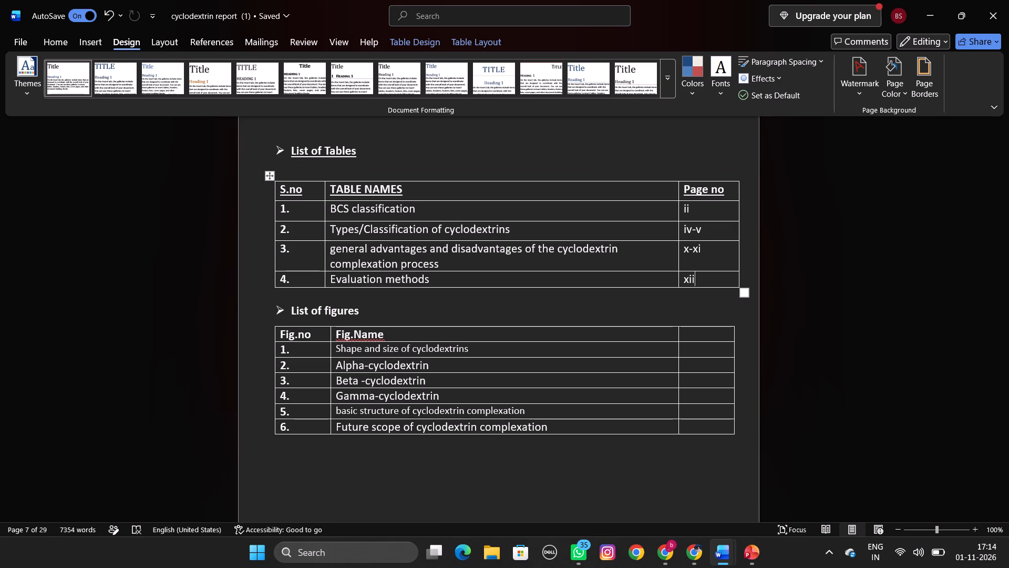
{"action": "left_click", "coordinate": [692, 351]}
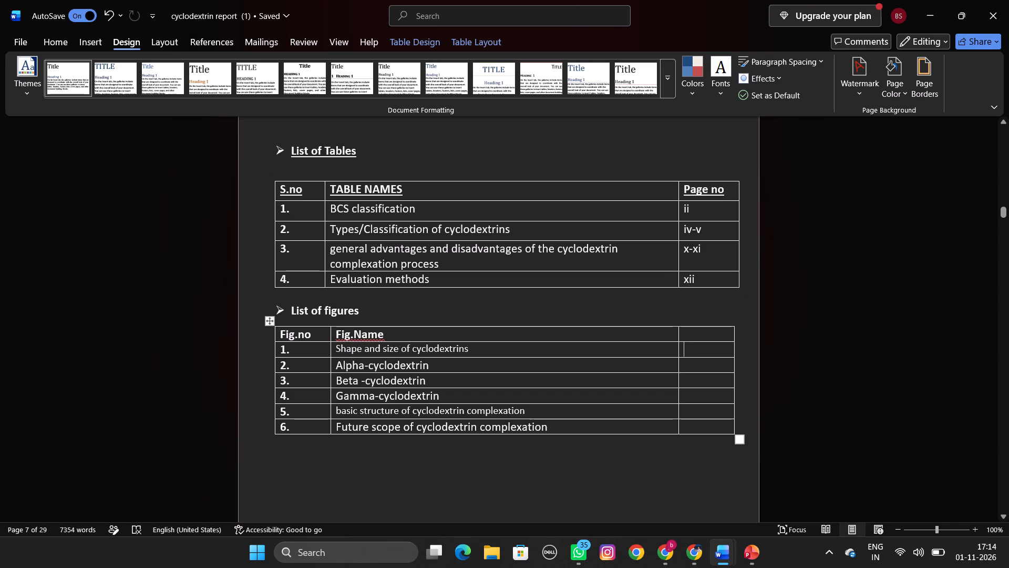
{"action": "key", "text": "v"}
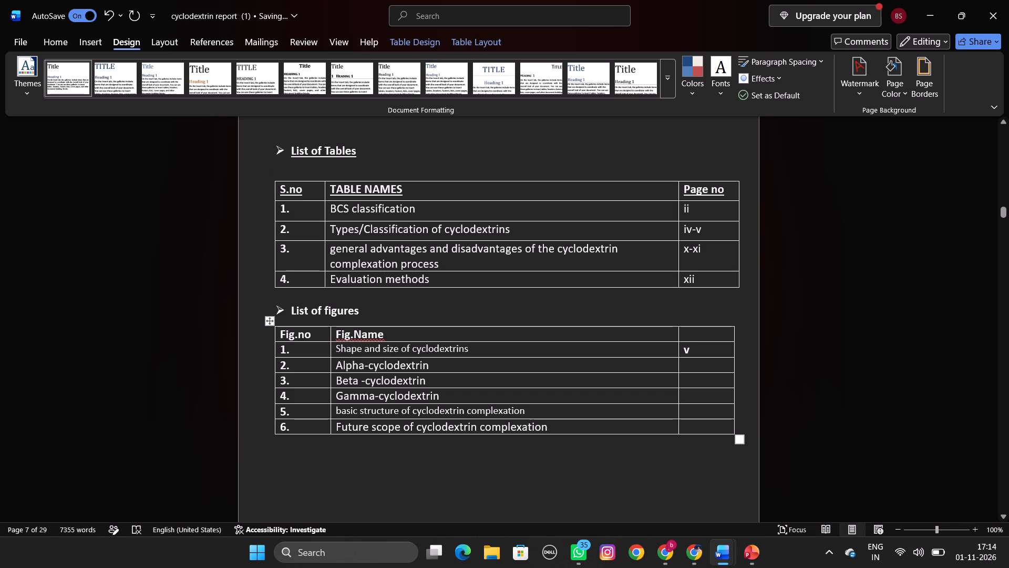
{"action": "left_click", "coordinate": [688, 365]}
{"action": "key", "text": "v"}
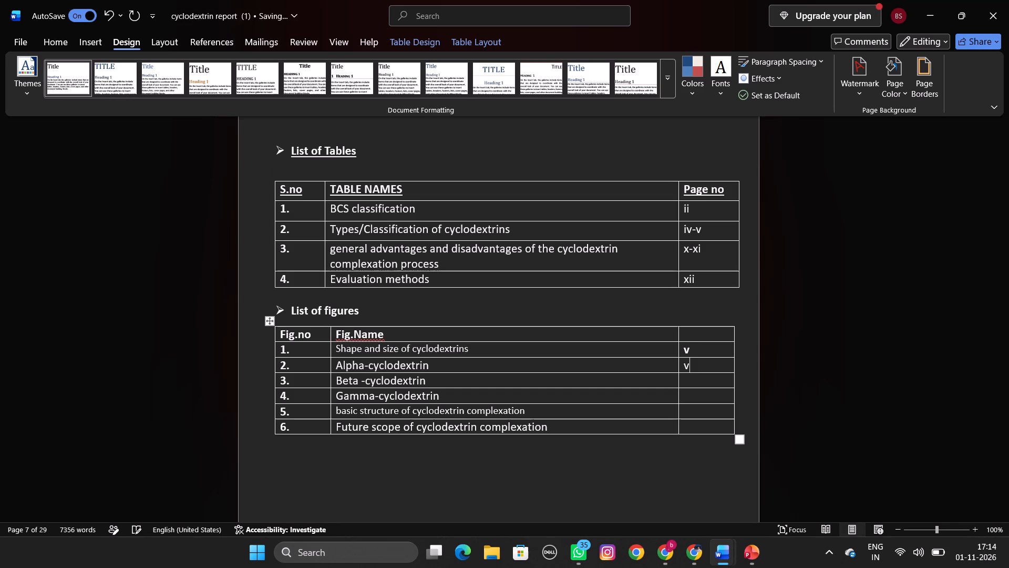
{"action": "key", "text": "i"}
{"action": "key", "text": "Down"}
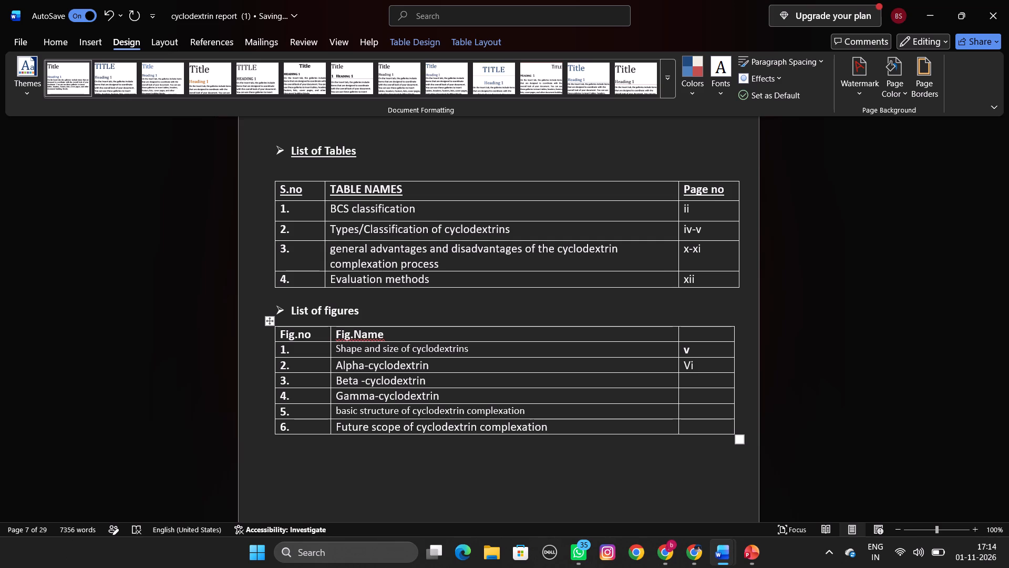
Re-enter the Alpha-cyclodextrin page number in the List of figures as lowercase vi.
{"action": "key", "text": "BackSpace"}
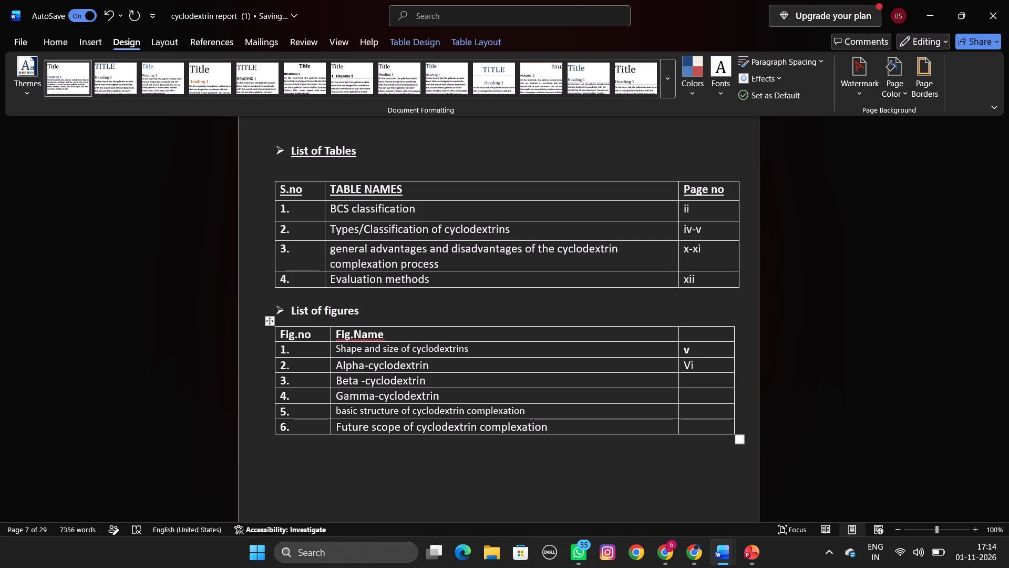
{"action": "left_click", "coordinate": [701, 363]}
{"action": "key", "text": "BackSpace"}
{"action": "key", "text": "BackSpace"}
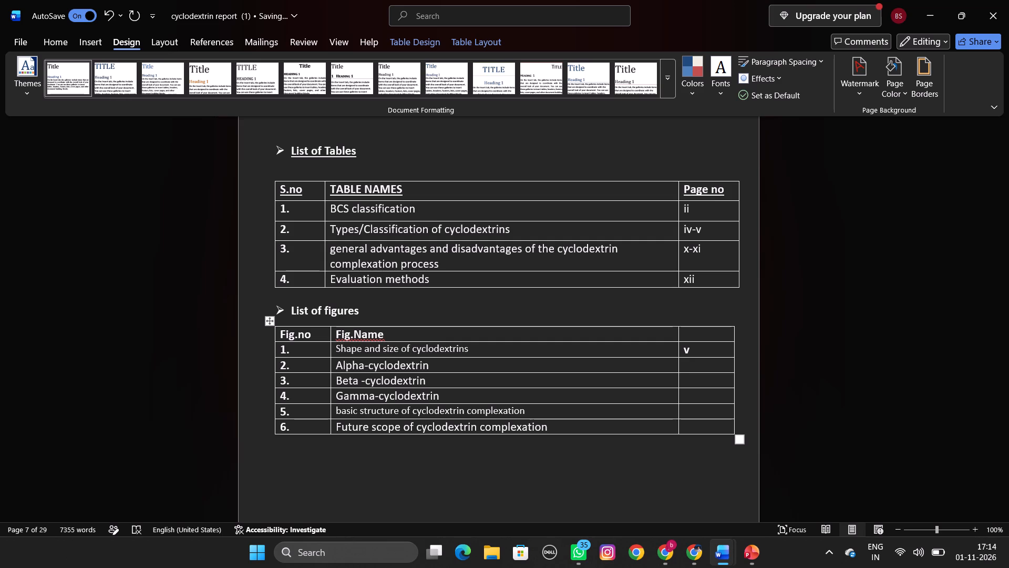
{"action": "type", "text": "vi"}
Enter page number vi in lowercase for the Beta-cyclodextrin entry in the List of figures.
{"action": "left_click", "coordinate": [691, 377]}
{"action": "type", "text": "vi"}
{"action": "key", "text": "Down"}
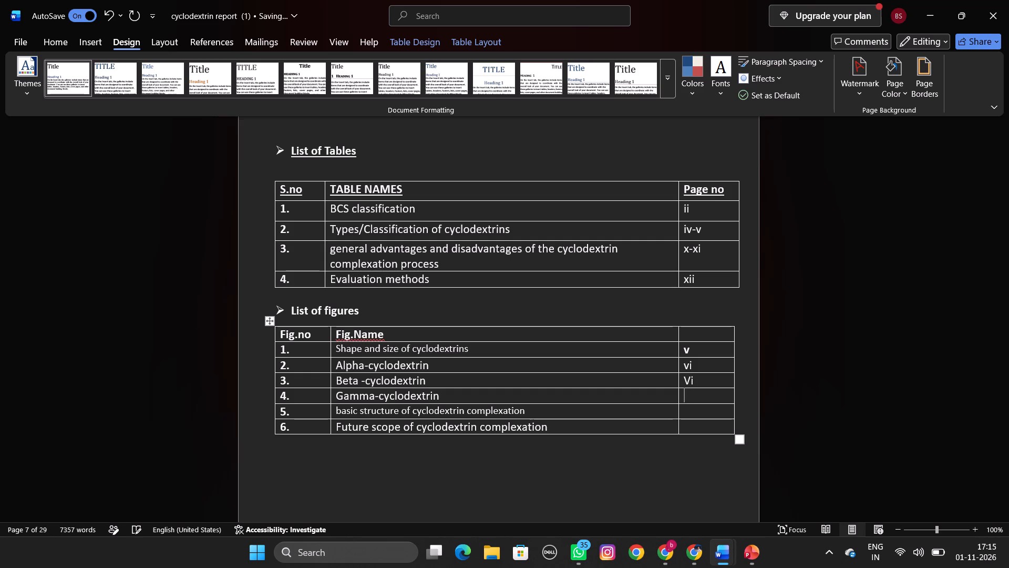
{"action": "key", "text": "Up"}
{"action": "key", "text": "BackSpace"}
{"action": "key", "text": "BackSpace"}
{"action": "type", "text": "vi"}
{"action": "left_click", "coordinate": [697, 363]}
Look over the page numbers in the Table of Contents and return to the List of figures.
{"action": "scroll", "coordinate": [697, 363], "scroll_direction": "up", "scroll_amount": 1}
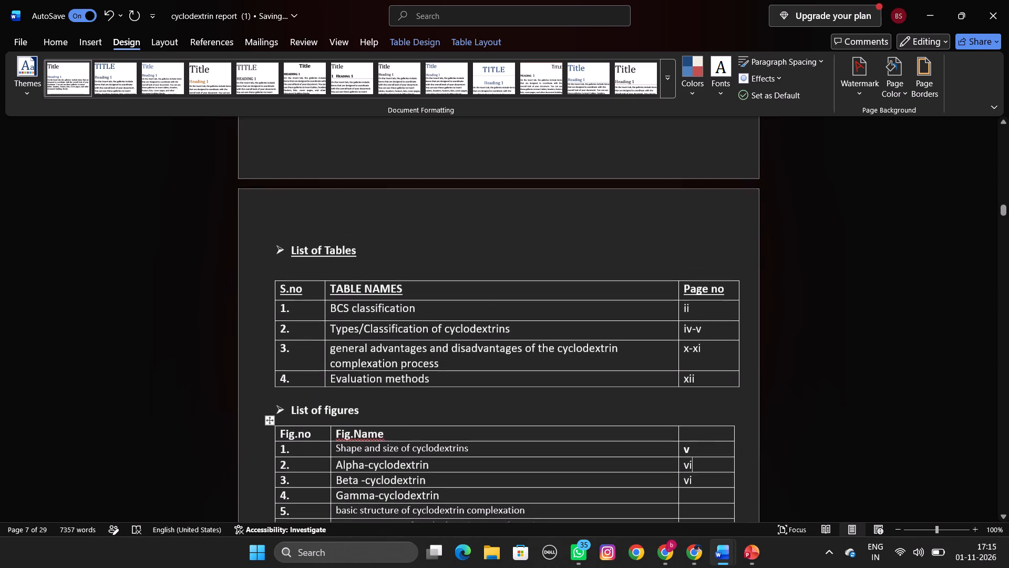
{"action": "scroll", "coordinate": [697, 363], "scroll_direction": "up", "scroll_amount": 3}
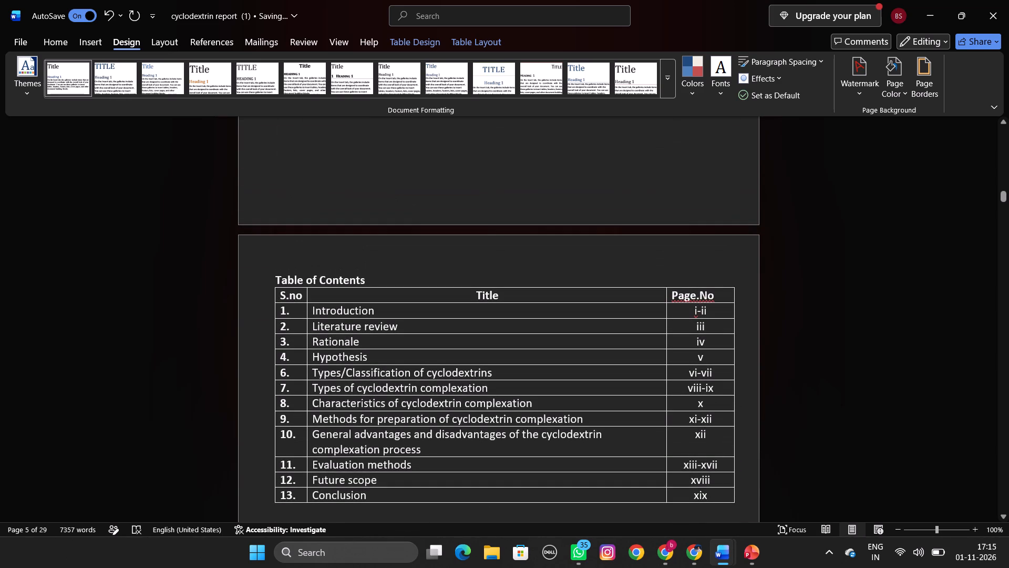
{"action": "scroll", "coordinate": [697, 363], "scroll_direction": "down", "scroll_amount": 1}
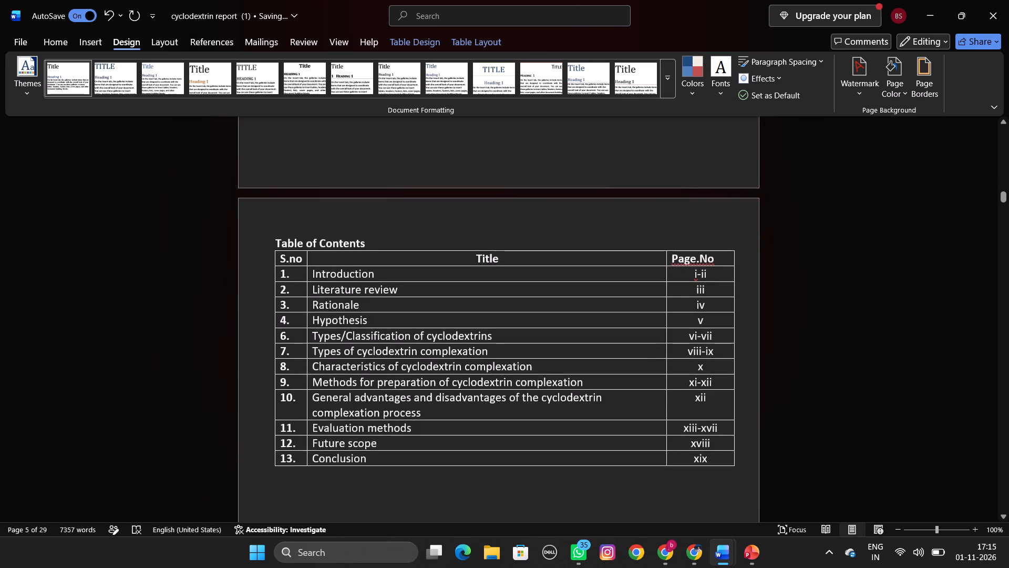
{"action": "scroll", "coordinate": [697, 363], "scroll_direction": "down", "scroll_amount": 5}
{"action": "scroll", "coordinate": [697, 363], "scroll_direction": "up", "scroll_amount": 1}
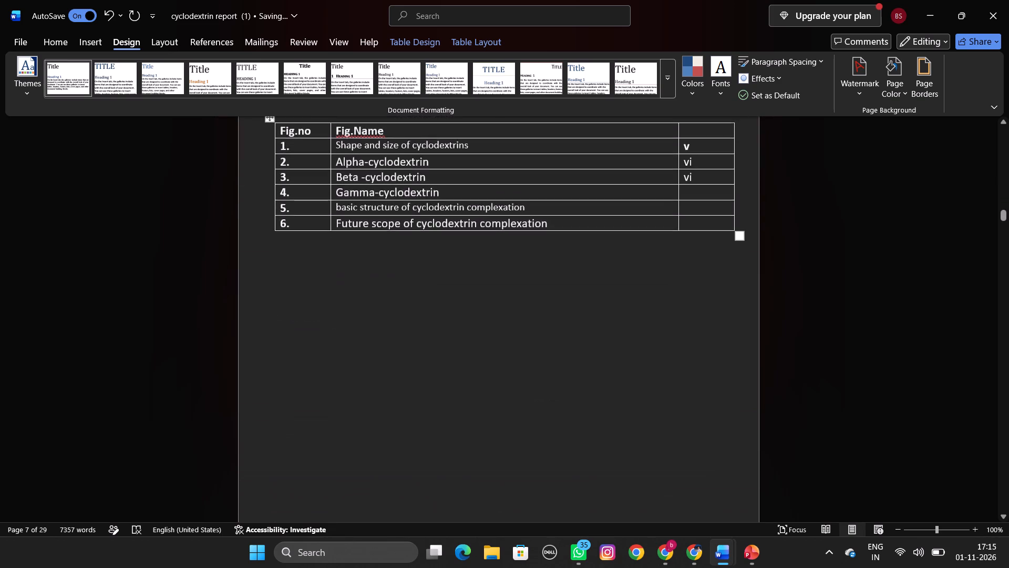
{"action": "scroll", "coordinate": [697, 363], "scroll_direction": "up", "scroll_amount": 1}
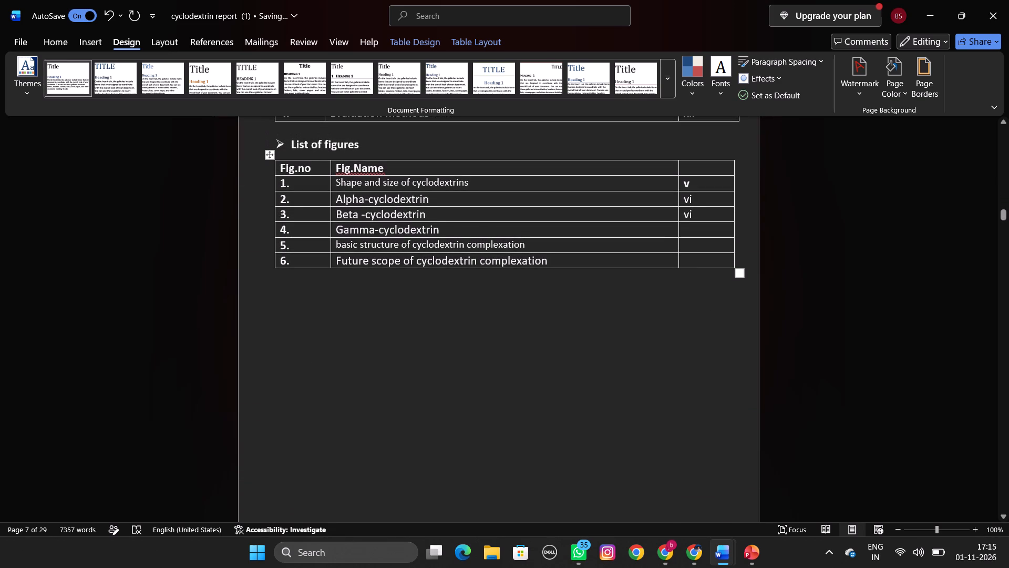
Enter page number vi for the Gamma-cyclodextrin entry in the List of figures and undo its automatic capitalization.
{"action": "left_click", "coordinate": [691, 227]}
{"action": "type", "text": "vi"}
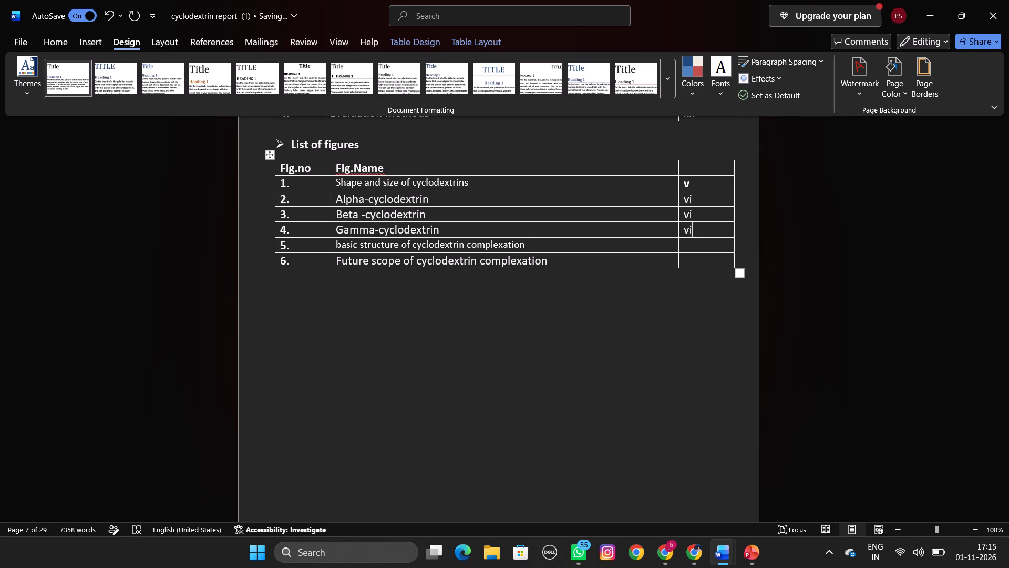
{"action": "key", "text": "Return"}
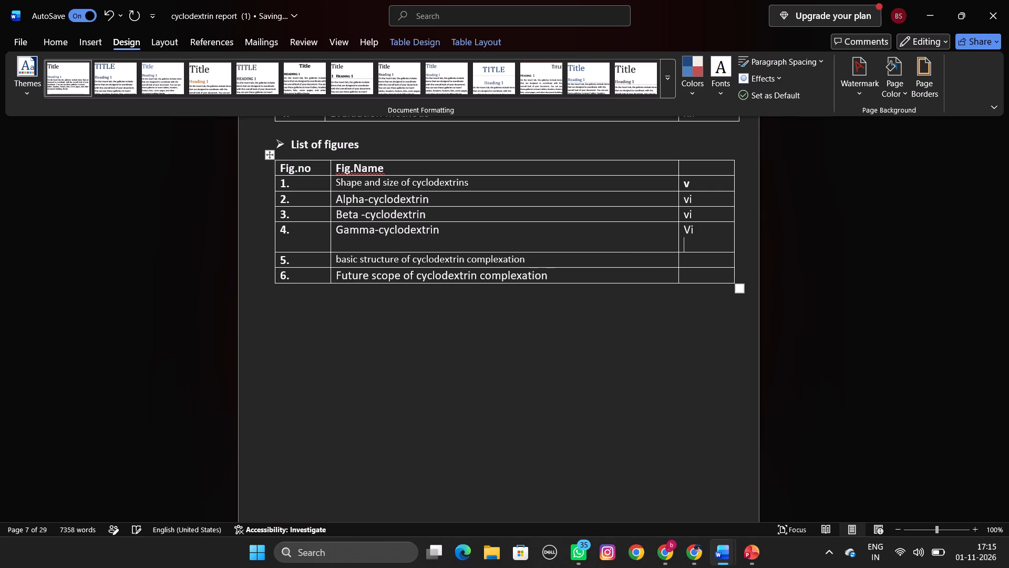
{"action": "key", "text": "BackSpace"}
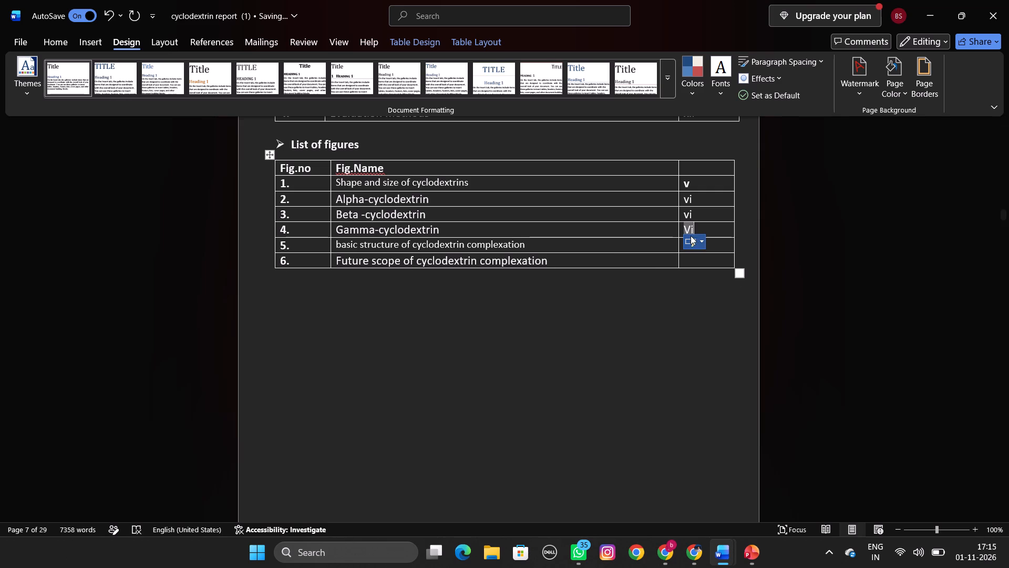
{"action": "left_click", "coordinate": [699, 238]}
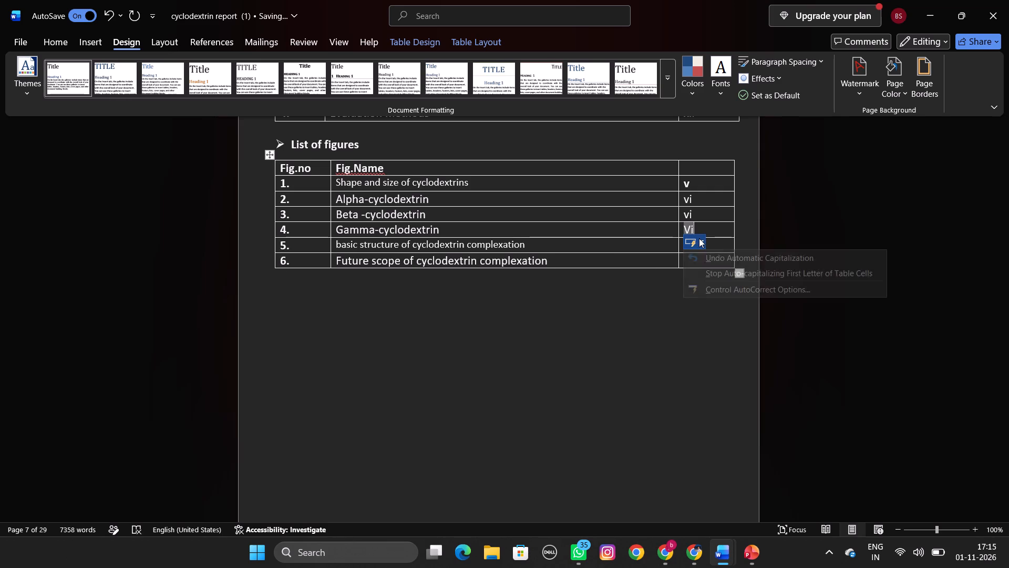
{"action": "left_click", "coordinate": [701, 263]}
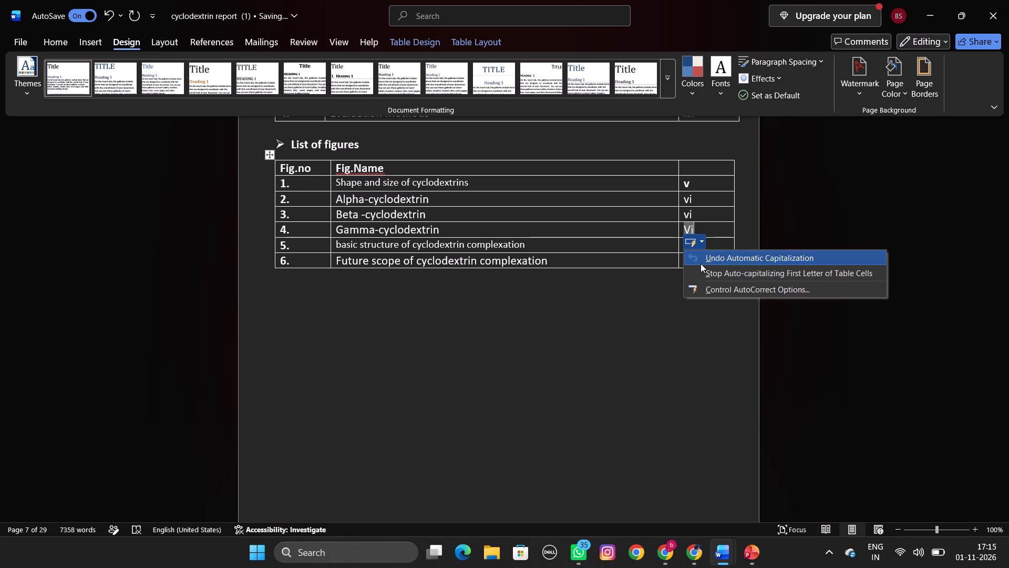
{"action": "left_click", "coordinate": [692, 244]}
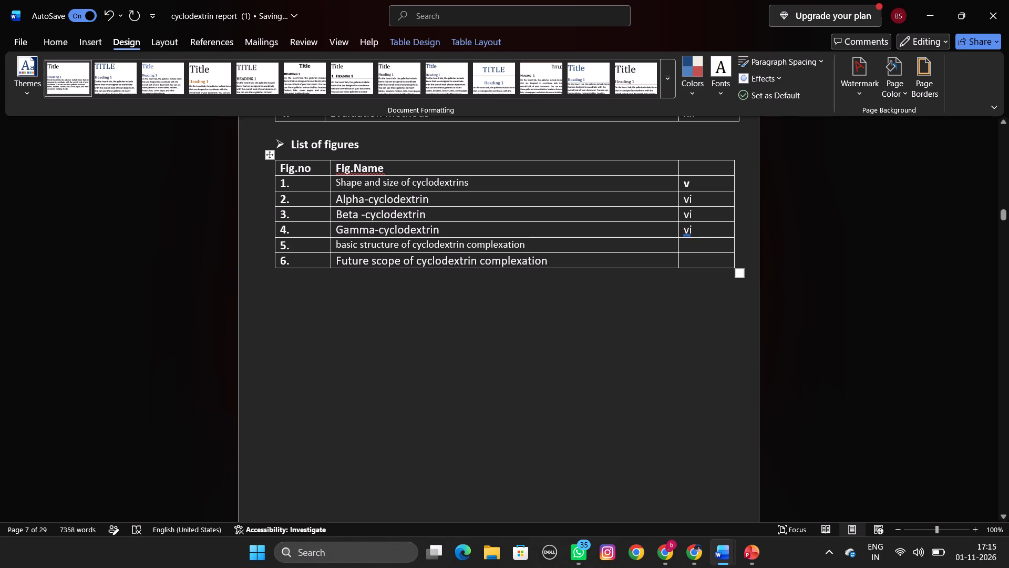
Check which page holds the basic structure of cyclodextrin complexation figure, for its page number in the List of figures.
{"action": "scroll", "coordinate": [933, 346], "scroll_direction": "down", "scroll_amount": 19}
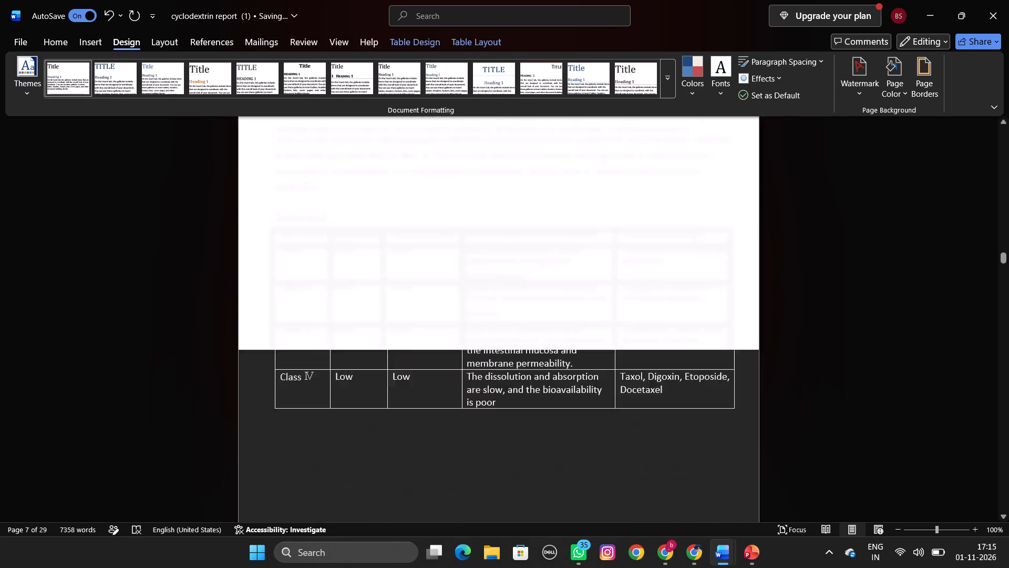
{"action": "scroll", "coordinate": [933, 346], "scroll_direction": "up", "scroll_amount": 1}
{"action": "scroll", "coordinate": [933, 346], "scroll_direction": "down", "scroll_amount": 1}
{"action": "scroll", "coordinate": [933, 346], "scroll_direction": "up", "scroll_amount": 1}
{"action": "scroll", "coordinate": [933, 346], "scroll_direction": "down", "scroll_amount": 2}
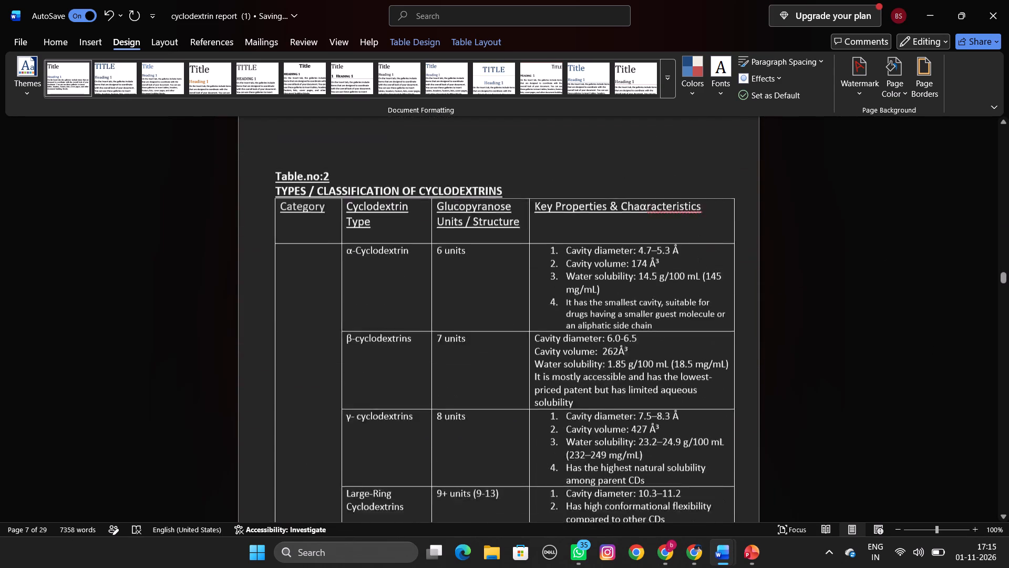
{"action": "scroll", "coordinate": [933, 346], "scroll_direction": "down", "scroll_amount": 3}
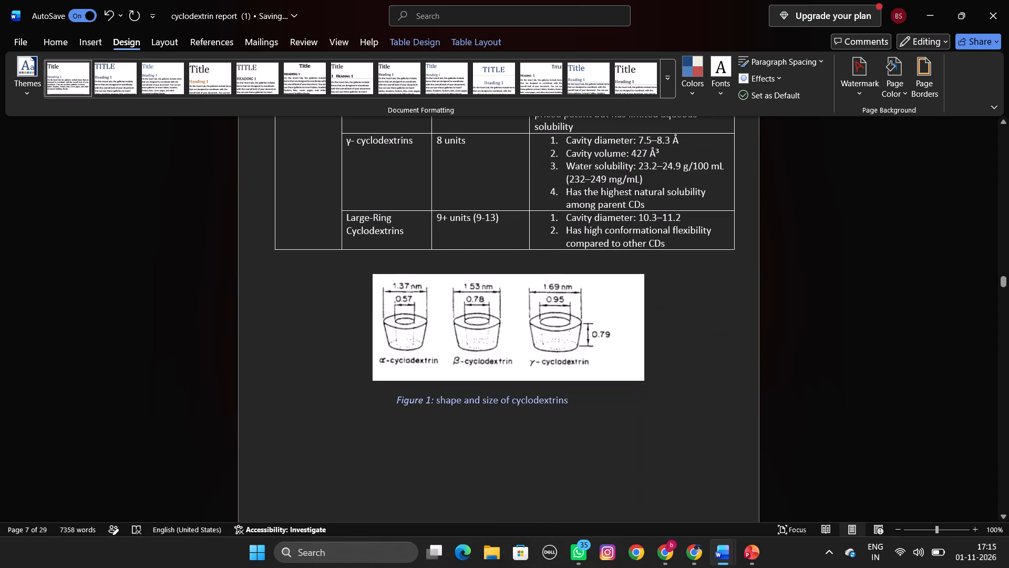
{"action": "scroll", "coordinate": [933, 346], "scroll_direction": "down", "scroll_amount": 8}
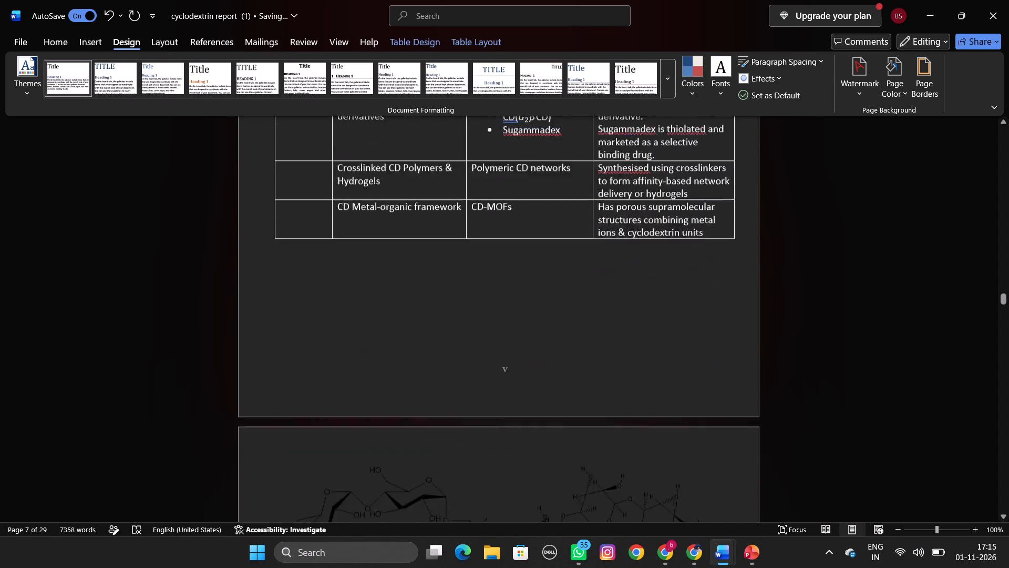
{"action": "scroll", "coordinate": [933, 346], "scroll_direction": "down", "scroll_amount": 4}
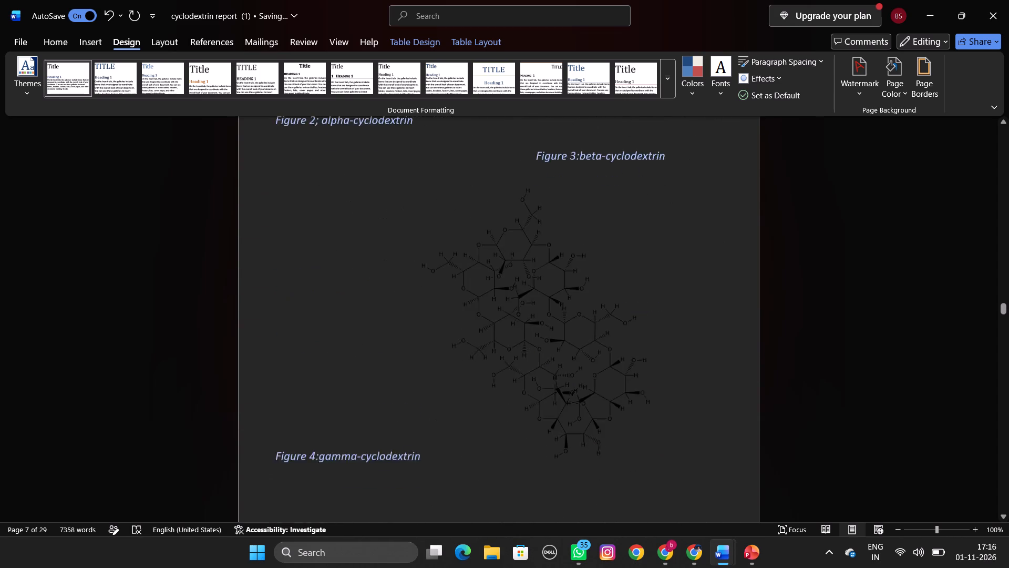
{"action": "scroll", "coordinate": [933, 346], "scroll_direction": "down", "scroll_amount": 10}
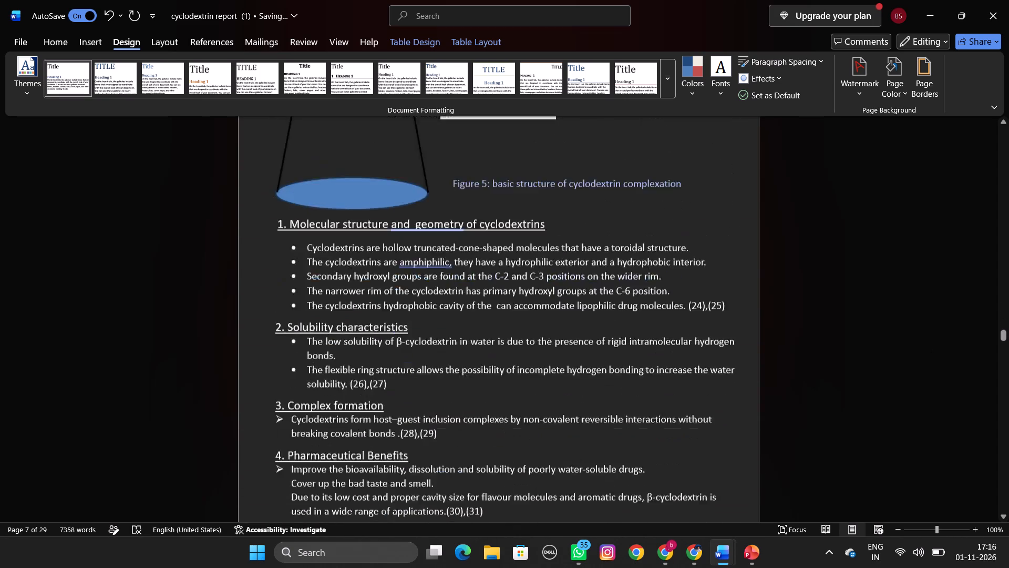
{"action": "scroll", "coordinate": [933, 346], "scroll_direction": "down", "scroll_amount": 2}
{"action": "scroll", "coordinate": [933, 346], "scroll_direction": "up", "scroll_amount": 1}
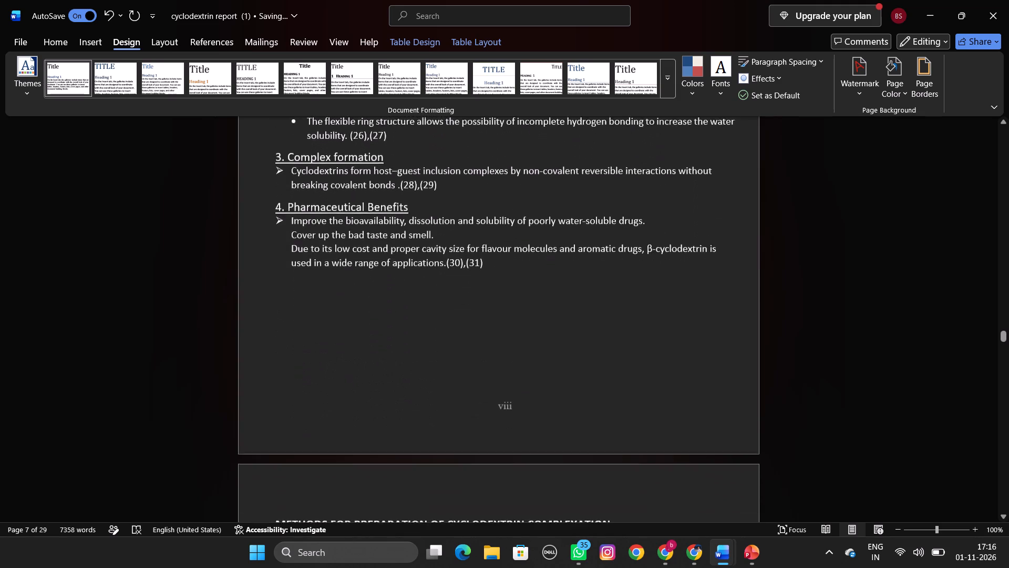
{"action": "scroll", "coordinate": [933, 346], "scroll_direction": "up", "scroll_amount": 1}
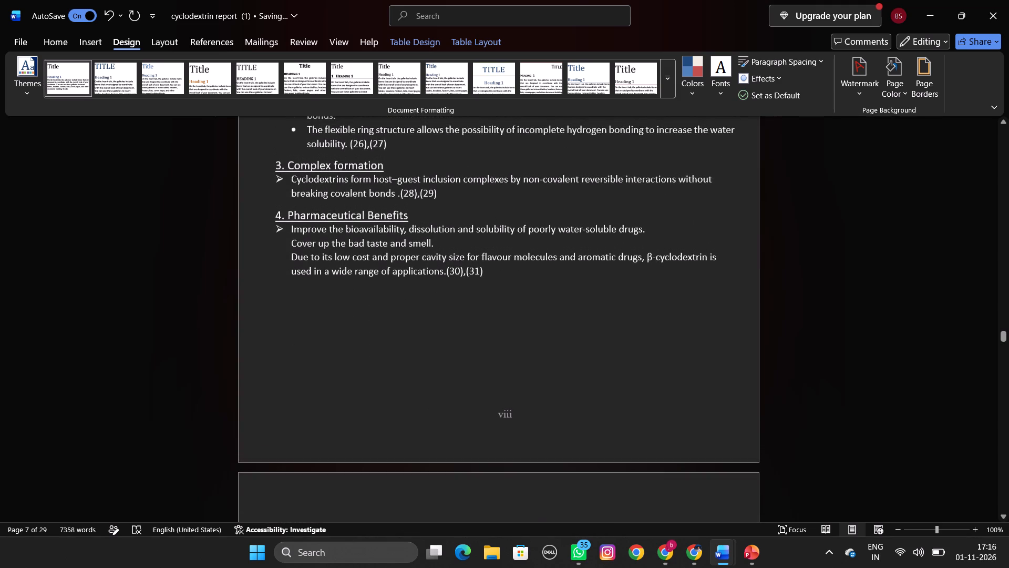
{"action": "scroll", "coordinate": [933, 346], "scroll_direction": "up", "scroll_amount": 12}
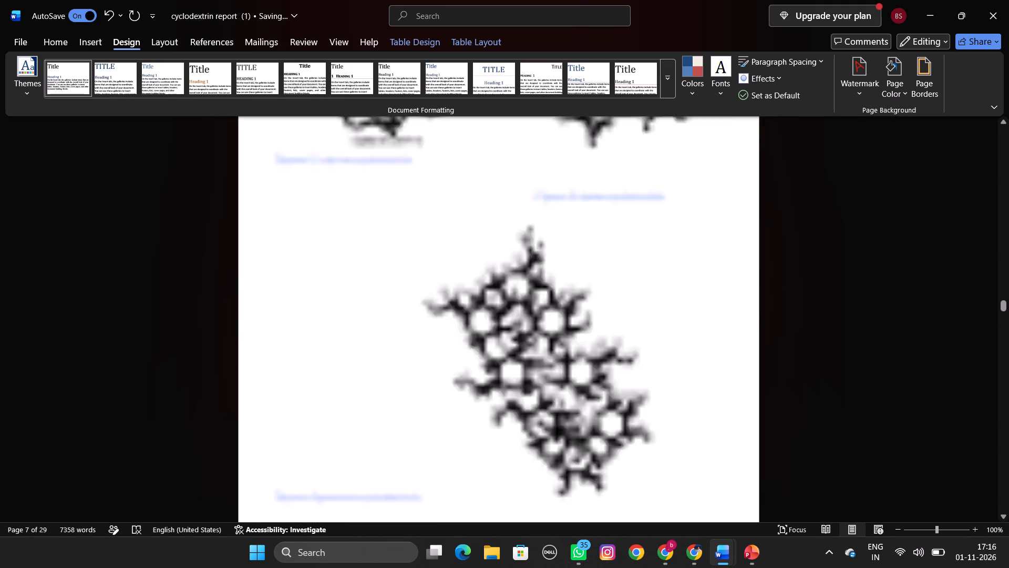
{"action": "scroll", "coordinate": [933, 346], "scroll_direction": "up", "scroll_amount": 2}
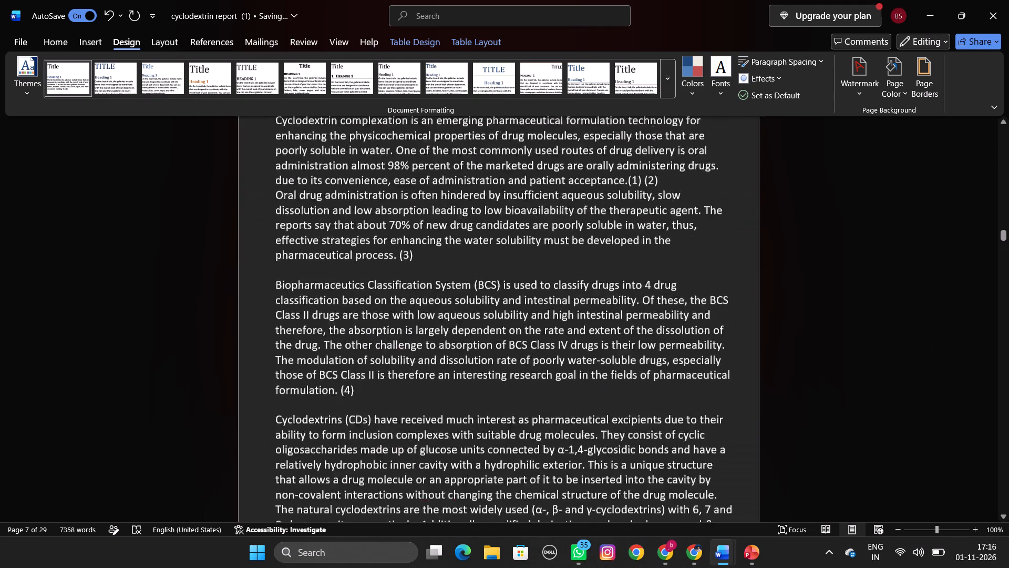
{"action": "scroll", "coordinate": [933, 346], "scroll_direction": "up", "scroll_amount": 8}
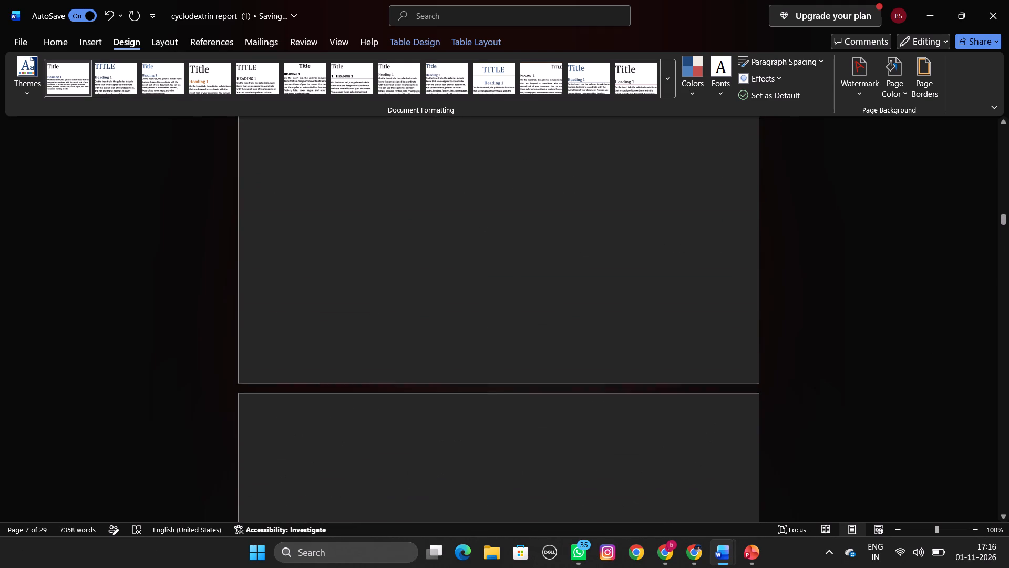
{"action": "scroll", "coordinate": [933, 346], "scroll_direction": "up", "scroll_amount": 2}
{"action": "scroll", "coordinate": [933, 346], "scroll_direction": "down", "scroll_amount": 1}
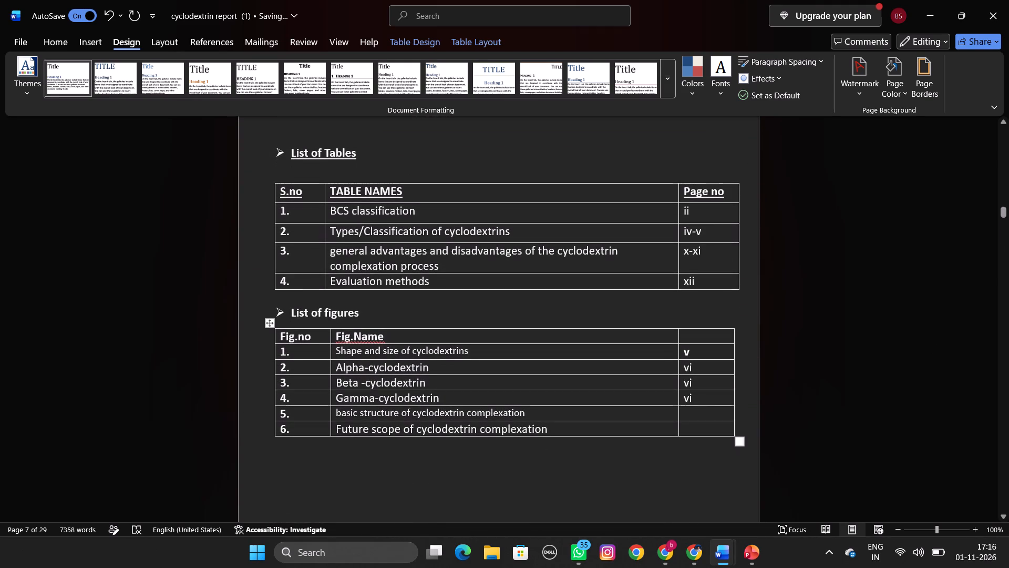
Enter page number viii for the basic structure of cyclodextrin complexation entry in the List of figures.
{"action": "left_click", "coordinate": [691, 412]}
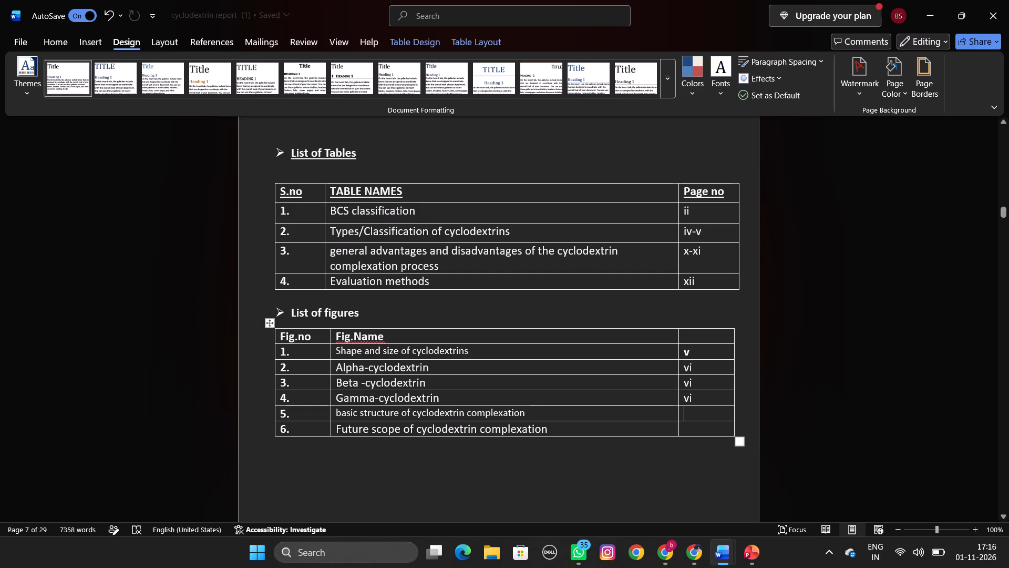
{"action": "key", "text": "v"}
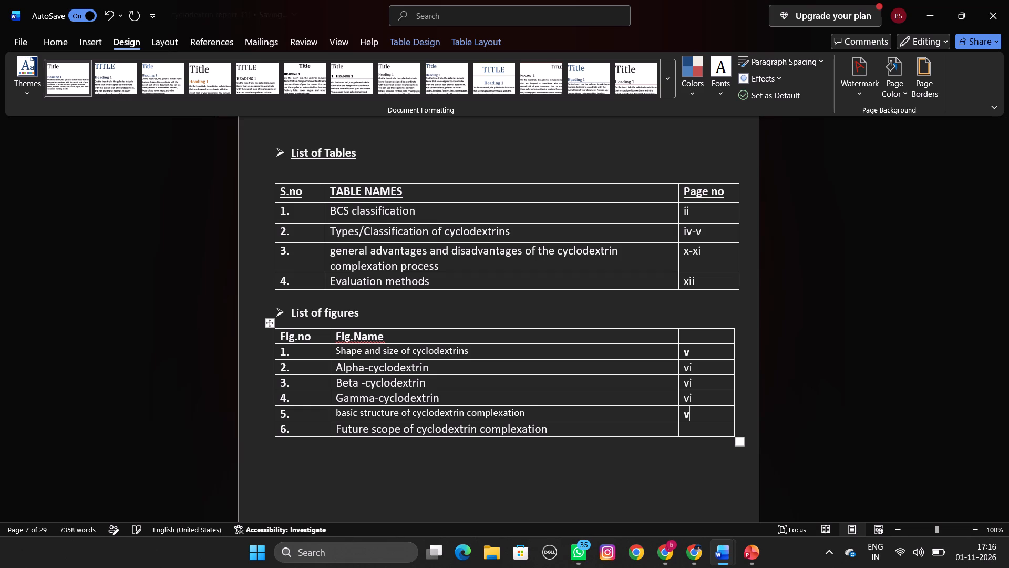
{"action": "type", "text": "iii"}
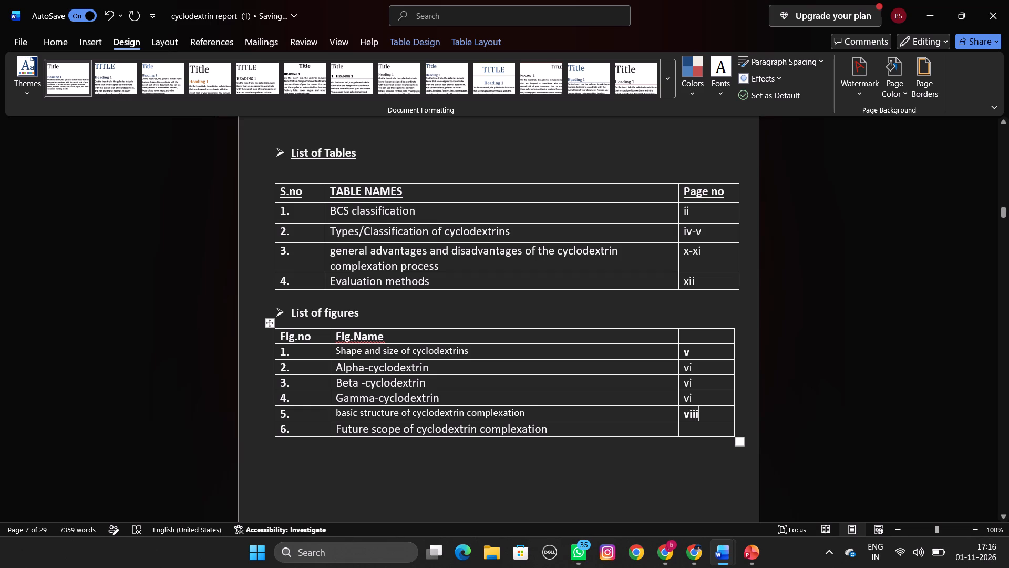
Enter page number xv for the Future scope of cyclodextrin complexation entry in the List of figures.
{"action": "left_click", "coordinate": [686, 432]}
{"action": "key", "text": "x"}
{"action": "key", "text": "v"}
Check which page holds the Future scope of cyclodextrin complexation figure and return to the List of figures.
{"action": "scroll", "coordinate": [786, 422], "scroll_direction": "down", "scroll_amount": 13}
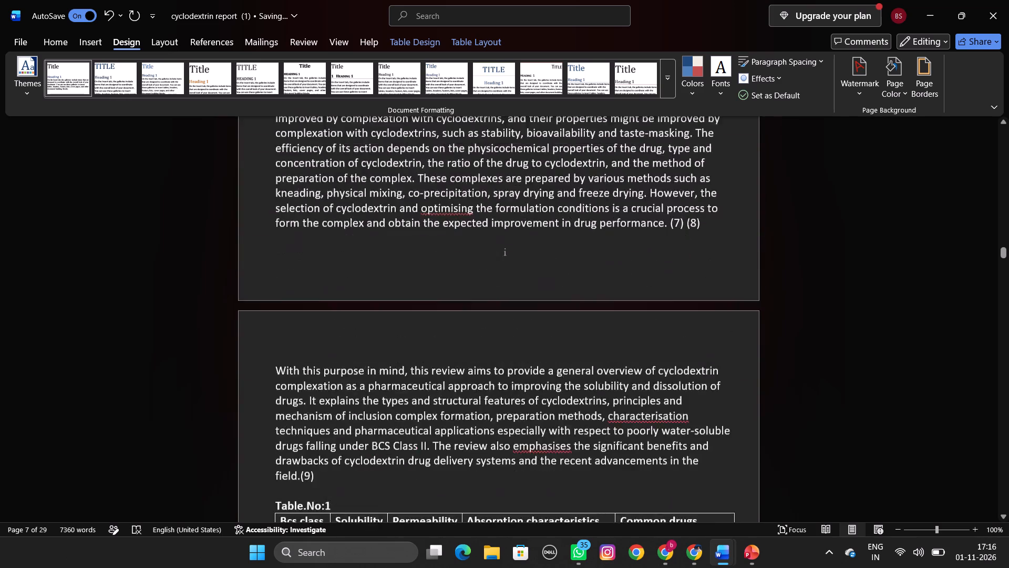
{"action": "scroll", "coordinate": [786, 422], "scroll_direction": "down", "scroll_amount": 20}
{"action": "scroll", "coordinate": [786, 422], "scroll_direction": "down", "scroll_amount": 20}
{"action": "scroll", "coordinate": [786, 422], "scroll_direction": "down", "scroll_amount": 20}
{"action": "scroll", "coordinate": [786, 422], "scroll_direction": "down", "scroll_amount": 8}
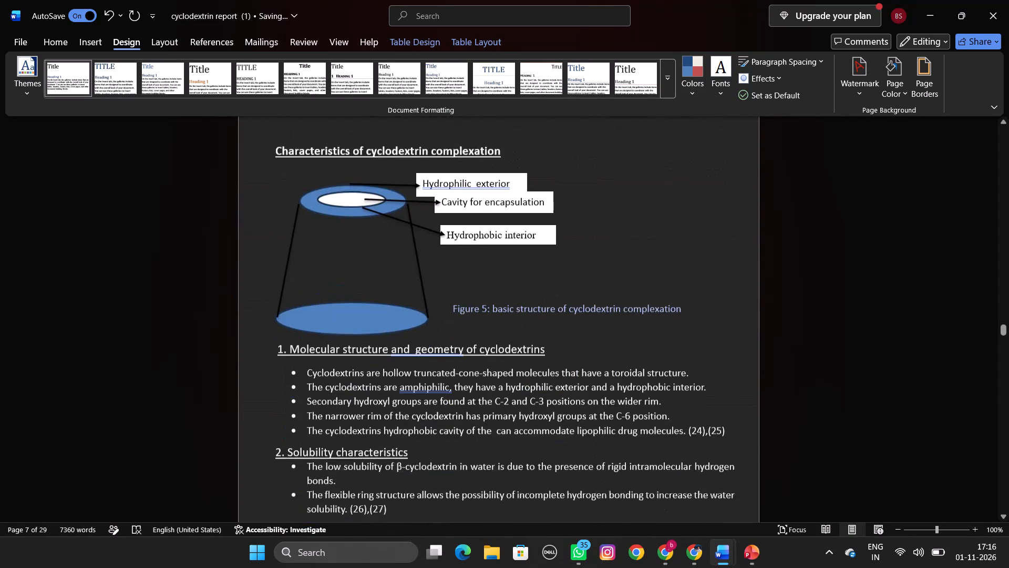
{"action": "scroll", "coordinate": [786, 422], "scroll_direction": "down", "scroll_amount": 18}
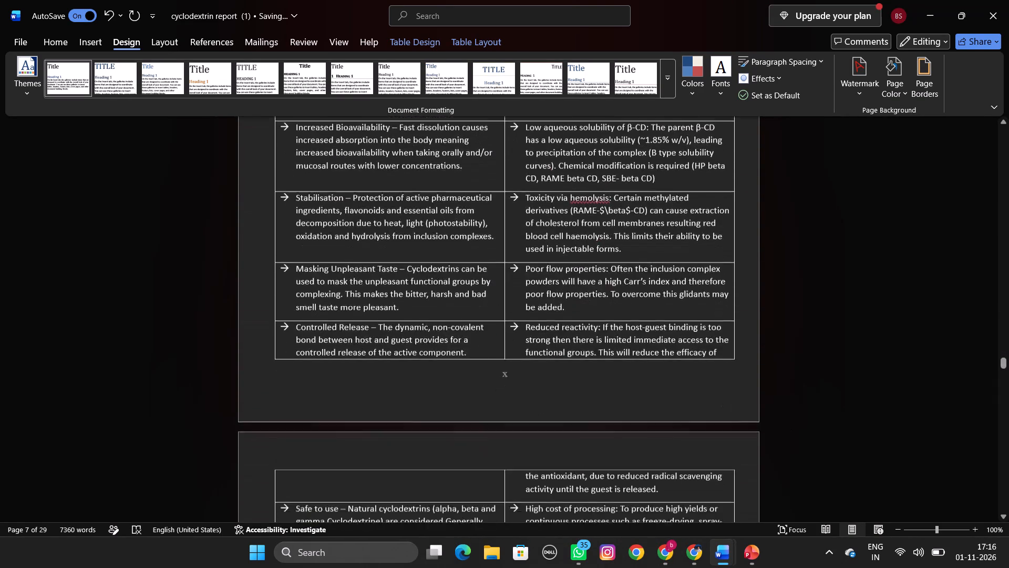
{"action": "scroll", "coordinate": [786, 422], "scroll_direction": "down", "scroll_amount": 18}
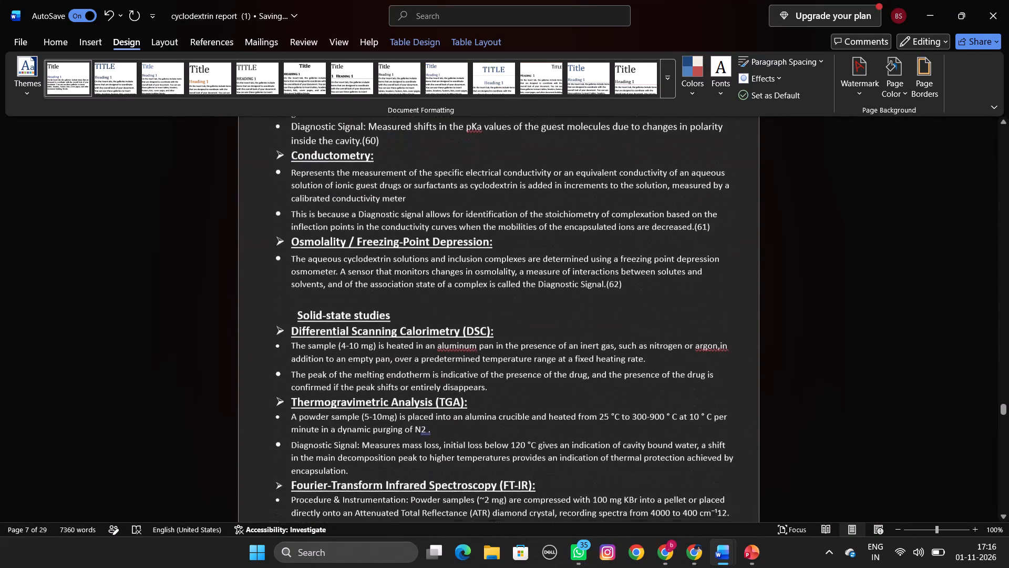
{"action": "scroll", "coordinate": [786, 422], "scroll_direction": "down", "scroll_amount": 11}
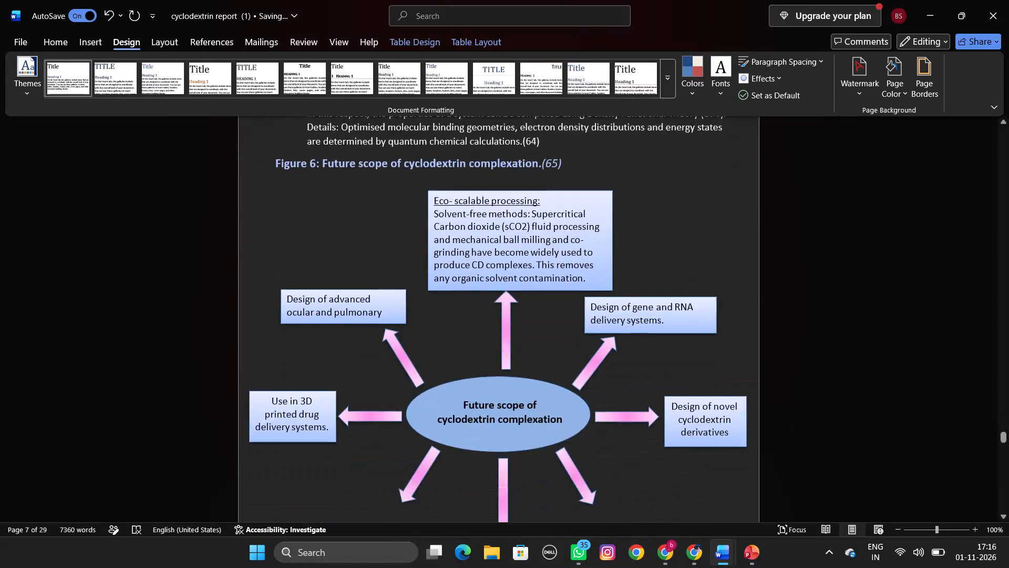
{"action": "scroll", "coordinate": [786, 422], "scroll_direction": "down", "scroll_amount": 4}
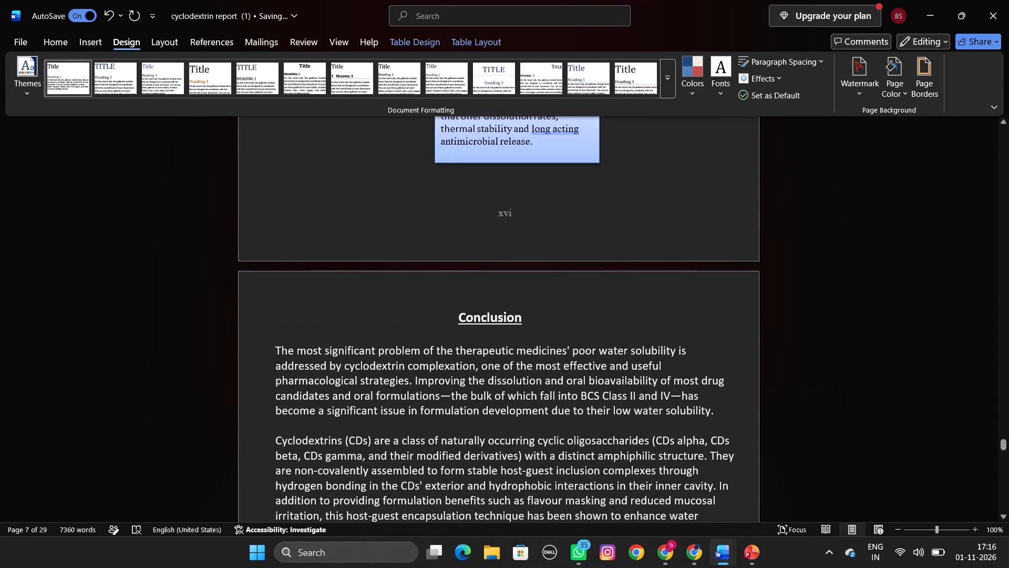
{"action": "scroll", "coordinate": [786, 422], "scroll_direction": "down", "scroll_amount": 1}
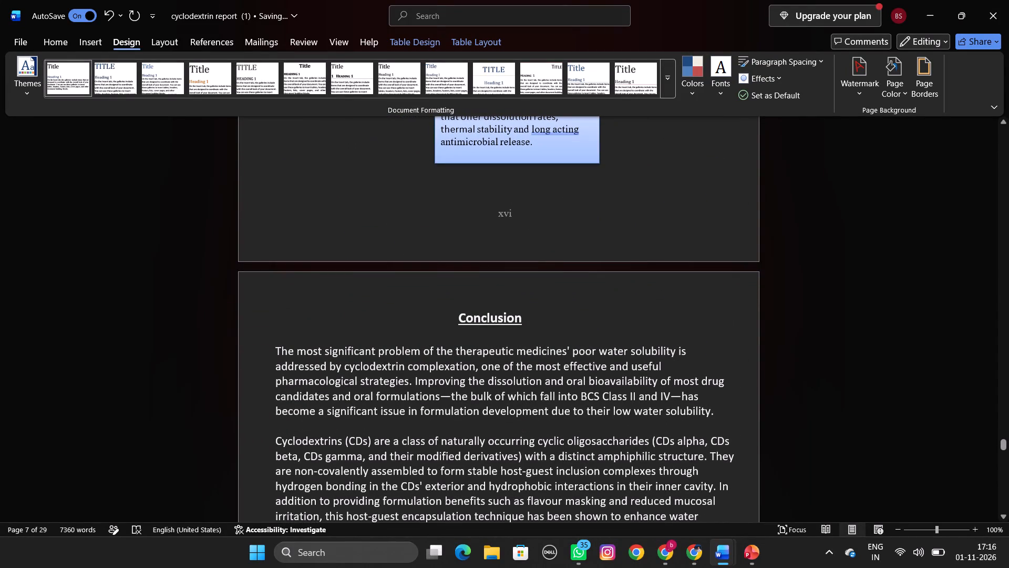
{"action": "scroll", "coordinate": [786, 422], "scroll_direction": "up", "scroll_amount": 8}
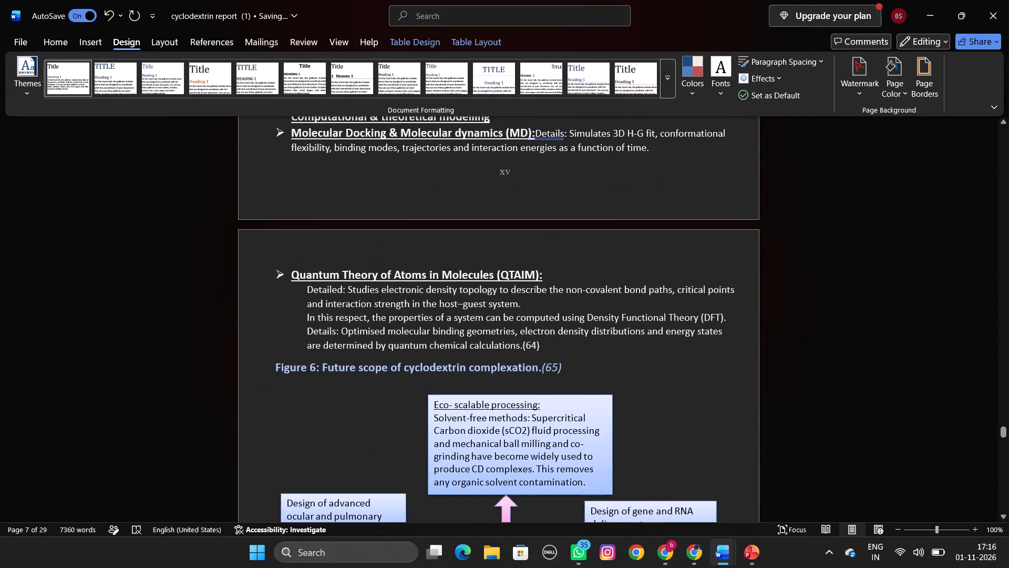
{"action": "scroll", "coordinate": [786, 422], "scroll_direction": "up", "scroll_amount": 8}
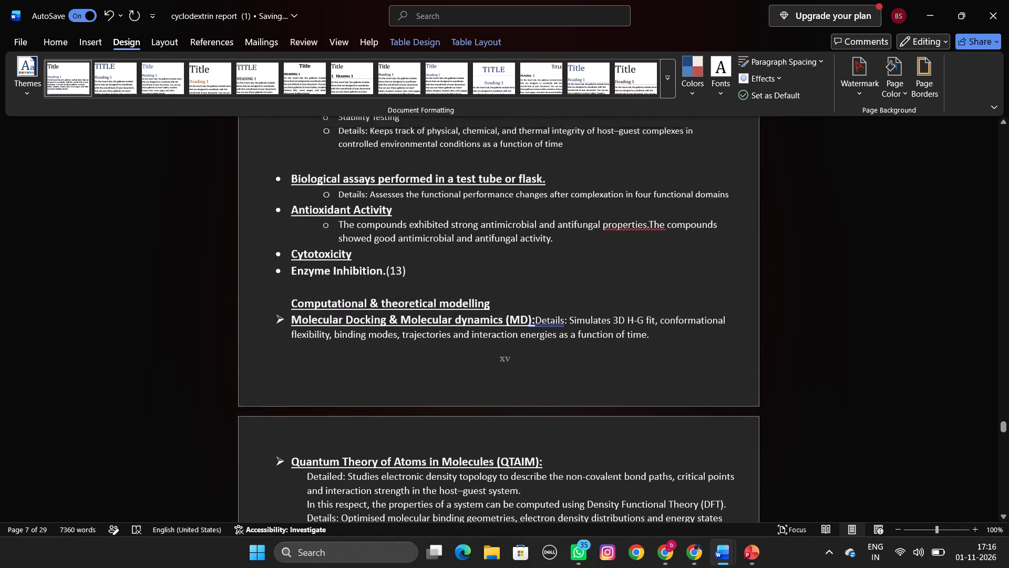
{"action": "scroll", "coordinate": [786, 422], "scroll_direction": "up", "scroll_amount": 14}
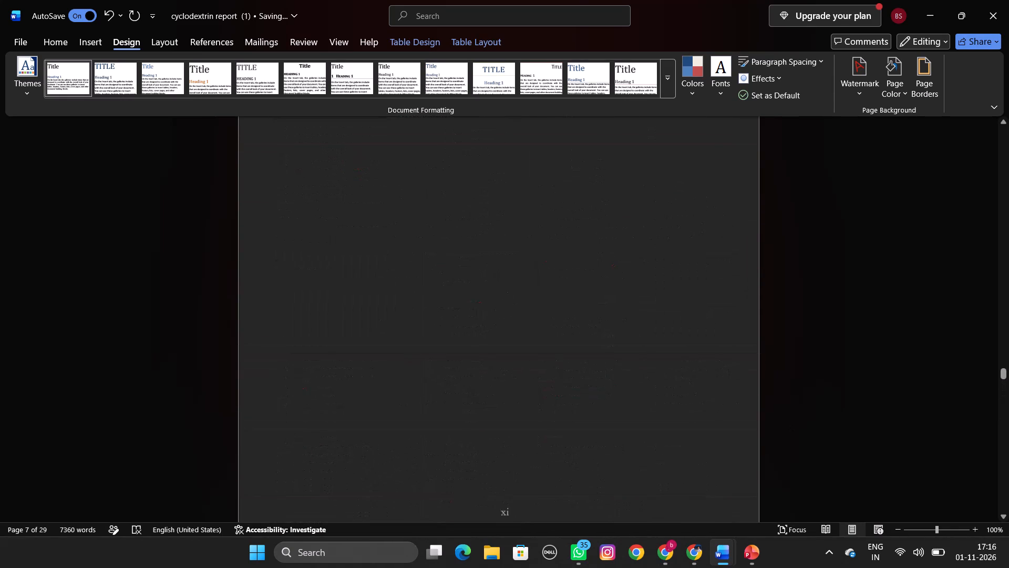
{"action": "scroll", "coordinate": [786, 422], "scroll_direction": "up", "scroll_amount": 17}
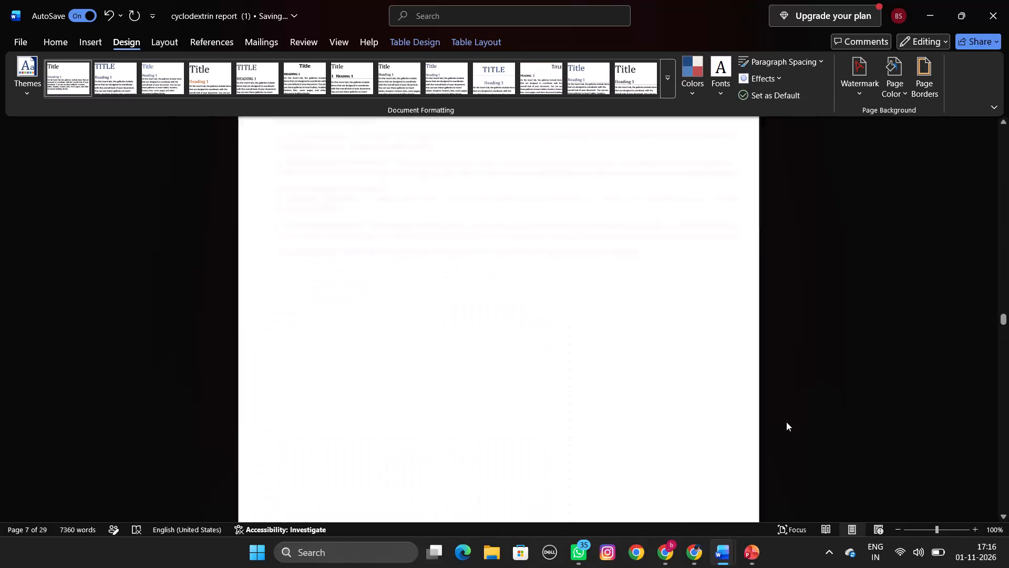
{"action": "scroll", "coordinate": [786, 422], "scroll_direction": "up", "scroll_amount": 12}
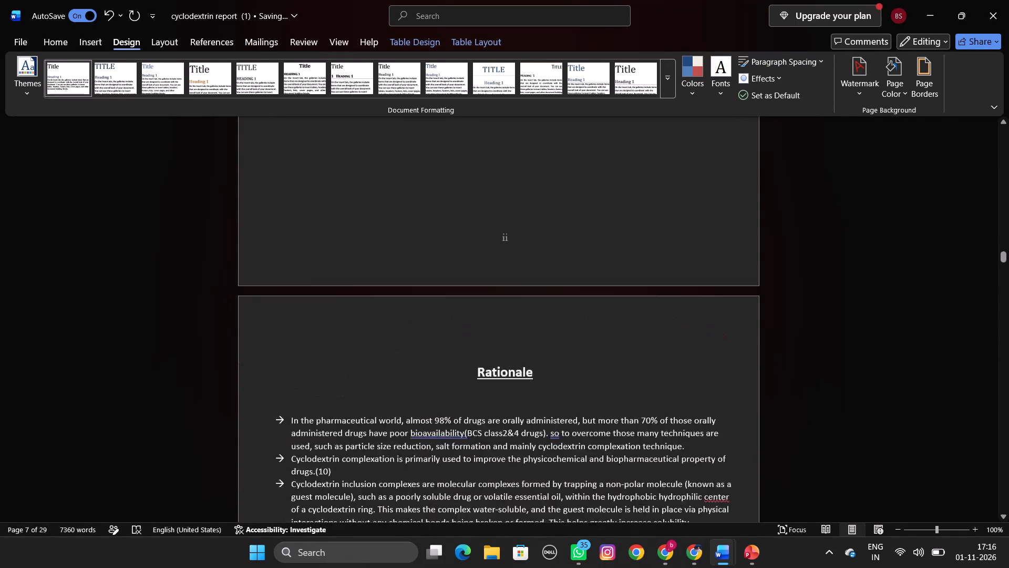
{"action": "scroll", "coordinate": [786, 422], "scroll_direction": "up", "scroll_amount": 10}
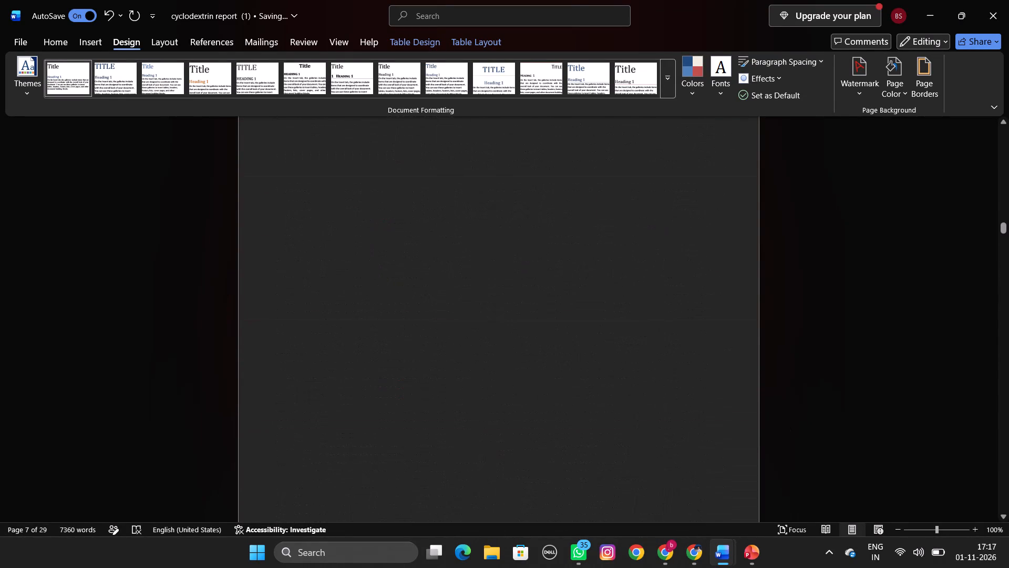
{"action": "scroll", "coordinate": [786, 422], "scroll_direction": "up", "scroll_amount": 6}
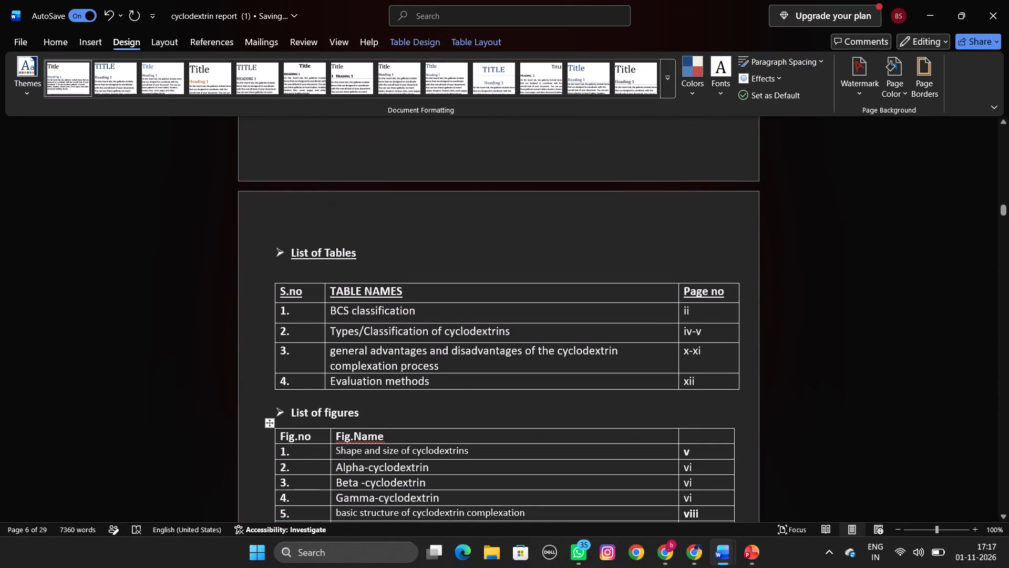
Change the page number of the Future scope of cyclodextrin complexation entry in the List of figures to xvi.
{"action": "scroll", "coordinate": [787, 415], "scroll_direction": "down", "scroll_amount": 1}
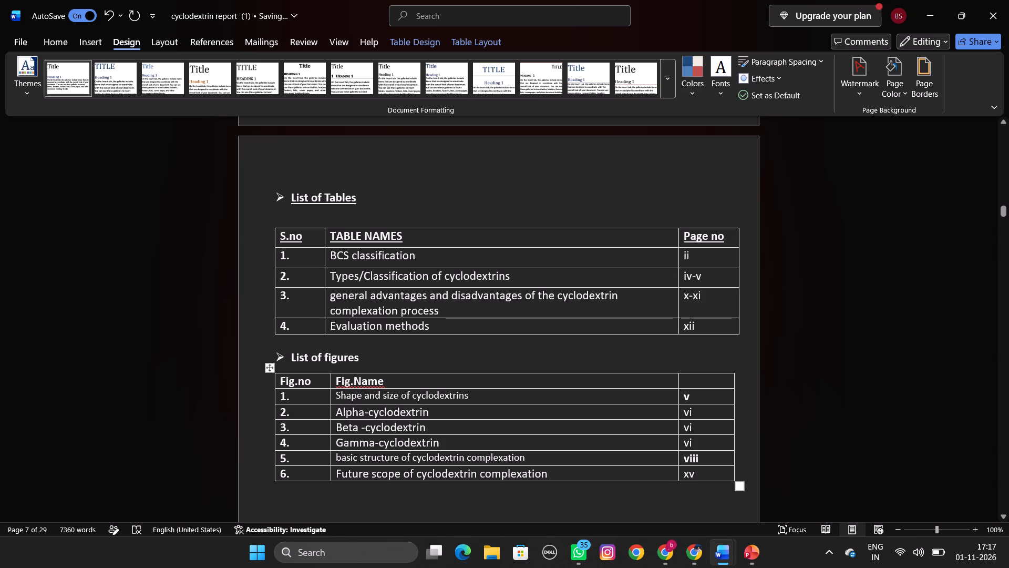
{"action": "key", "text": "i"}
Increase the height of the Conclusion row at the bottom of the Table of Contents to make room for another row.
{"action": "scroll", "coordinate": [800, 478], "scroll_direction": "down", "scroll_amount": 3}
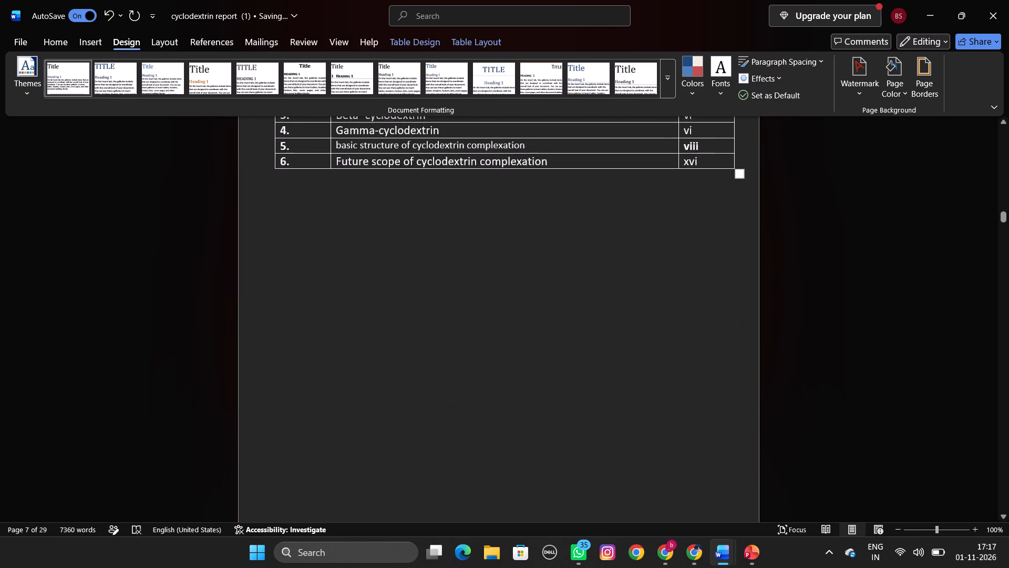
{"action": "scroll", "coordinate": [800, 478], "scroll_direction": "up", "scroll_amount": 1}
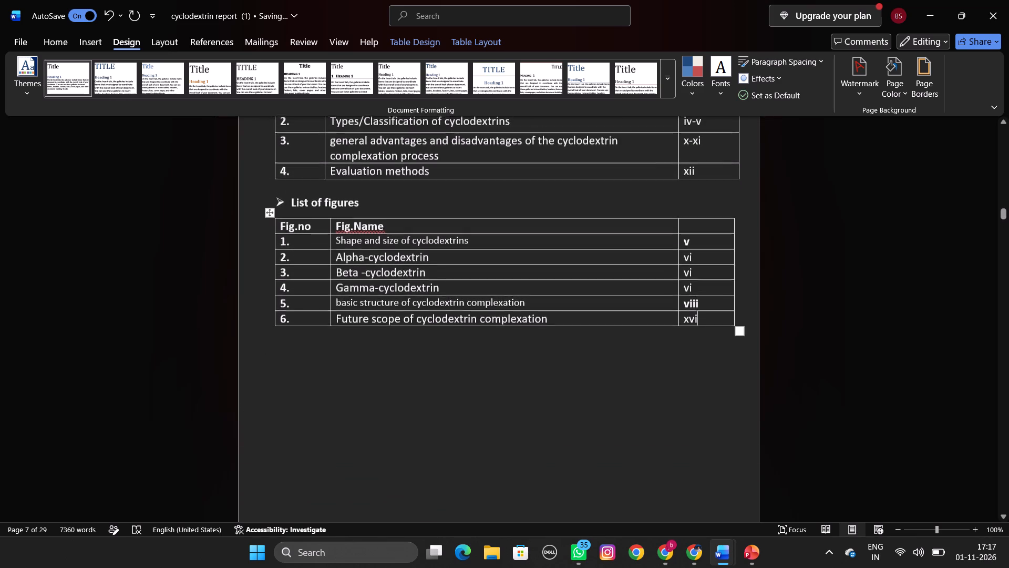
{"action": "scroll", "coordinate": [800, 478], "scroll_direction": "up", "scroll_amount": 6}
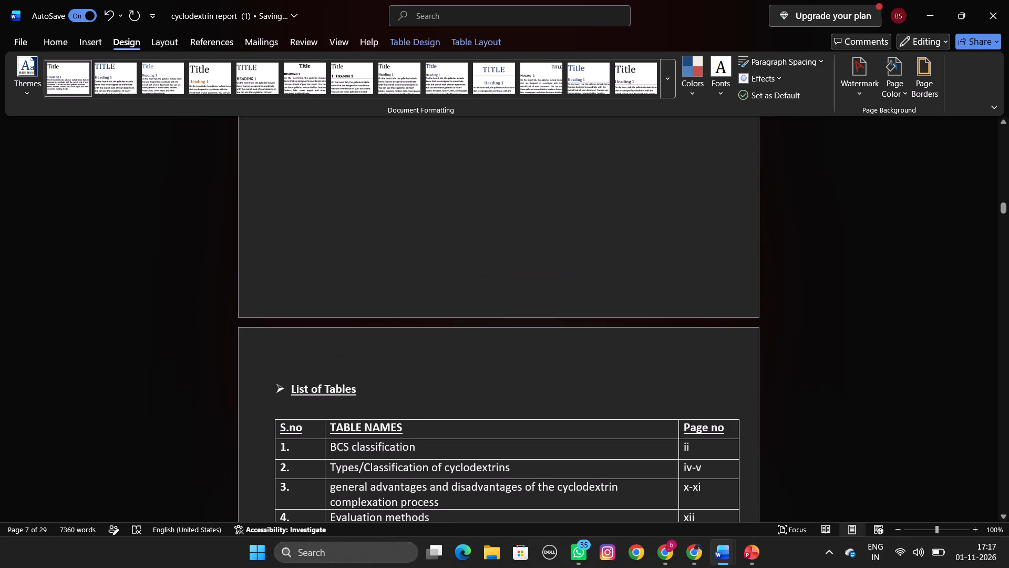
{"action": "scroll", "coordinate": [800, 478], "scroll_direction": "up", "scroll_amount": 3}
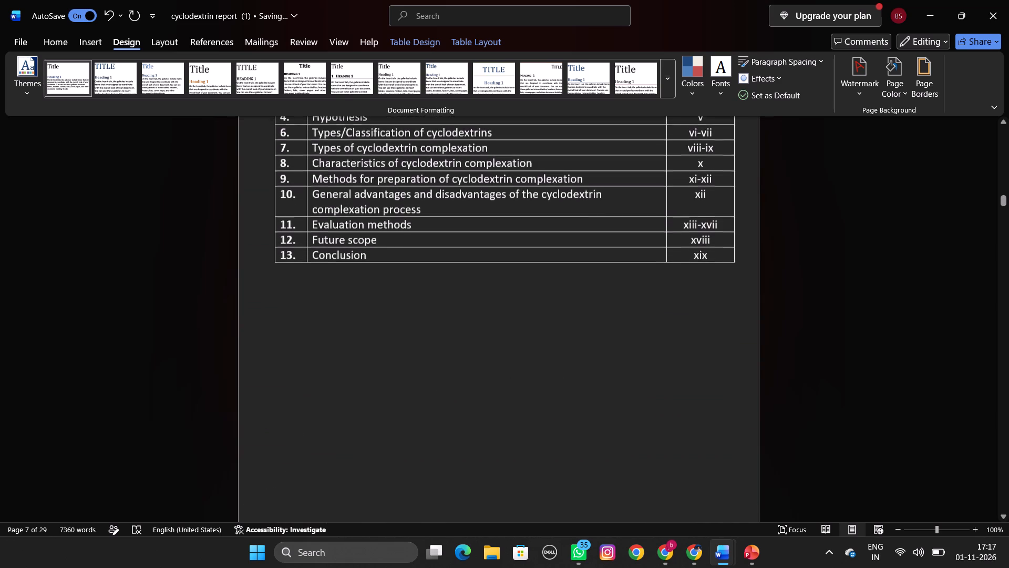
{"action": "left_click_drag", "start_coordinate": [584, 266], "coordinate": [590, 277]}
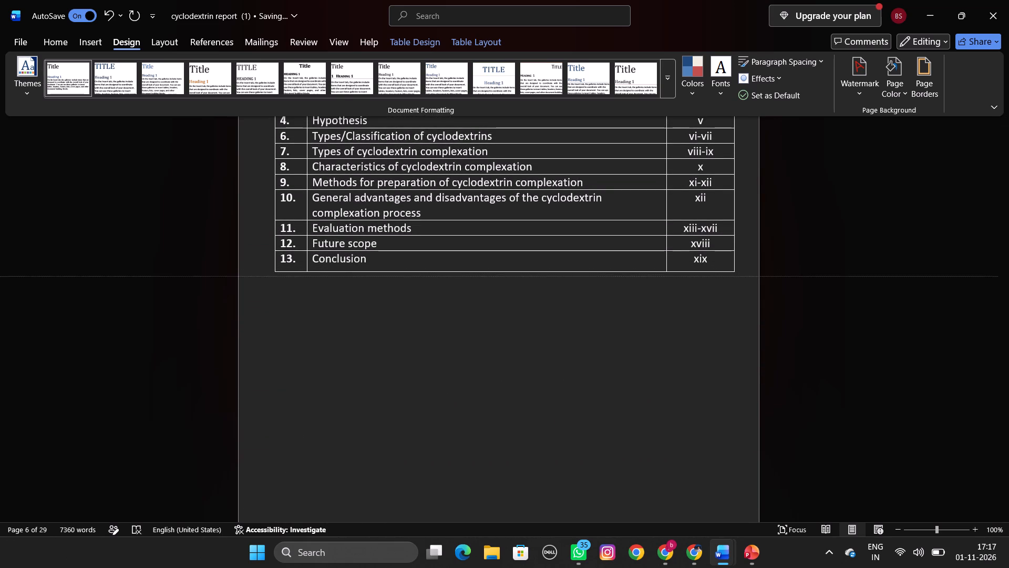
{"action": "left_click_drag", "start_coordinate": [590, 277], "coordinate": [592, 283]}
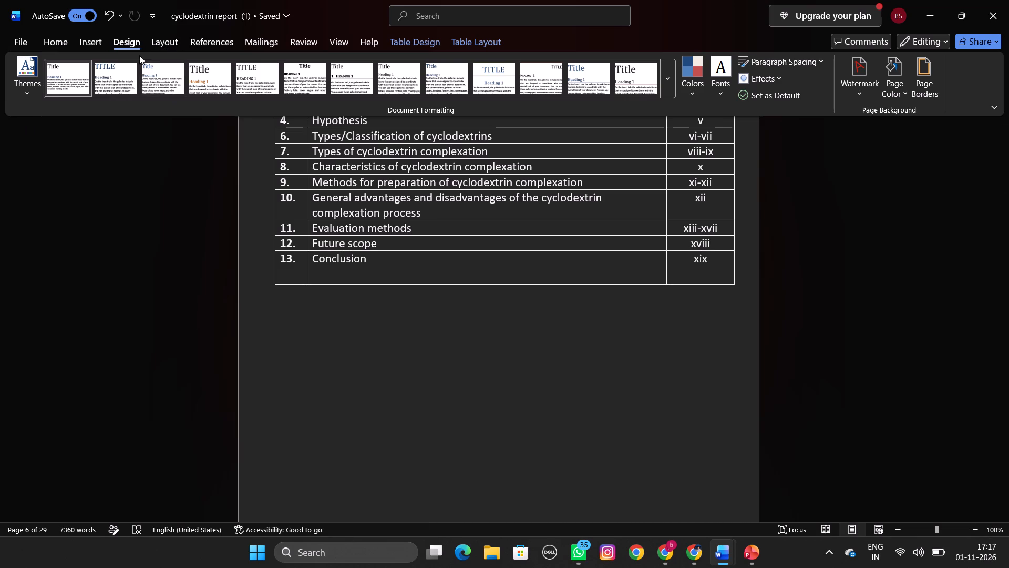
Draw a horizontal border with Draw Table across all three columns of the Conclusion row, splitting off an empty row beneath it.
{"action": "left_click", "coordinate": [91, 41]}
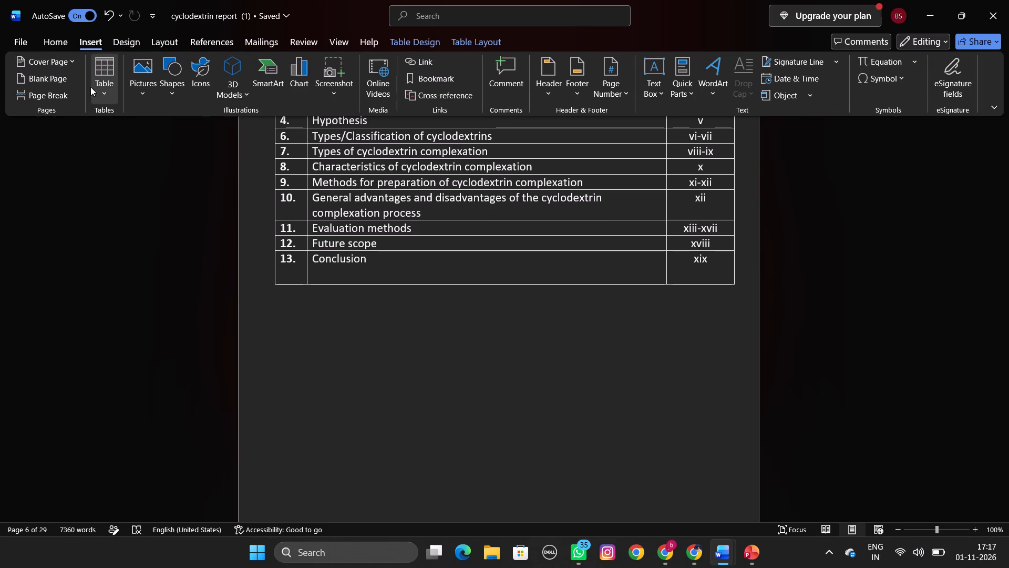
{"action": "left_click", "coordinate": [107, 95]}
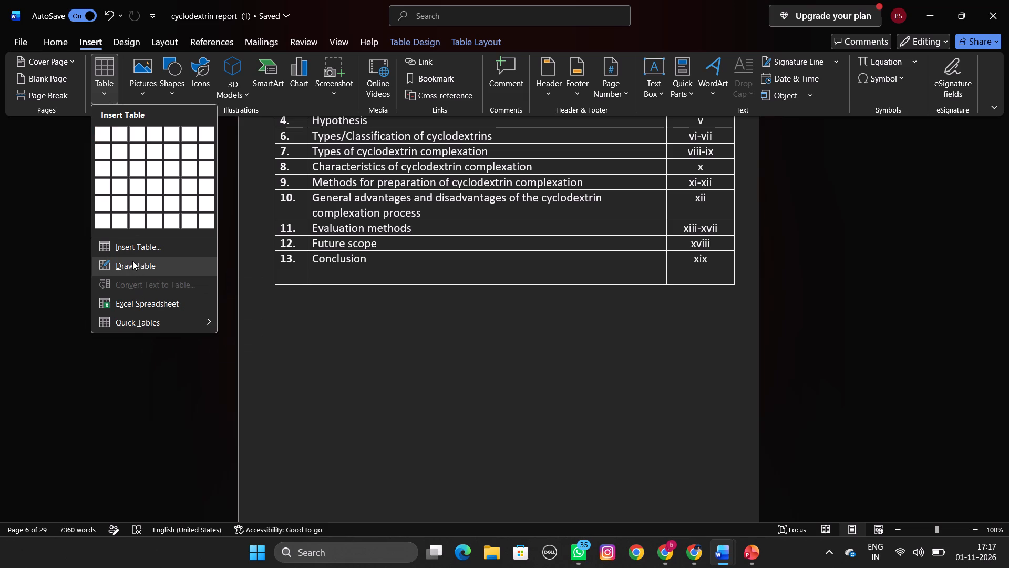
{"action": "left_click", "coordinate": [132, 261]}
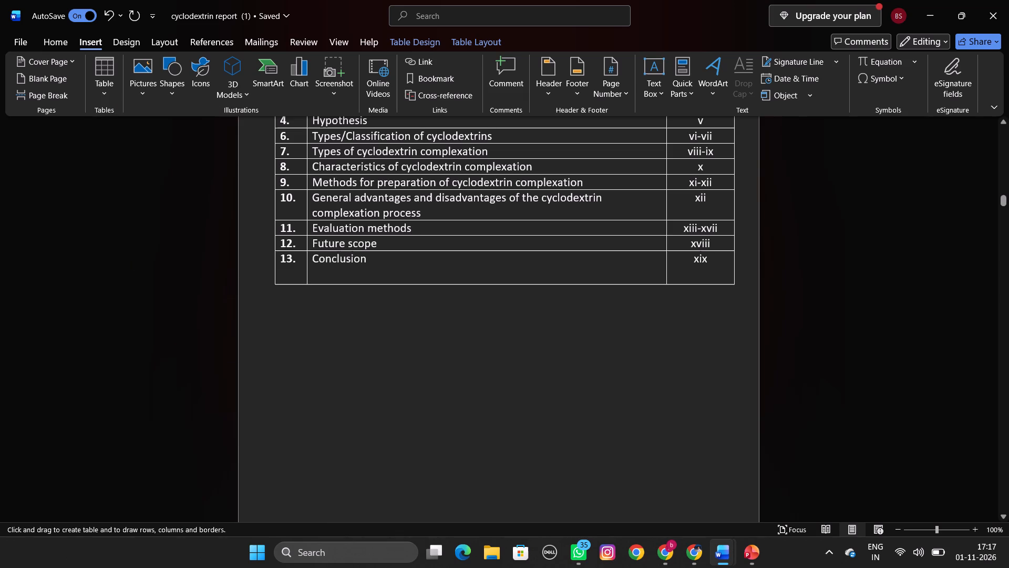
{"action": "left_click_drag", "start_coordinate": [274, 273], "coordinate": [332, 274]}
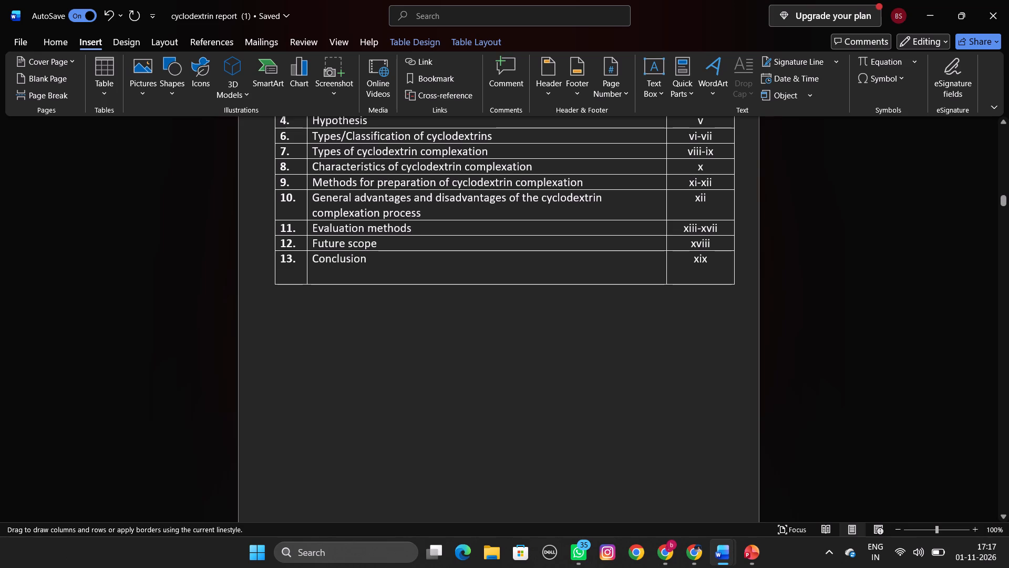
{"action": "left_click_drag", "start_coordinate": [332, 274], "coordinate": [378, 271]}
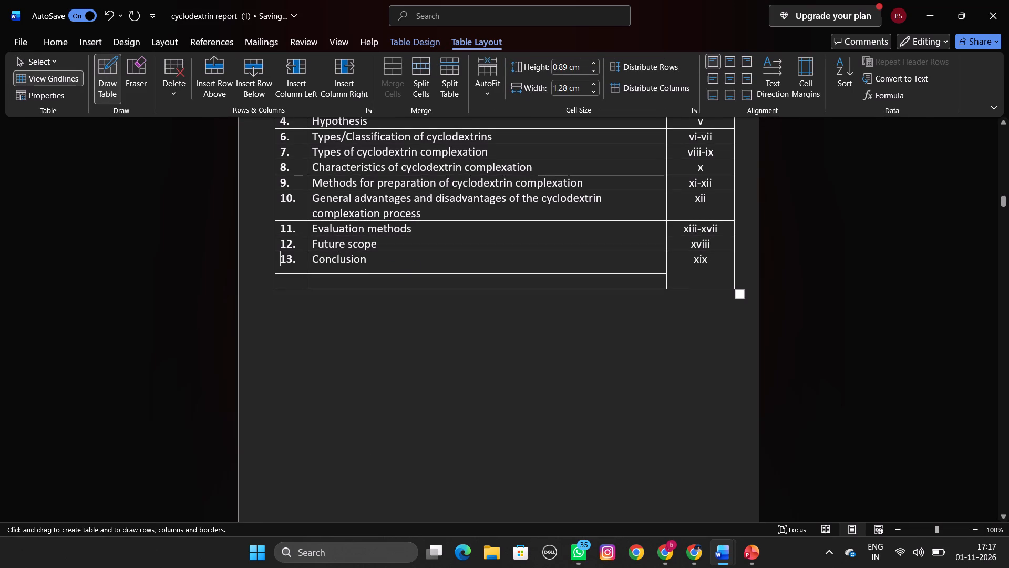
{"action": "left_click_drag", "start_coordinate": [692, 274], "coordinate": [695, 274]}
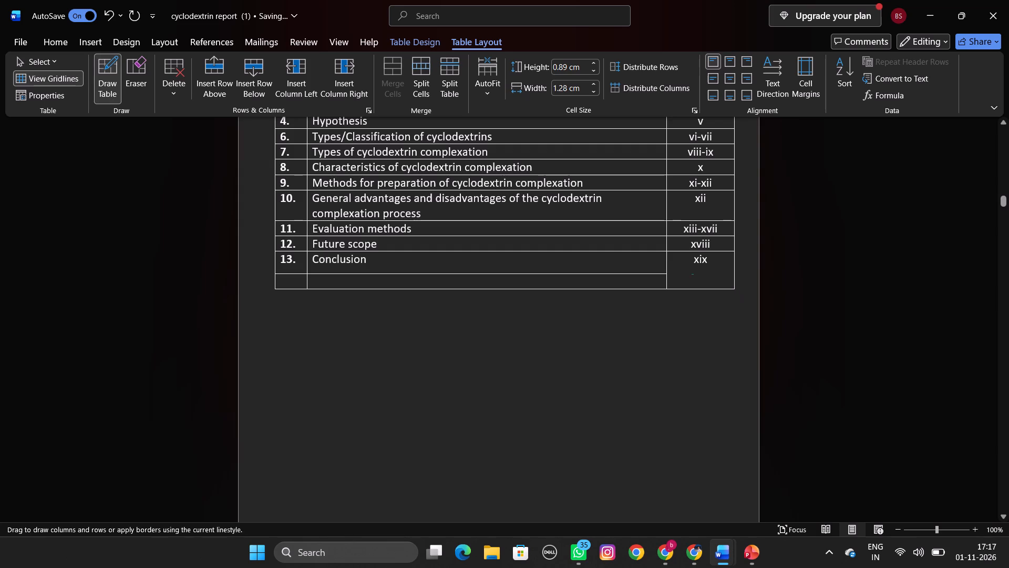
{"action": "left_click_drag", "start_coordinate": [695, 274], "coordinate": [715, 274]}
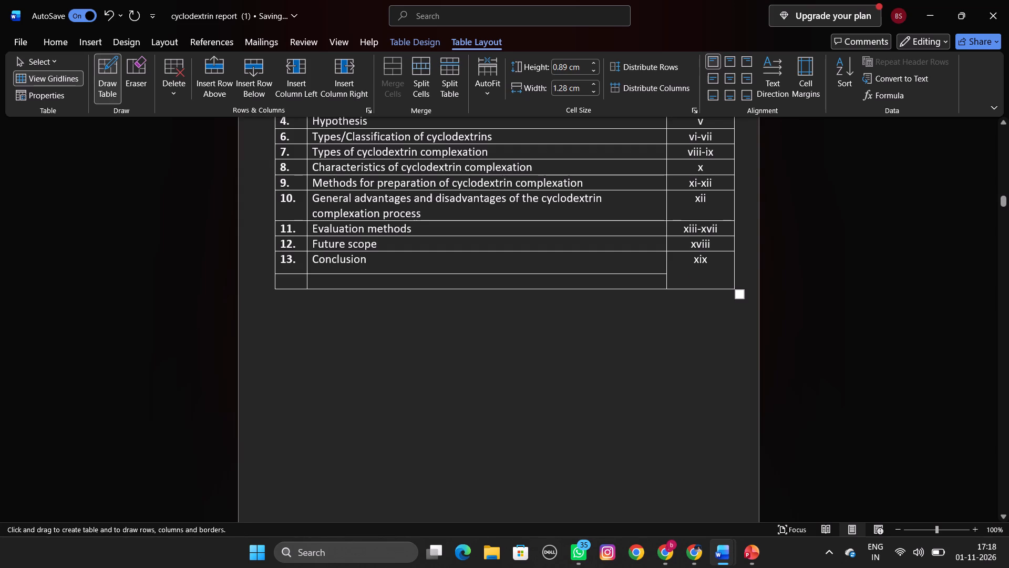
{"action": "left_click_drag", "start_coordinate": [668, 275], "coordinate": [728, 270]}
Stop drawing table borders and enter 14. as the serial number in the empty last row of the Table of Contents.
{"action": "left_click", "coordinate": [122, 93]}
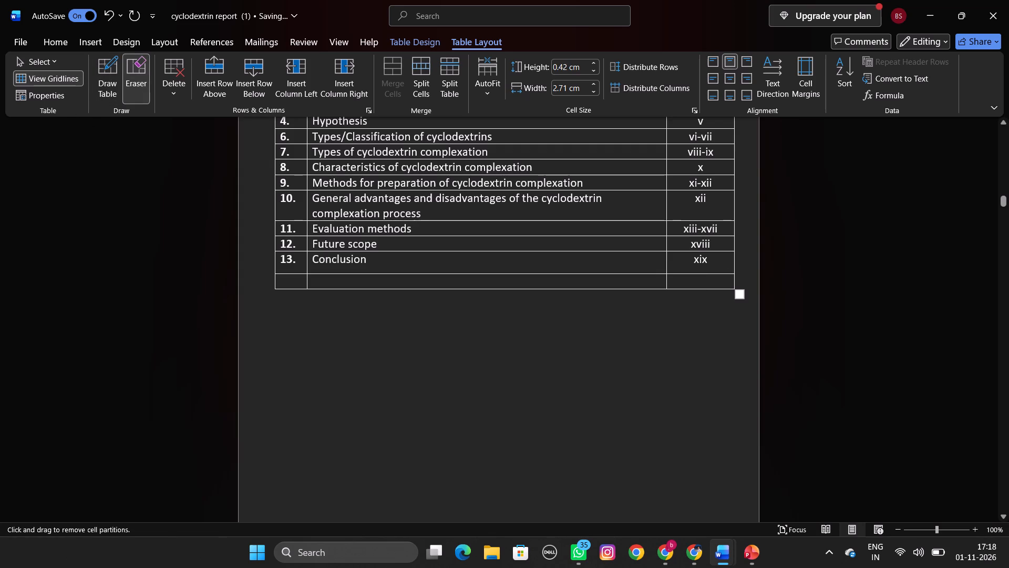
{"action": "left_click", "coordinate": [114, 75]}
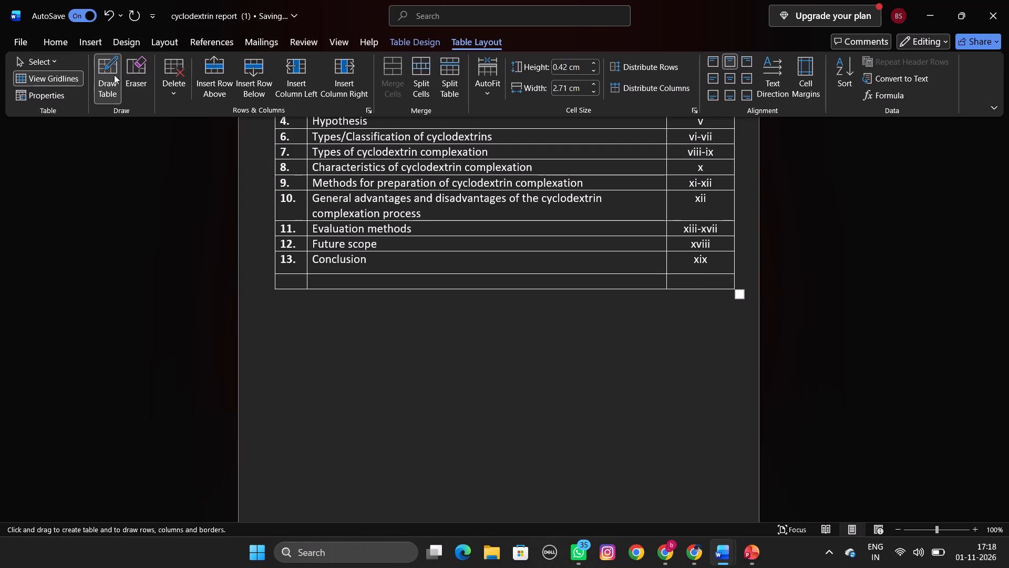
{"action": "left_click", "coordinate": [29, 38]}
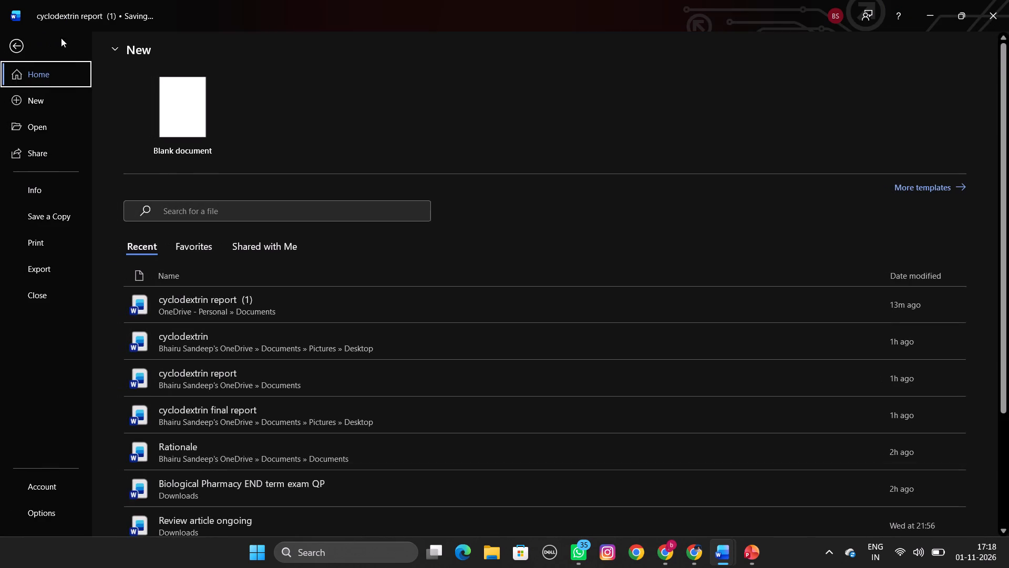
{"action": "left_click", "coordinate": [15, 45]}
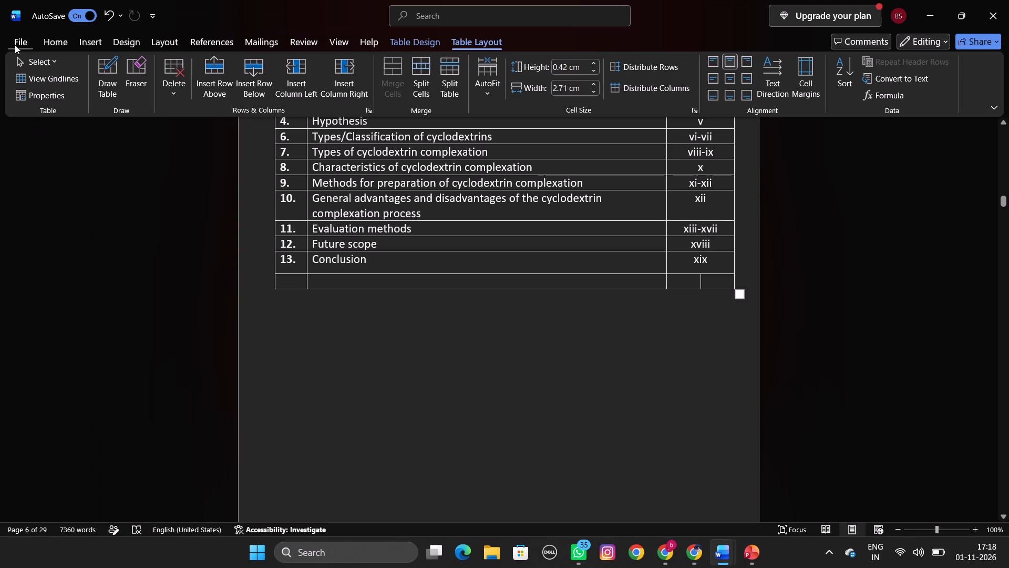
{"action": "left_click", "coordinate": [45, 39]}
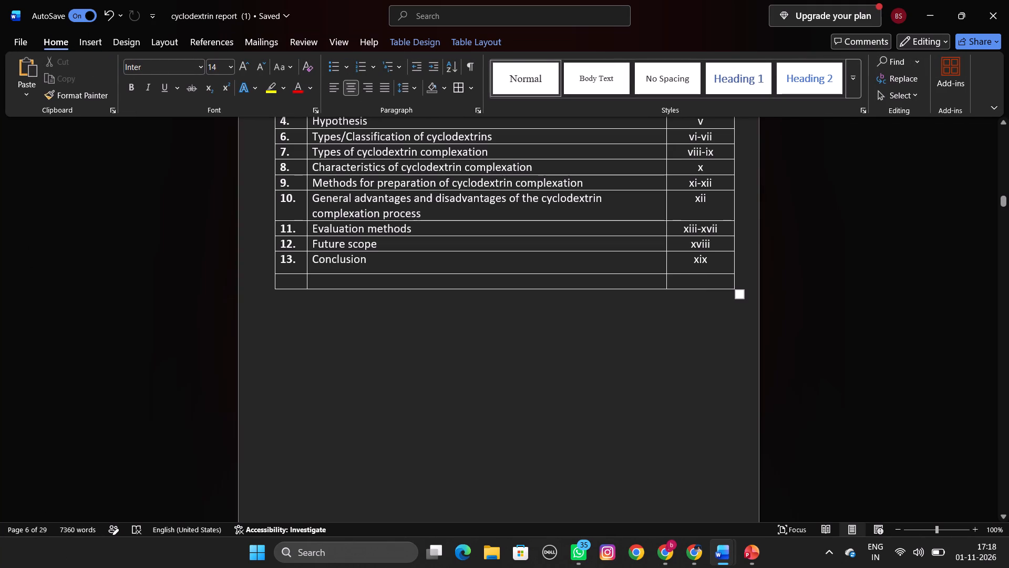
{"action": "left_click", "coordinate": [290, 283]}
{"action": "key", "text": "1"}
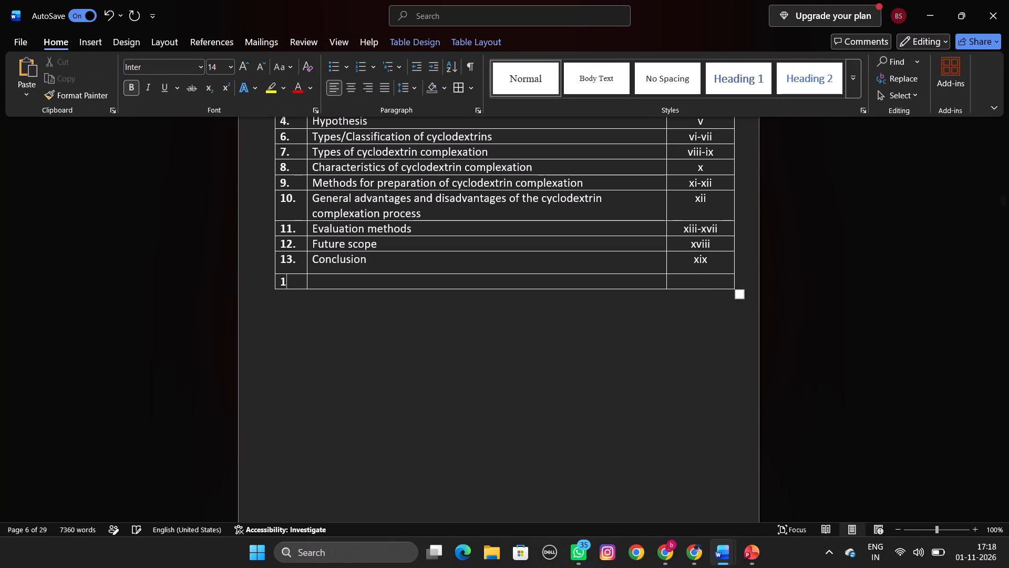
{"action": "key", "text": "4"}
{"action": "key", "text": "period"}
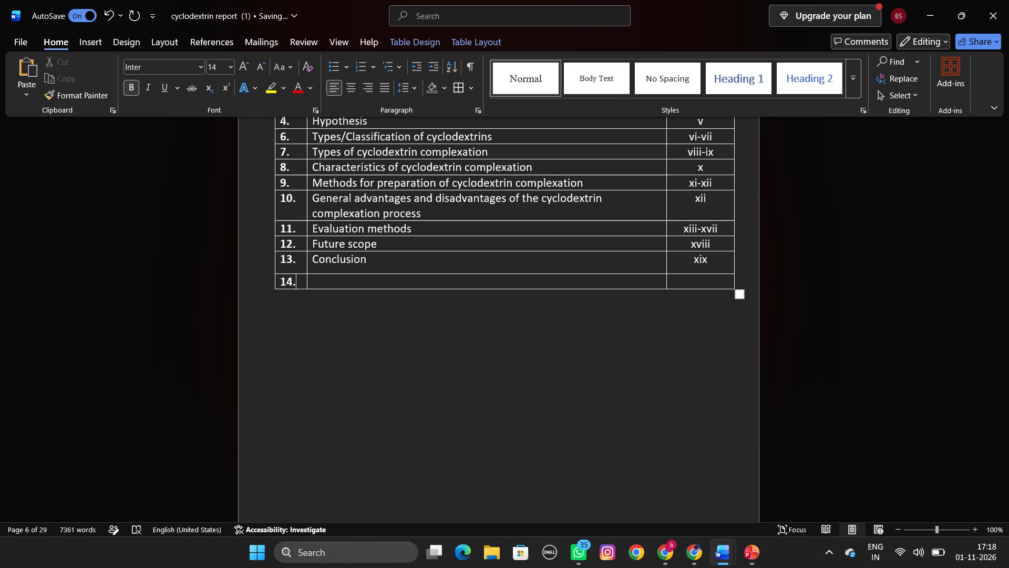
{"action": "key", "text": "Return"}
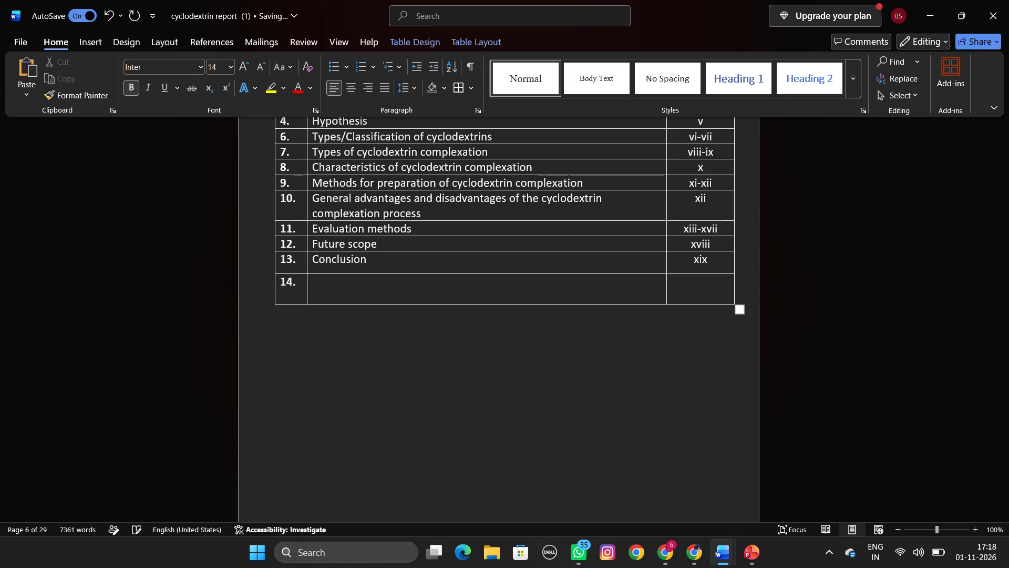
{"action": "key", "text": "BackSpace"}
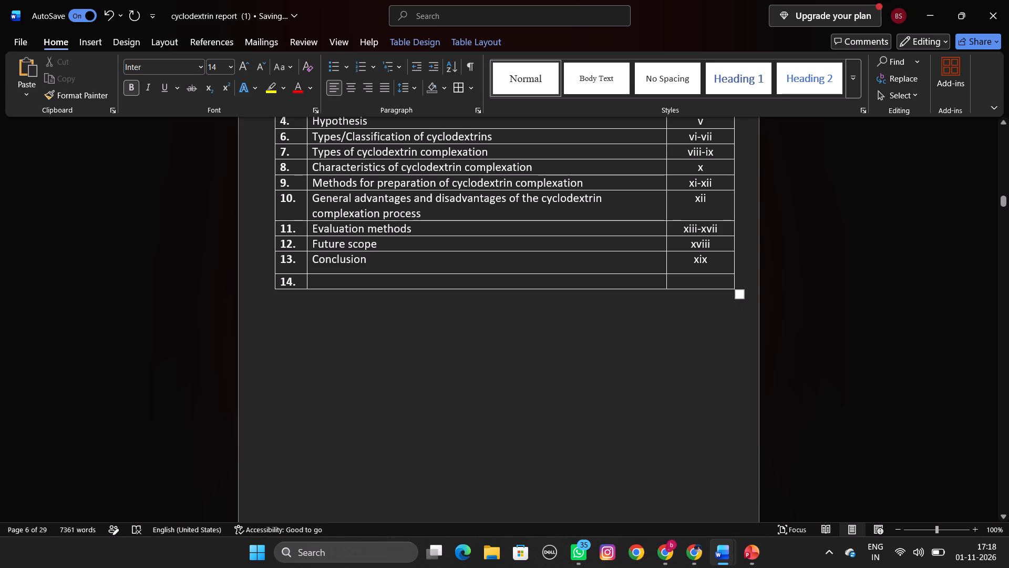
Reduce the height of the Conclusion row in the Table of Contents to match the single-line rows above it.
{"action": "right_click_drag", "start_coordinate": [351, 274], "coordinate": [351, 269]}
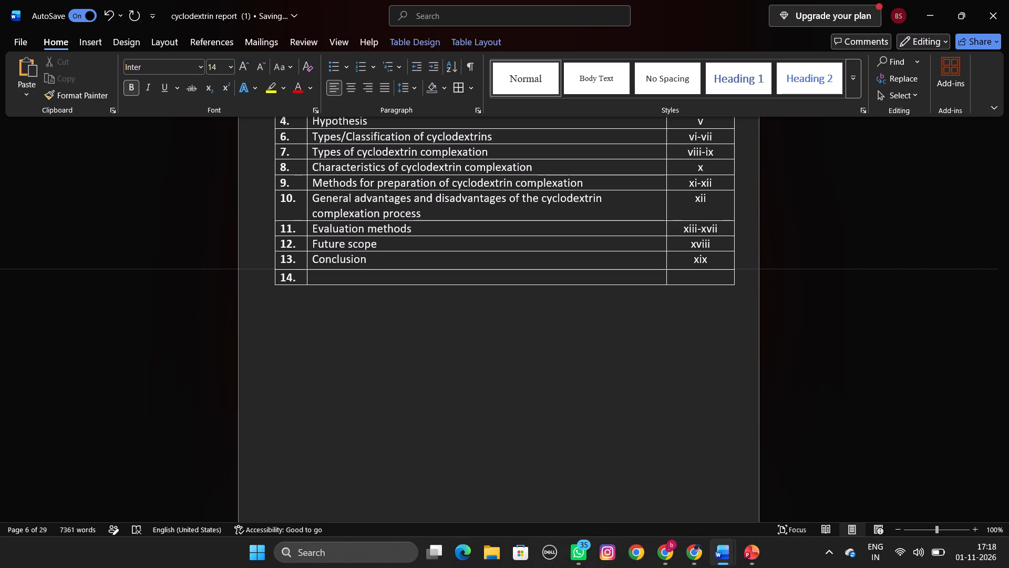
{"action": "right_click_drag", "start_coordinate": [351, 269], "coordinate": [351, 265]}
Enter Bibliography as the title of row 14 in the Table of Contents.
{"action": "left_click", "coordinate": [353, 274]}
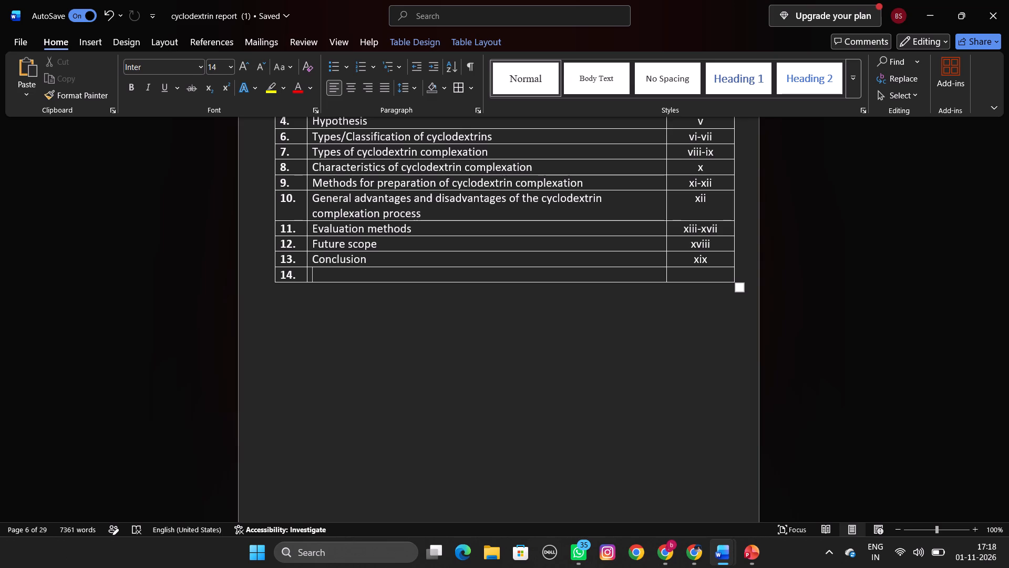
{"action": "key", "text": "shift+b"}
{"action": "key", "text": "i"}
{"action": "type", "text": "blo"}
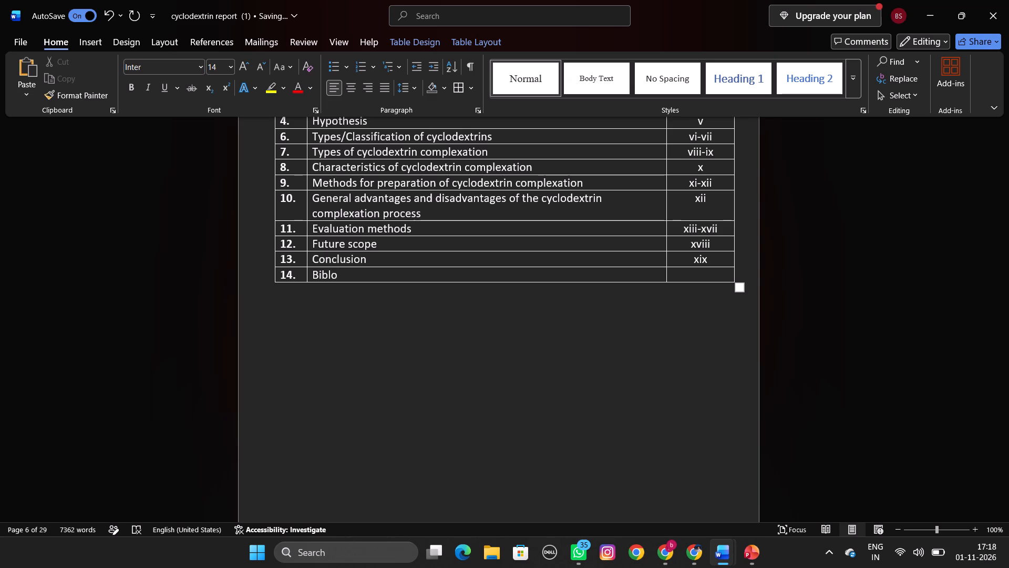
{"action": "key", "text": "BackSpace"}
{"action": "key", "text": "i"}
{"action": "type", "text": "ogra"}
{"action": "key", "text": "p"}
{"action": "type", "text": "hy"}
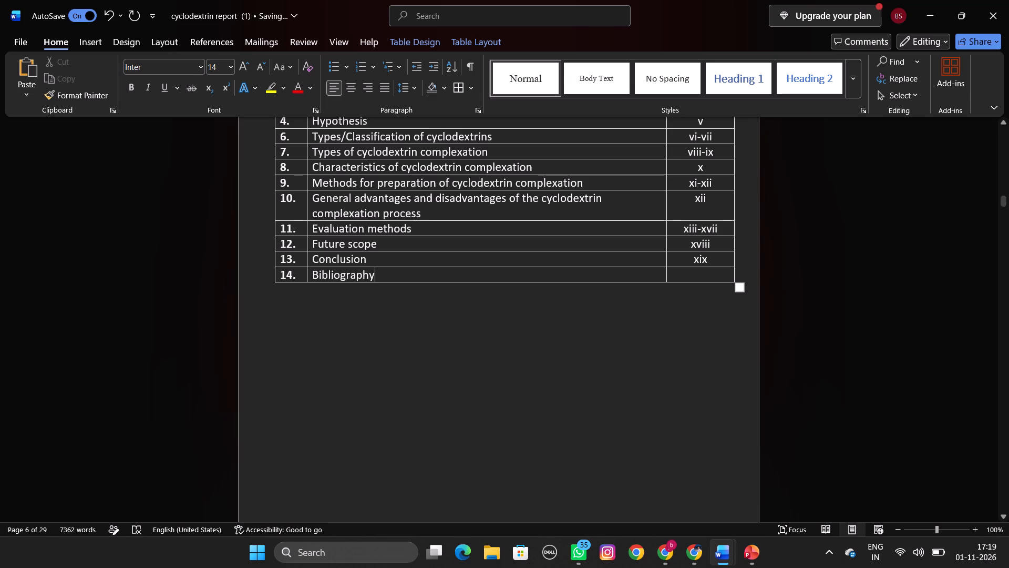
Place the cursor in the Bibliography row's page number cell and check which pages the Bibliography section spans.
{"action": "left_click", "coordinate": [690, 277]}
{"action": "scroll", "coordinate": [819, 329], "scroll_direction": "down", "scroll_amount": 16}
{"action": "scroll", "coordinate": [819, 329], "scroll_direction": "down", "scroll_amount": 20}
{"action": "scroll", "coordinate": [819, 329], "scroll_direction": "down", "scroll_amount": 20}
{"action": "scroll", "coordinate": [819, 329], "scroll_direction": "down", "scroll_amount": 20}
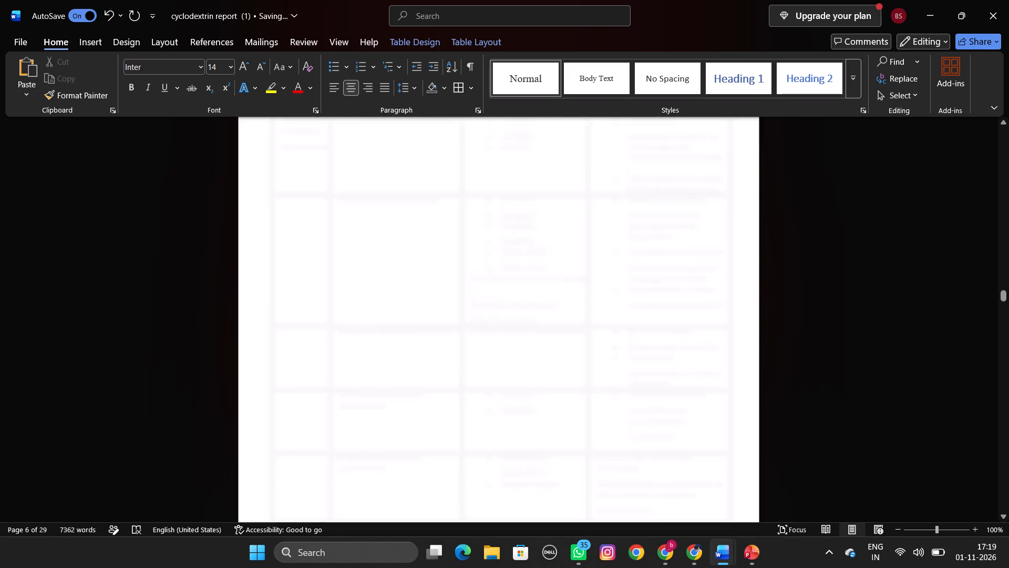
{"action": "scroll", "coordinate": [819, 329], "scroll_direction": "down", "scroll_amount": 20}
{"action": "scroll", "coordinate": [819, 329], "scroll_direction": "down", "scroll_amount": 20}
{"action": "scroll", "coordinate": [819, 329], "scroll_direction": "down", "scroll_amount": 20}
{"action": "scroll", "coordinate": [819, 329], "scroll_direction": "down", "scroll_amount": 10}
{"action": "scroll", "coordinate": [819, 329], "scroll_direction": "up", "scroll_amount": 1}
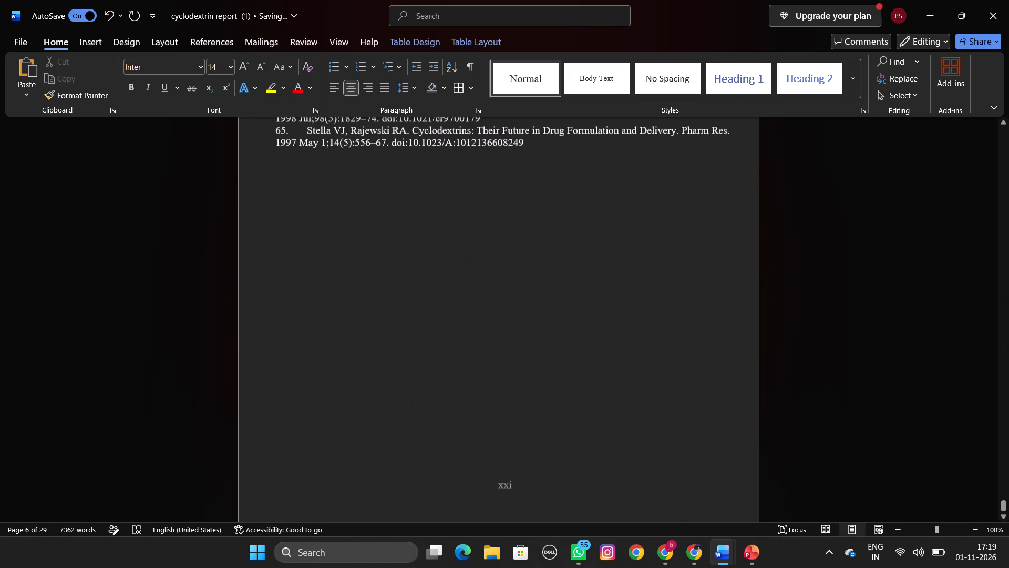
{"action": "scroll", "coordinate": [819, 329], "scroll_direction": "up", "scroll_amount": 4}
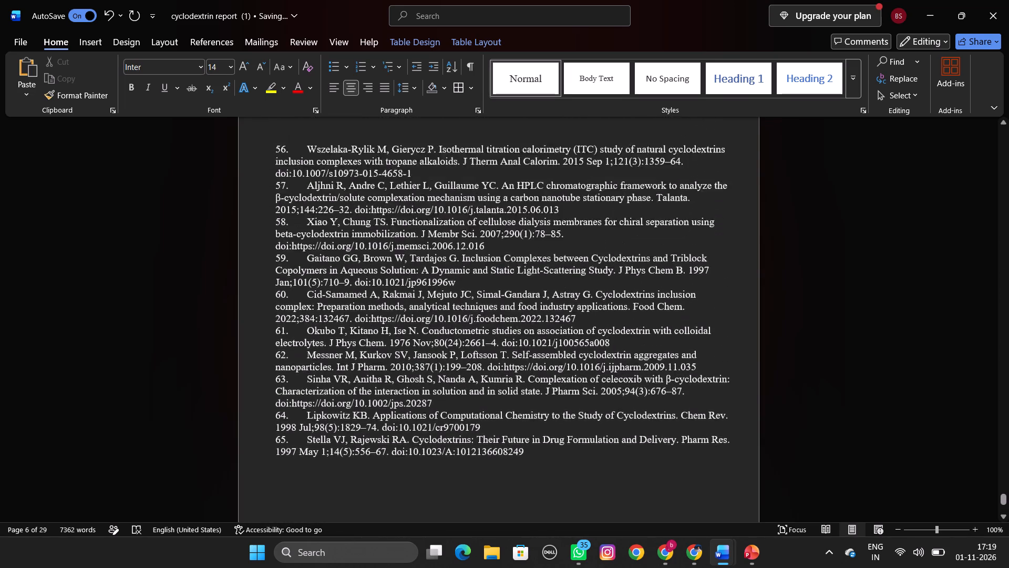
{"action": "scroll", "coordinate": [819, 329], "scroll_direction": "up", "scroll_amount": 3}
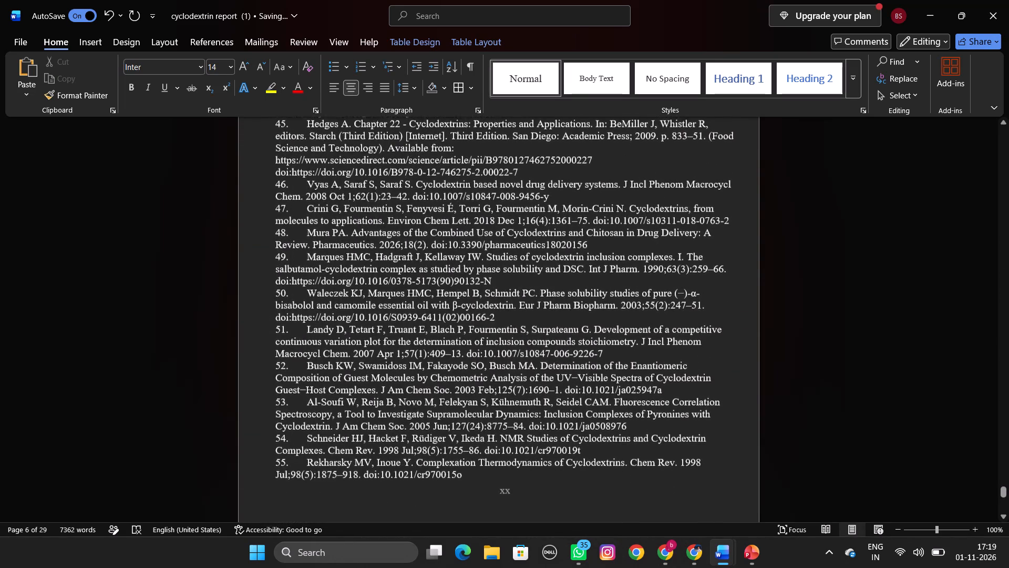
{"action": "scroll", "coordinate": [819, 329], "scroll_direction": "up", "scroll_amount": 2}
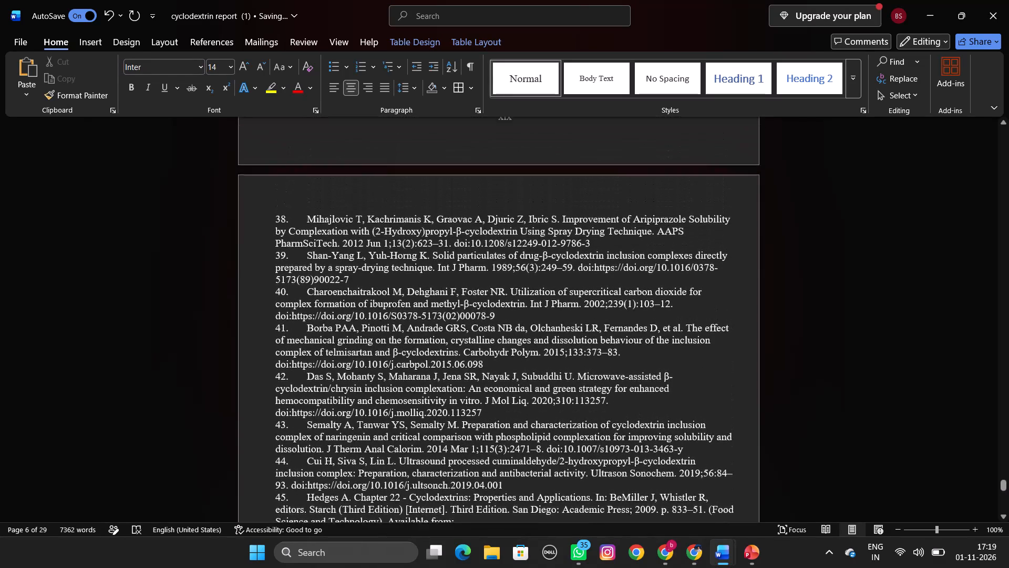
{"action": "scroll", "coordinate": [819, 329], "scroll_direction": "up", "scroll_amount": 3}
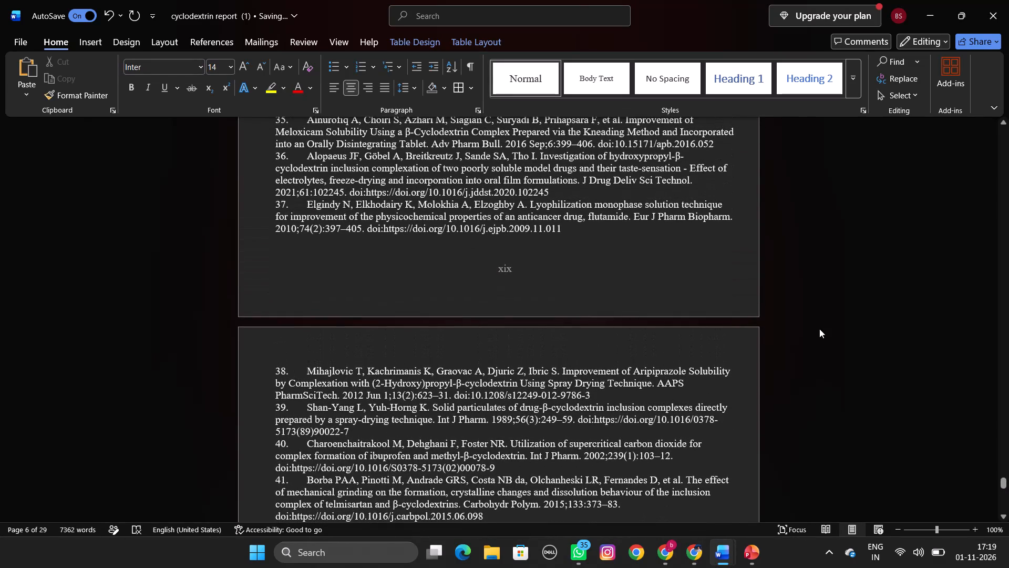
{"action": "scroll", "coordinate": [819, 329], "scroll_direction": "up", "scroll_amount": 4}
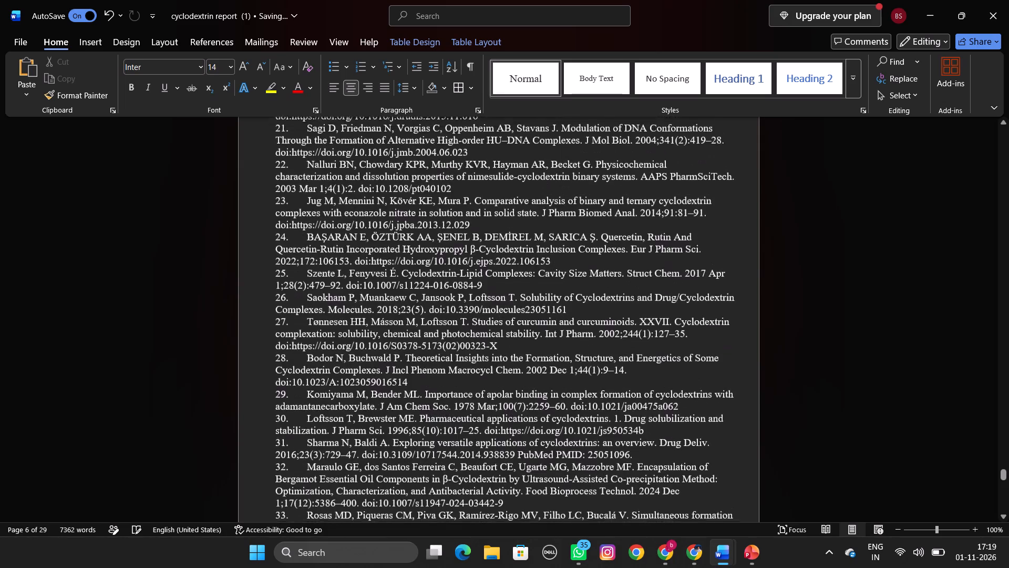
{"action": "scroll", "coordinate": [819, 329], "scroll_direction": "up", "scroll_amount": 5}
{"action": "scroll", "coordinate": [819, 329], "scroll_direction": "down", "scroll_amount": 1}
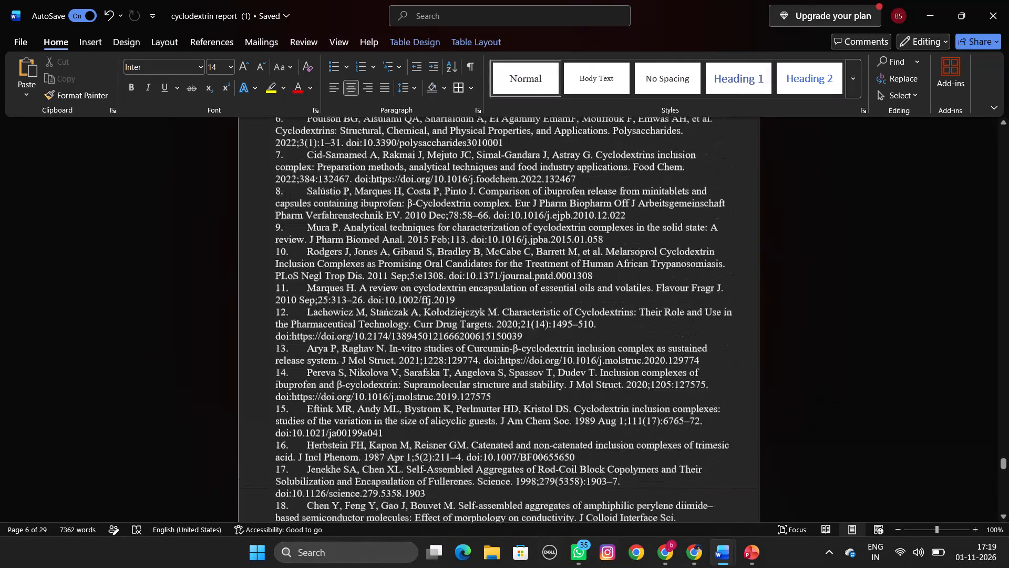
{"action": "scroll", "coordinate": [819, 329], "scroll_direction": "down", "scroll_amount": 1}
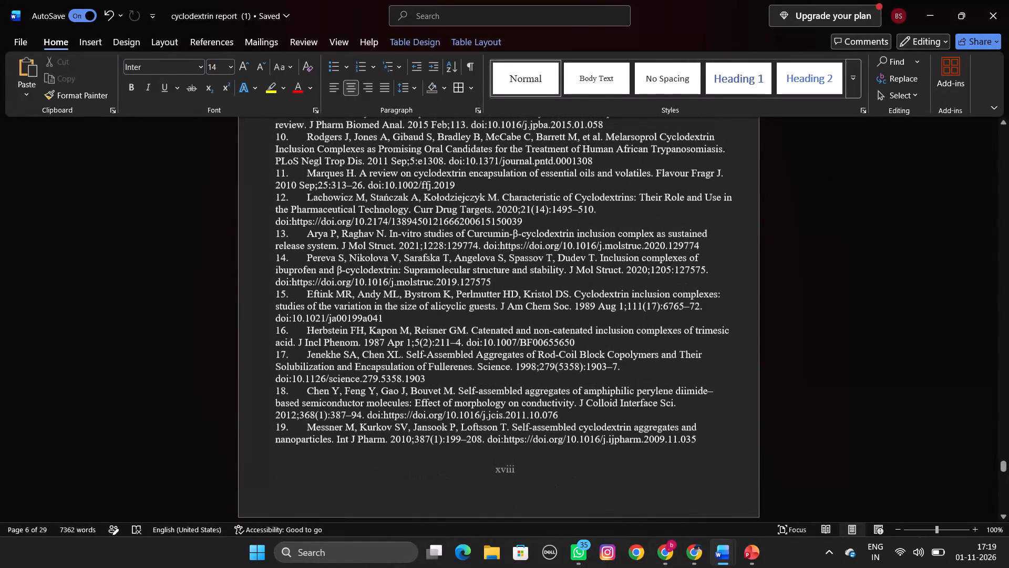
{"action": "scroll", "coordinate": [819, 329], "scroll_direction": "down", "scroll_amount": 1}
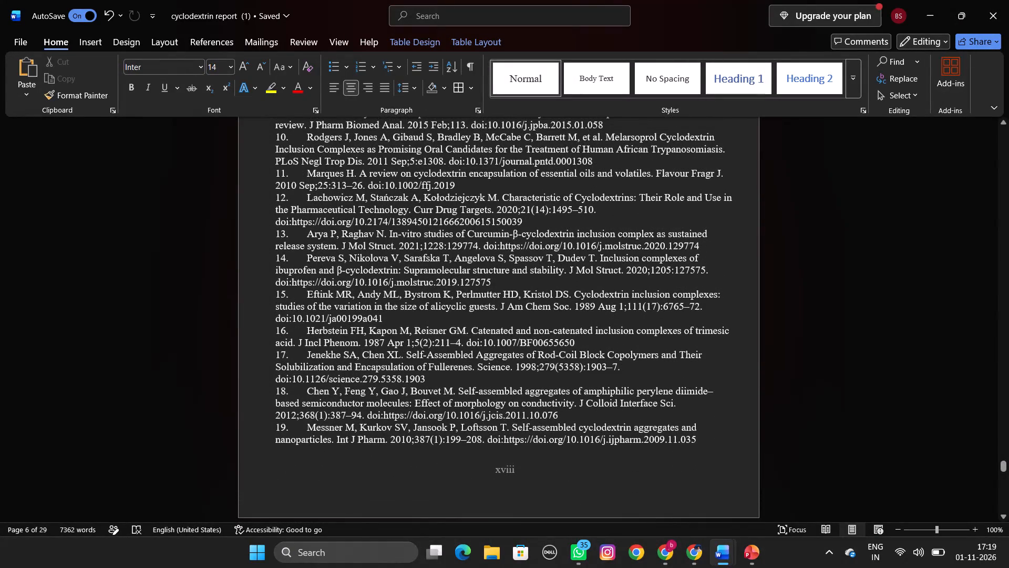
{"action": "scroll", "coordinate": [819, 329], "scroll_direction": "up", "scroll_amount": 6}
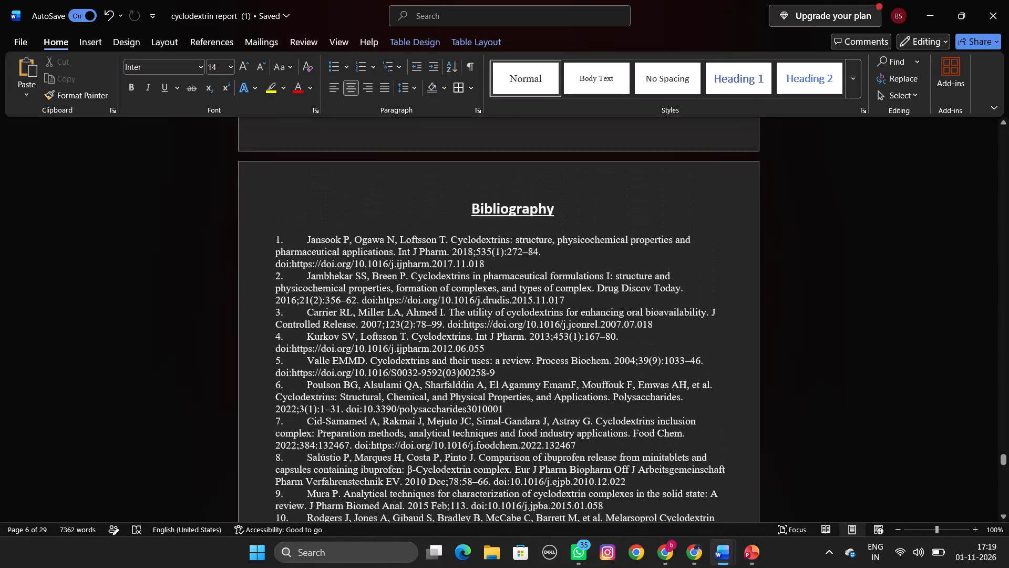
Check the page number on which the Conclusion section falls.
{"action": "scroll", "coordinate": [819, 329], "scroll_direction": "up", "scroll_amount": 5}
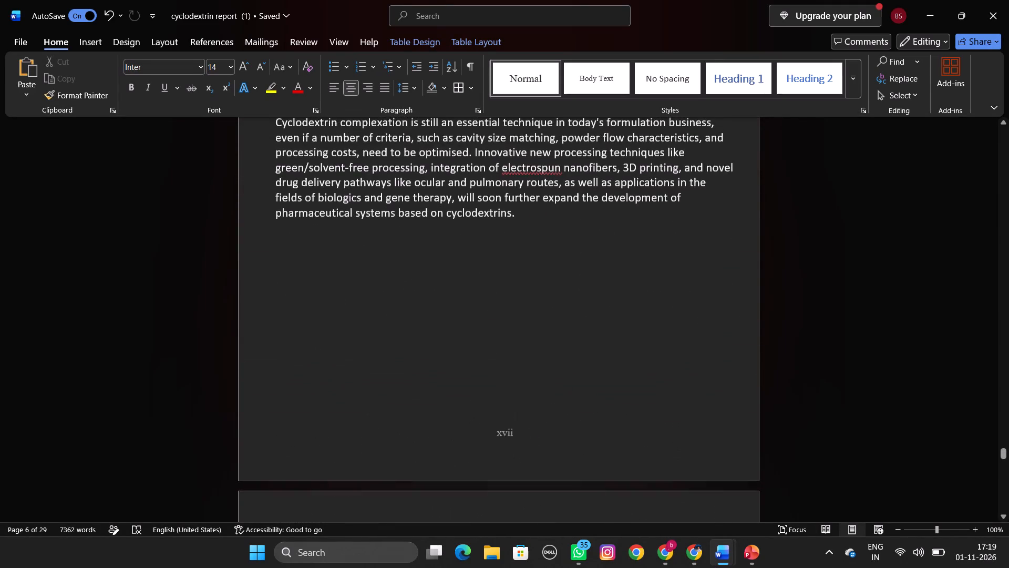
{"action": "scroll", "coordinate": [819, 329], "scroll_direction": "up", "scroll_amount": 3}
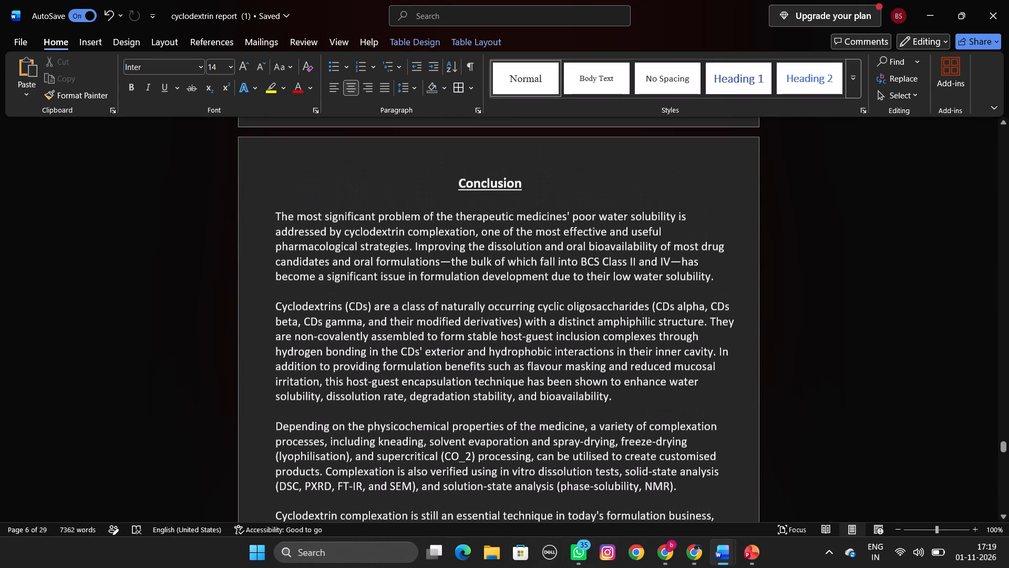
{"action": "scroll", "coordinate": [819, 329], "scroll_direction": "down", "scroll_amount": 4}
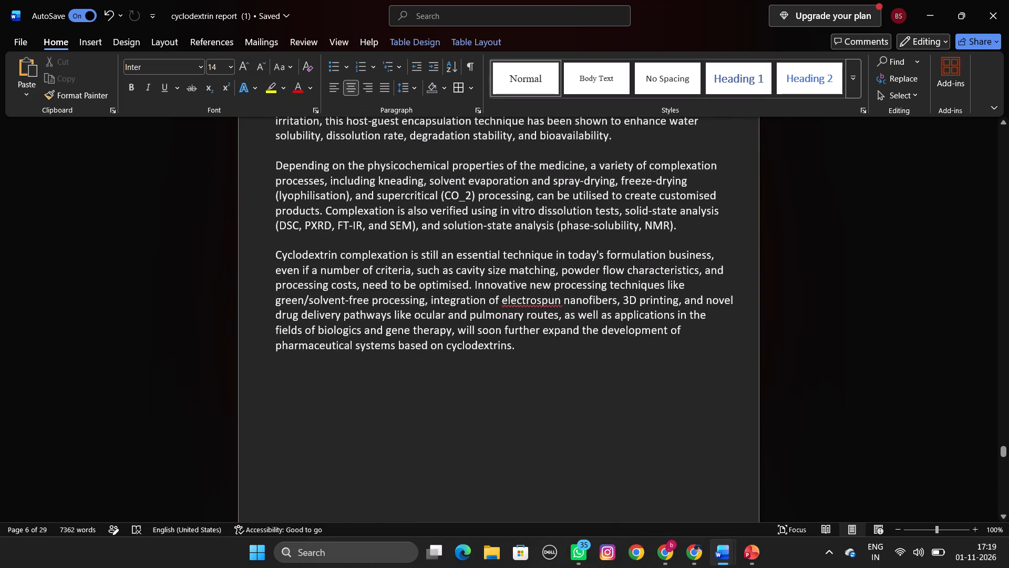
{"action": "scroll", "coordinate": [819, 329], "scroll_direction": "up", "scroll_amount": 1}
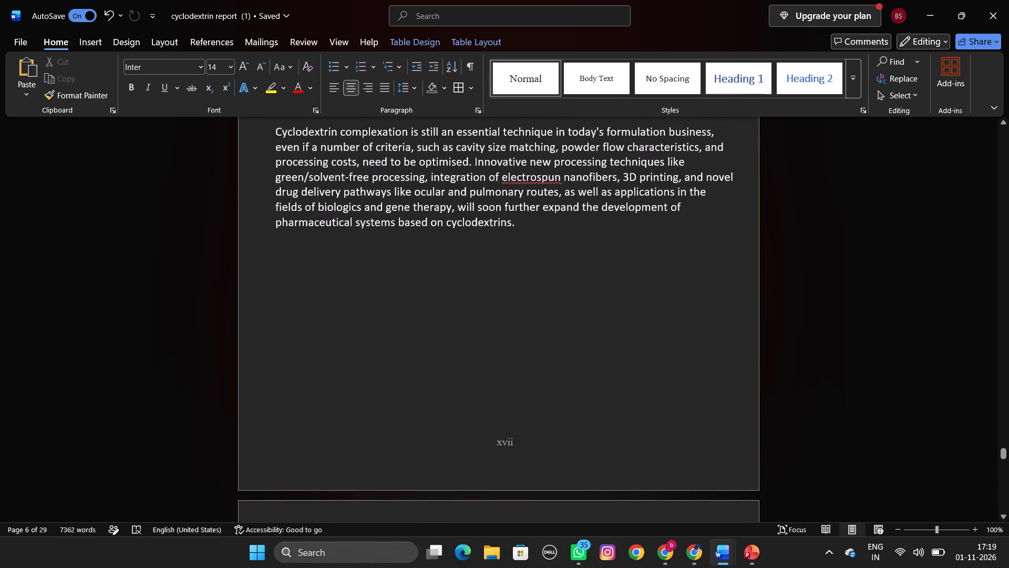
Return to the Table of Contents and review its titles and page number entries.
{"action": "scroll", "coordinate": [819, 329], "scroll_direction": "up", "scroll_amount": 1}
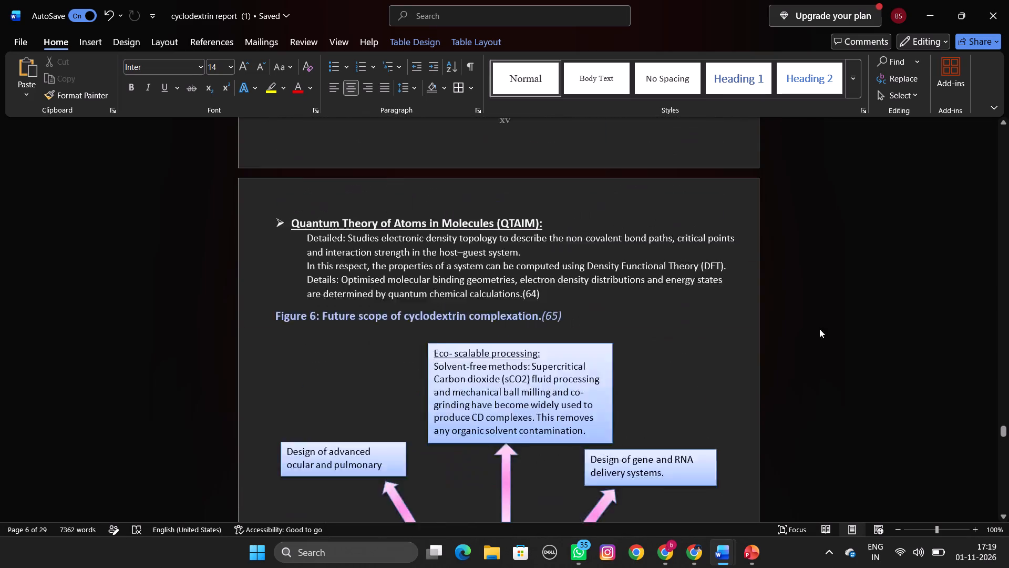
{"action": "scroll", "coordinate": [819, 329], "scroll_direction": "up", "scroll_amount": 15}
{"action": "scroll", "coordinate": [819, 329], "scroll_direction": "up", "scroll_amount": 7}
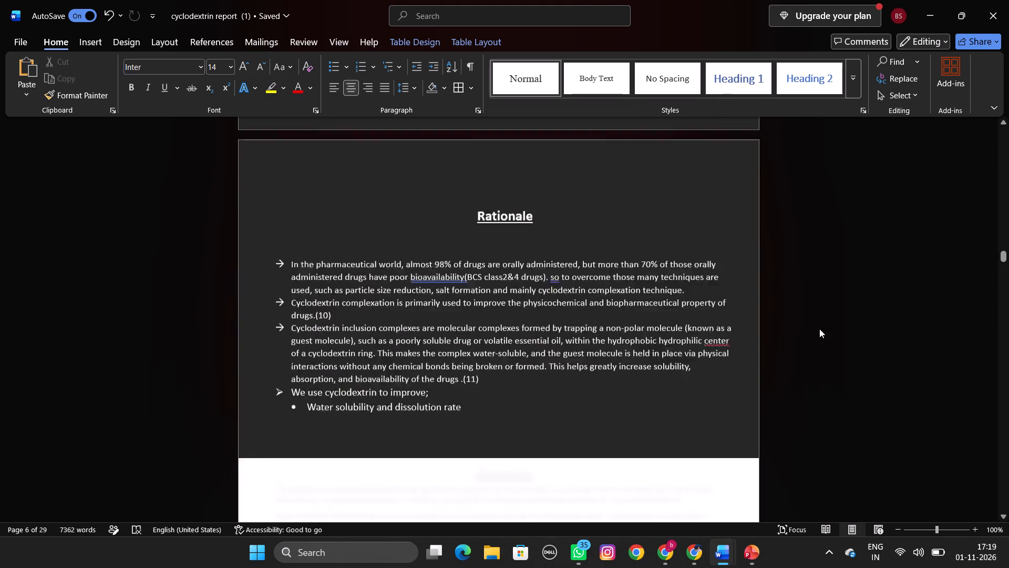
{"action": "scroll", "coordinate": [819, 329], "scroll_direction": "up", "scroll_amount": 10}
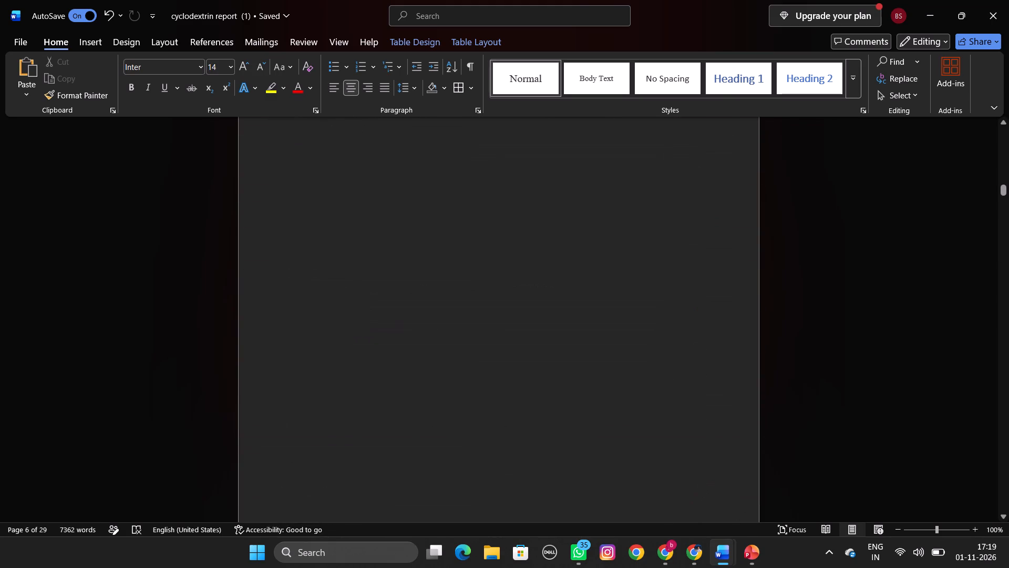
{"action": "scroll", "coordinate": [819, 329], "scroll_direction": "down", "scroll_amount": 2}
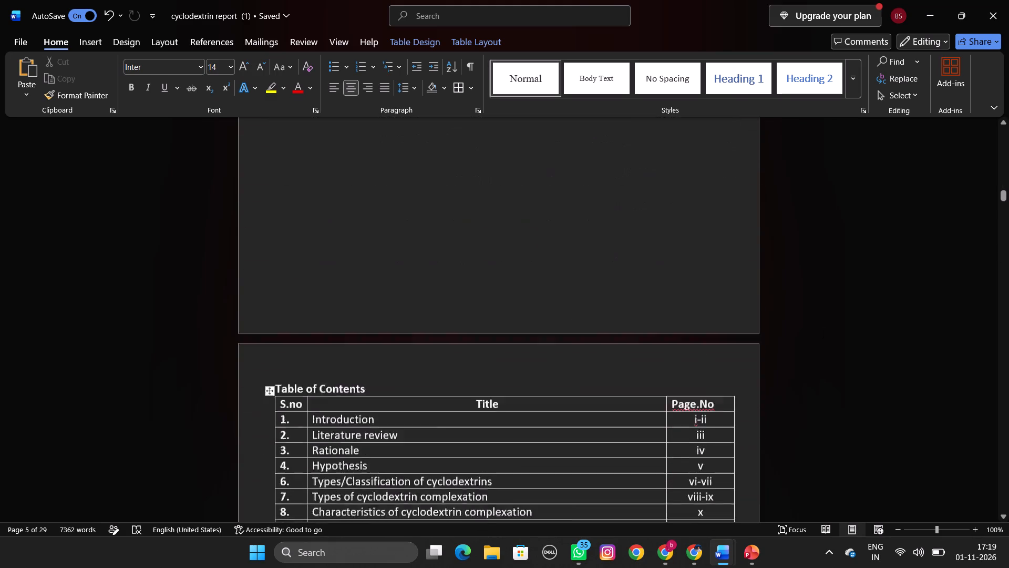
{"action": "scroll", "coordinate": [819, 329], "scroll_direction": "down", "scroll_amount": 3}
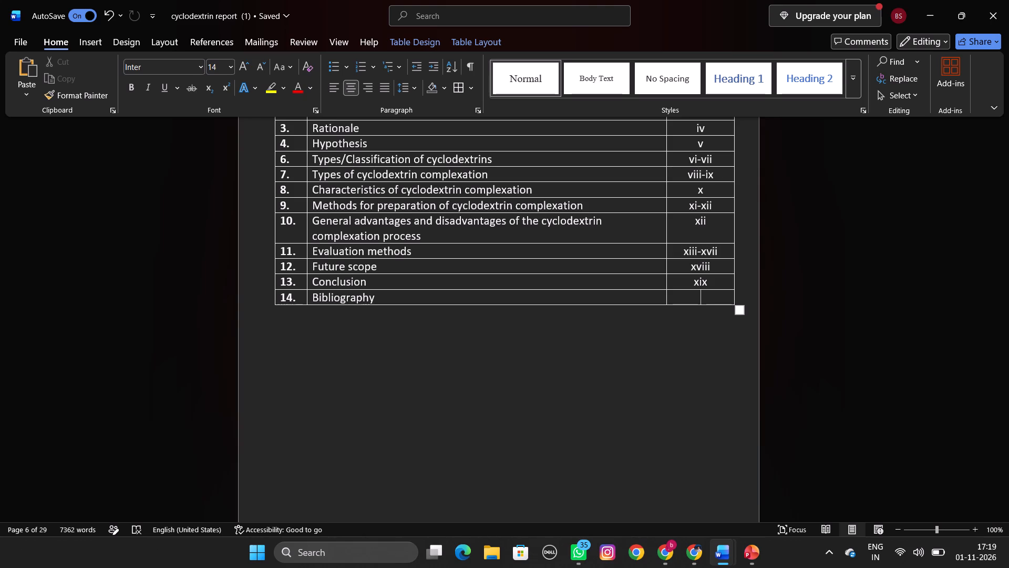
{"action": "scroll", "coordinate": [819, 329], "scroll_direction": "up", "scroll_amount": 1}
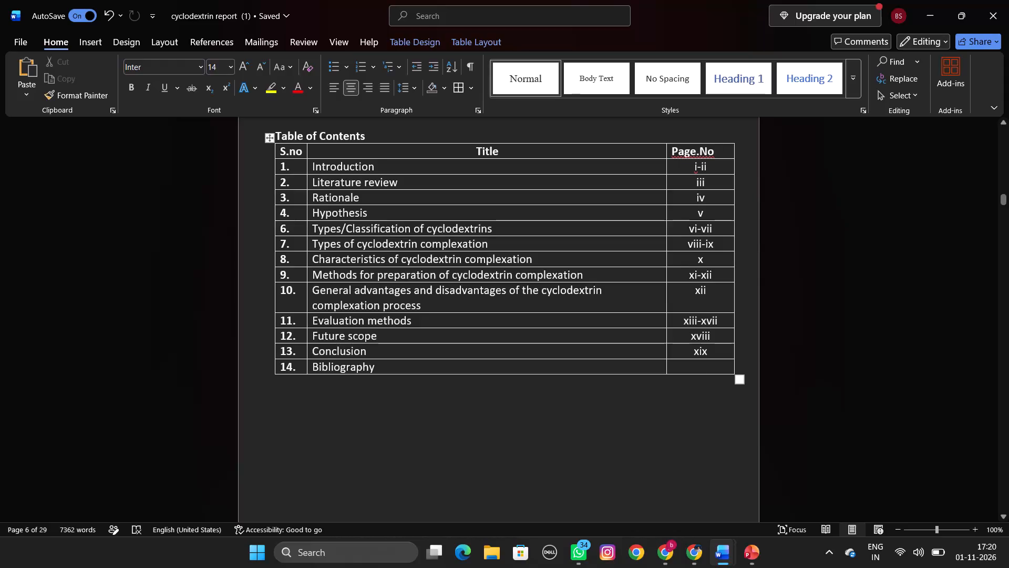
Change the page number column header in the List of Tables to Page.No, matching the Table of Contents header.
{"action": "scroll", "coordinate": [746, 349], "scroll_direction": "down", "scroll_amount": 7}
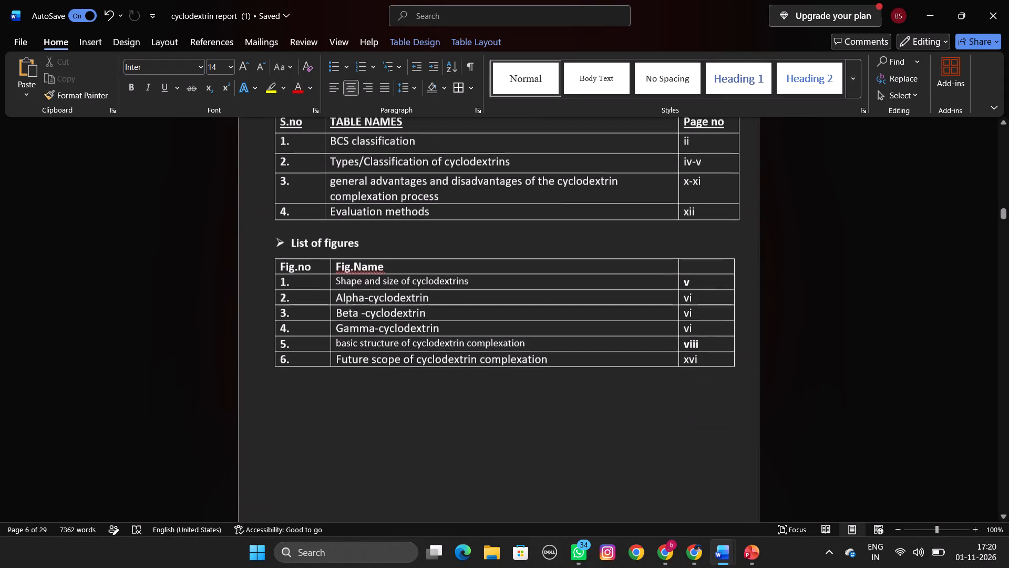
{"action": "scroll", "coordinate": [746, 349], "scroll_direction": "up", "scroll_amount": 1}
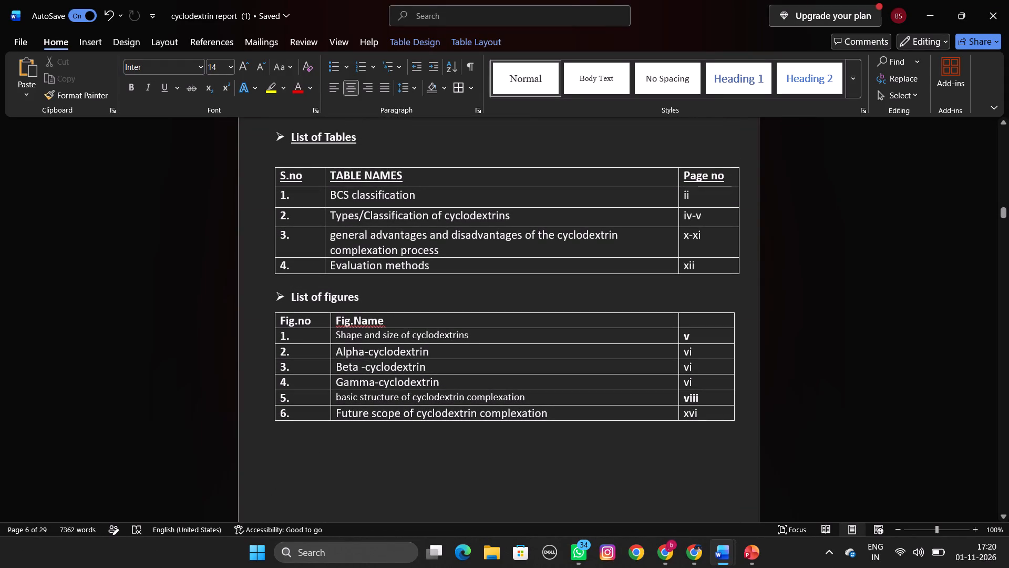
{"action": "left_click", "coordinate": [692, 316]}
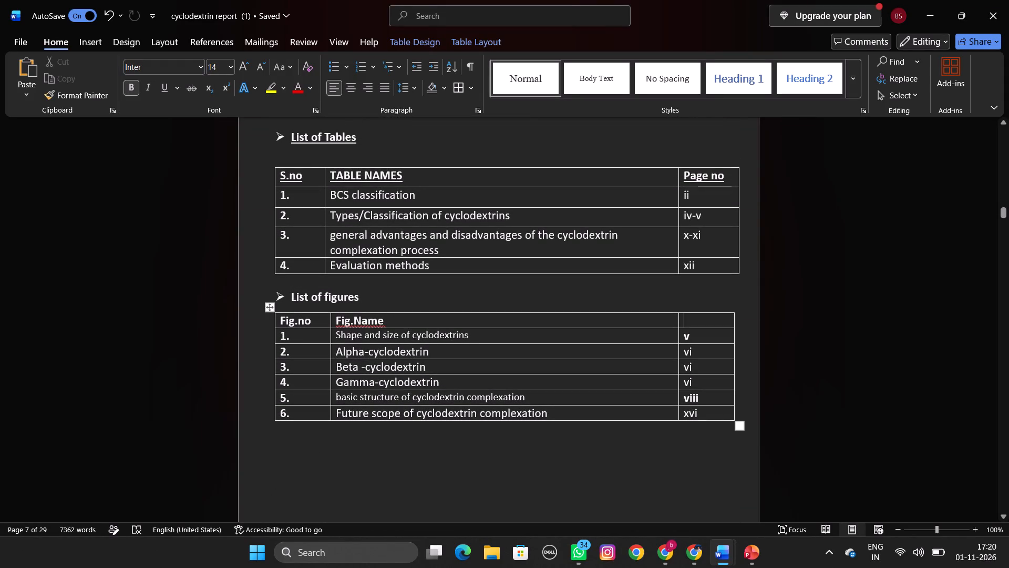
{"action": "left_click", "coordinate": [708, 177]}
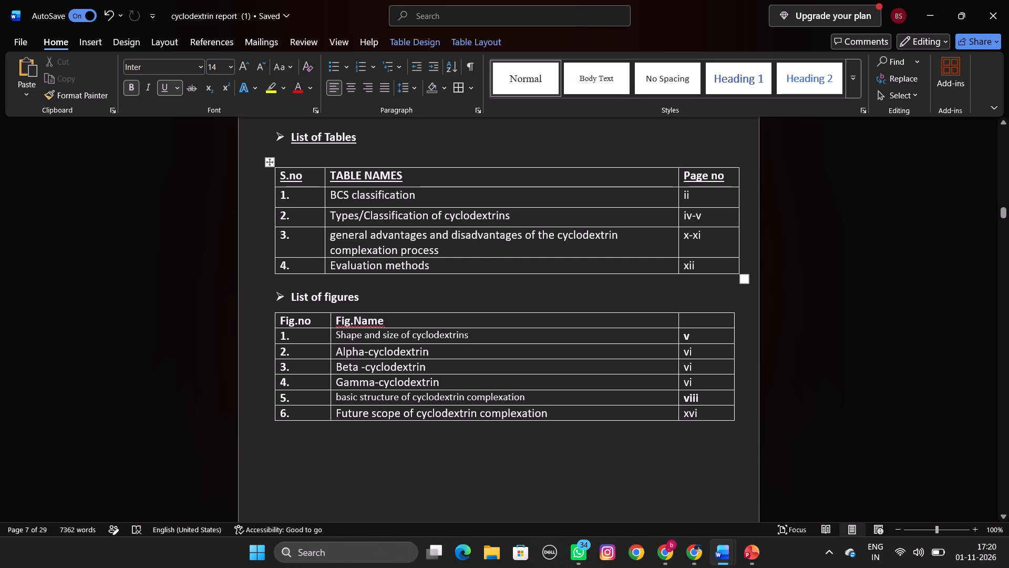
{"action": "scroll", "coordinate": [708, 177], "scroll_direction": "up", "scroll_amount": 6}
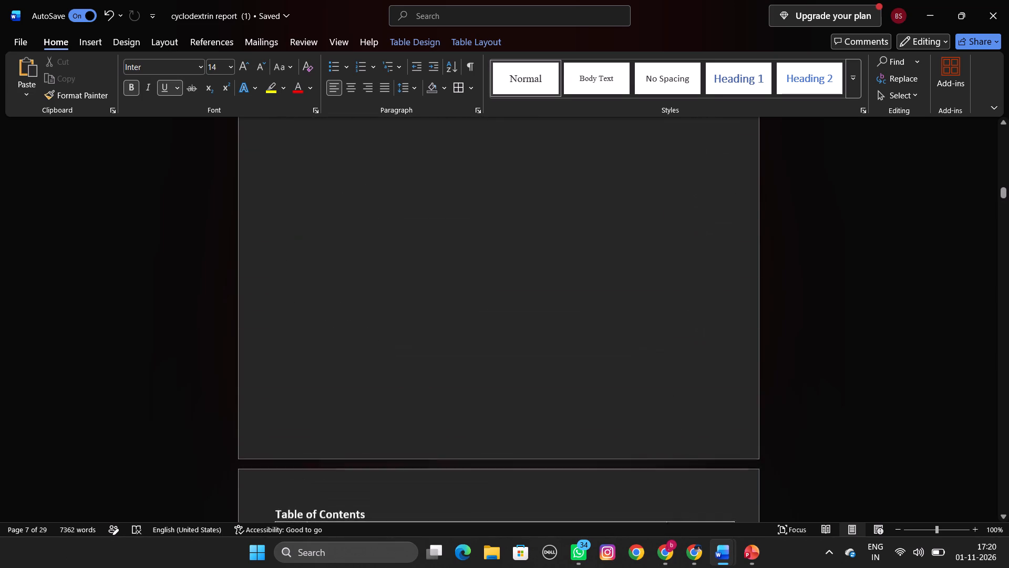
{"action": "scroll", "coordinate": [708, 177], "scroll_direction": "down", "scroll_amount": 9}
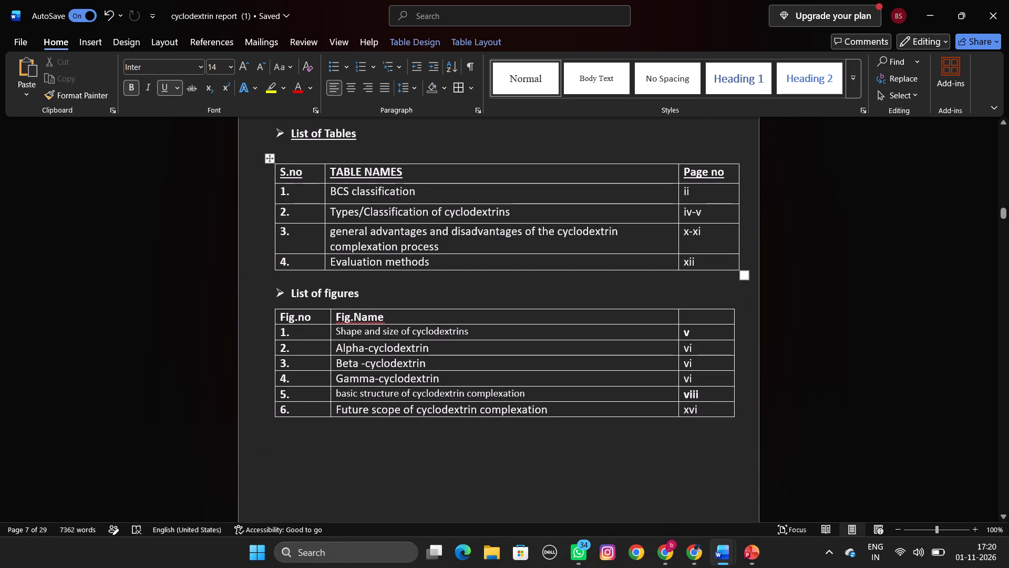
{"action": "key", "text": "period"}
{"action": "key", "text": "Right"}
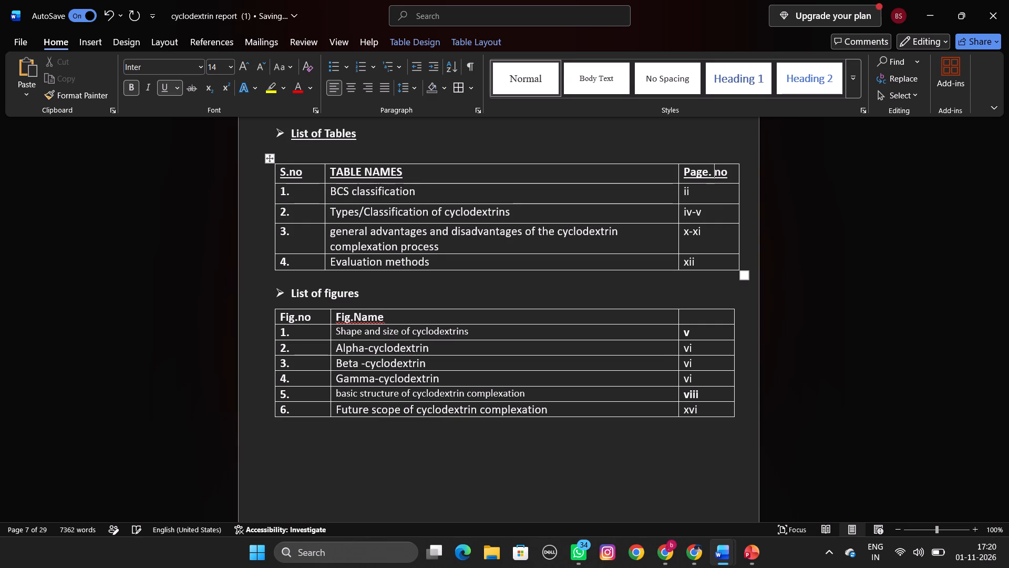
{"action": "key", "text": "Right"}
{"action": "key", "text": "BackSpace"}
{"action": "key", "text": "BackSpace"}
{"action": "key", "text": "shift+n"}
Enter Page.NO as the header of the empty last column in the List of figures table.
{"action": "left_click", "coordinate": [688, 313]}
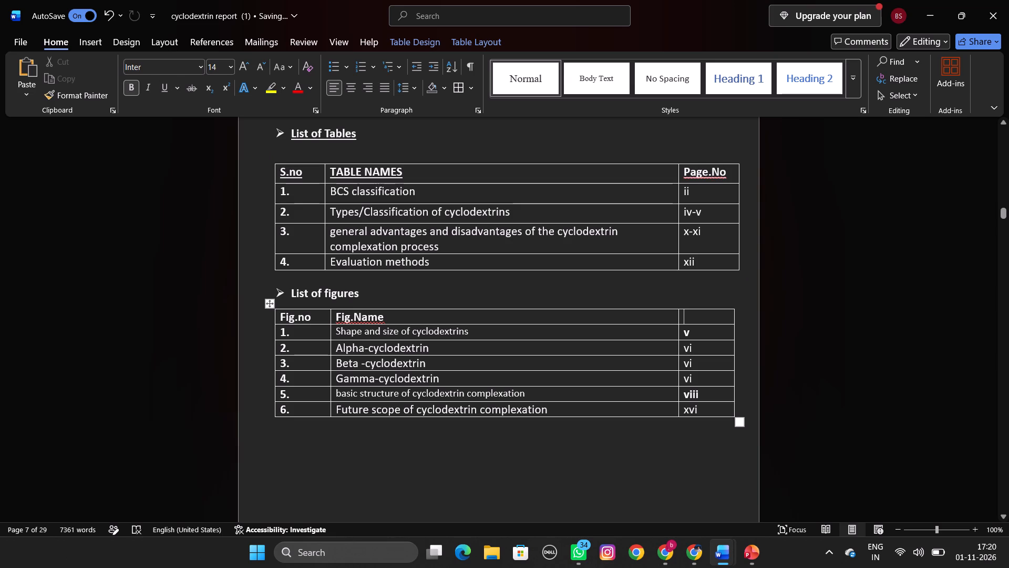
{"action": "key", "text": "p"}
{"action": "key", "text": "BackSpace"}
{"action": "key", "text": "shift+p"}
{"action": "key", "text": "a"}
{"action": "type", "text": "ge"}
{"action": "key", "text": "period"}
{"action": "type", "text": "NO"}
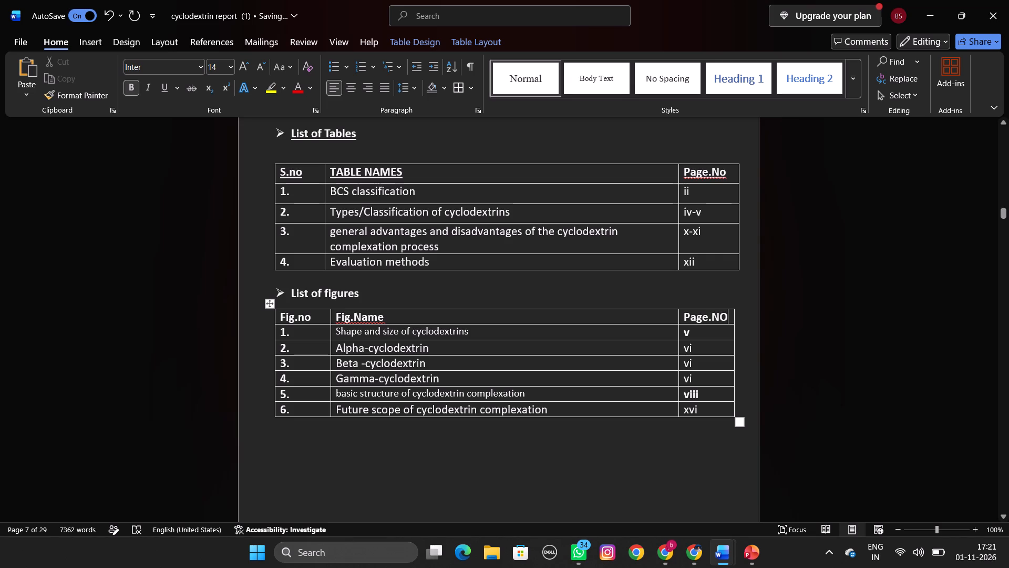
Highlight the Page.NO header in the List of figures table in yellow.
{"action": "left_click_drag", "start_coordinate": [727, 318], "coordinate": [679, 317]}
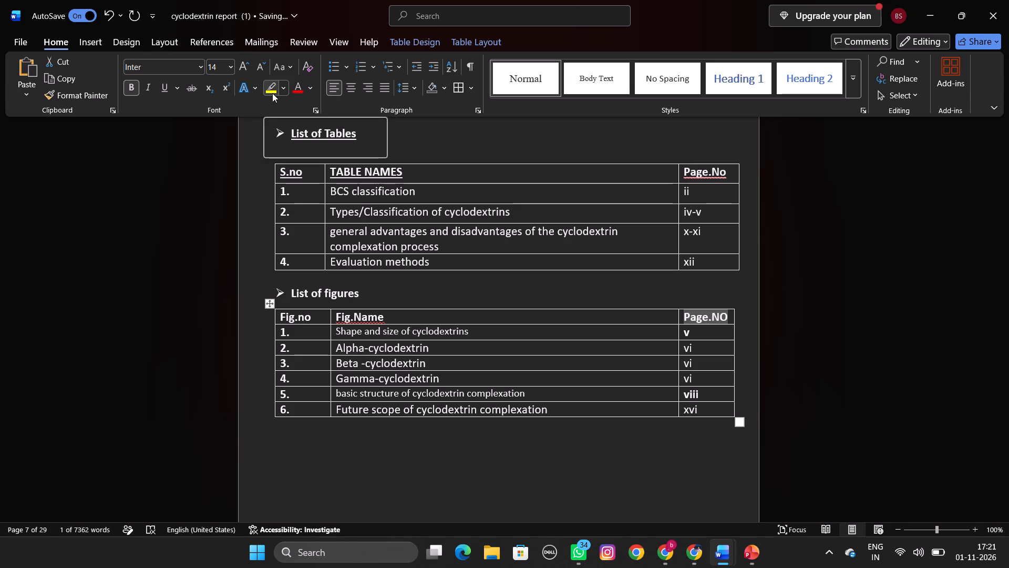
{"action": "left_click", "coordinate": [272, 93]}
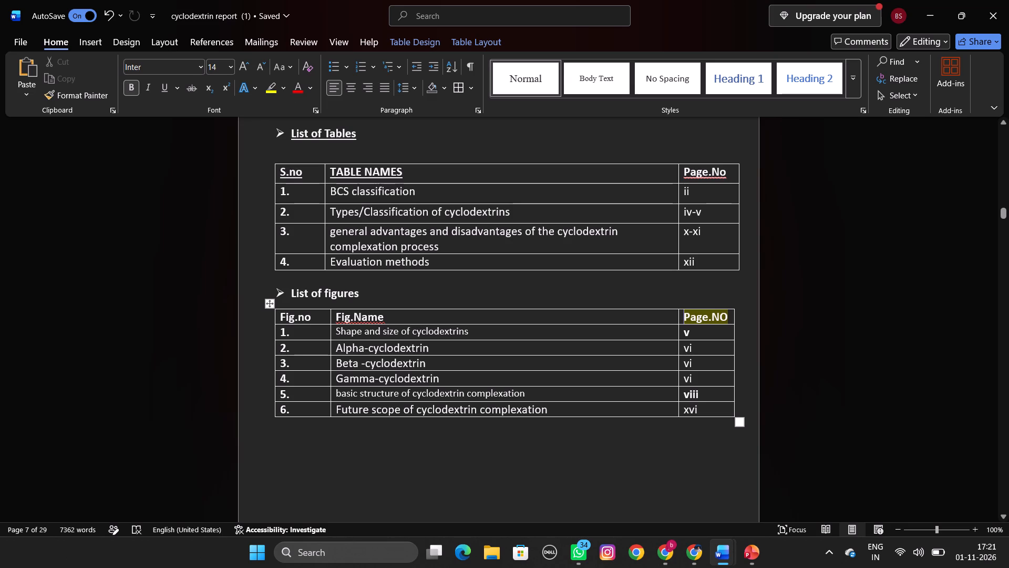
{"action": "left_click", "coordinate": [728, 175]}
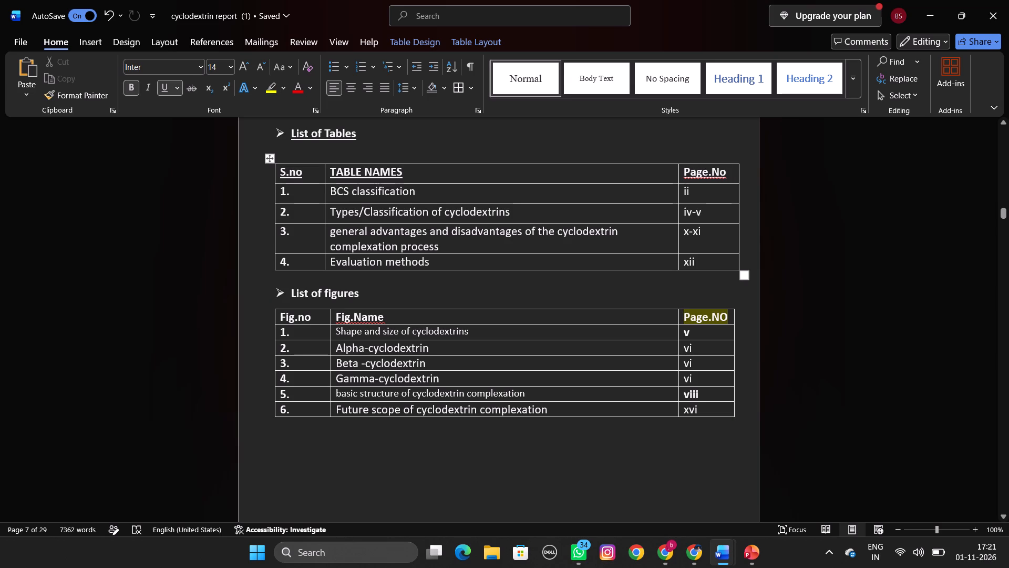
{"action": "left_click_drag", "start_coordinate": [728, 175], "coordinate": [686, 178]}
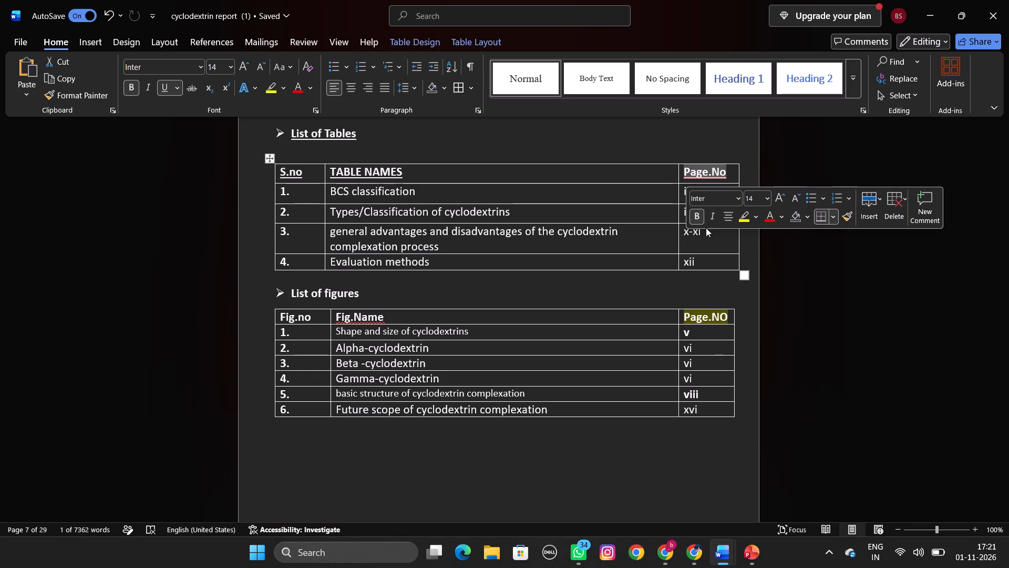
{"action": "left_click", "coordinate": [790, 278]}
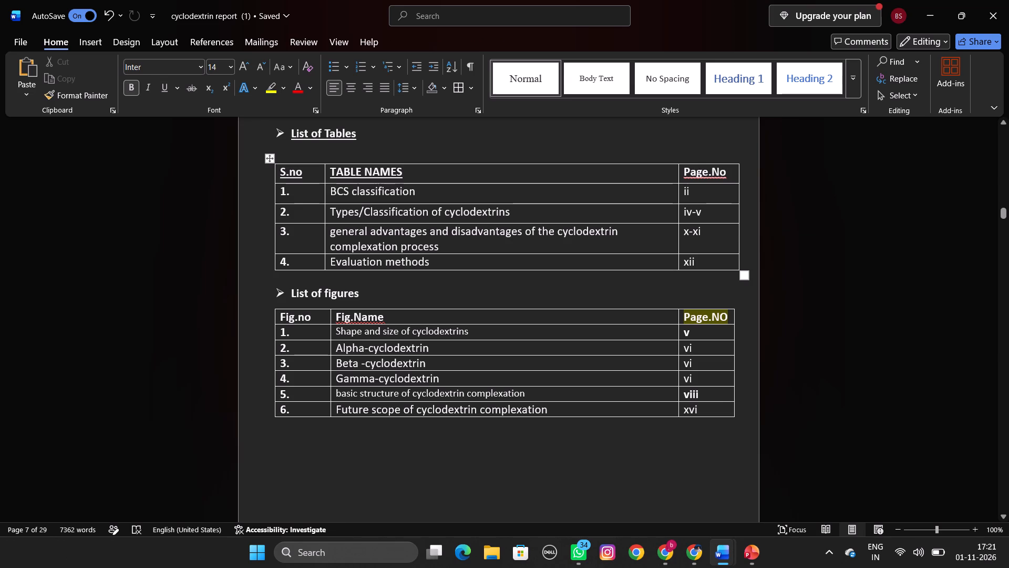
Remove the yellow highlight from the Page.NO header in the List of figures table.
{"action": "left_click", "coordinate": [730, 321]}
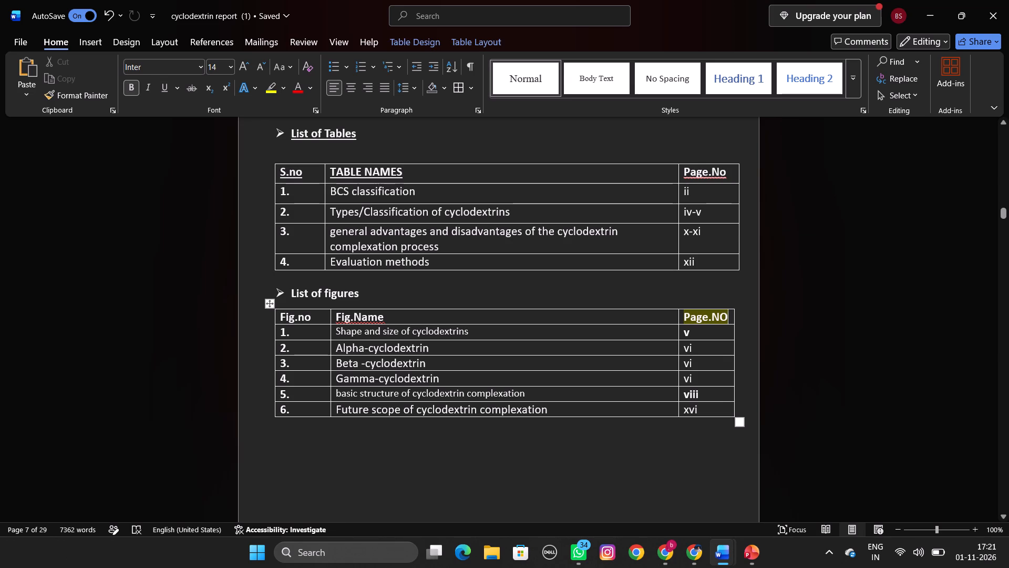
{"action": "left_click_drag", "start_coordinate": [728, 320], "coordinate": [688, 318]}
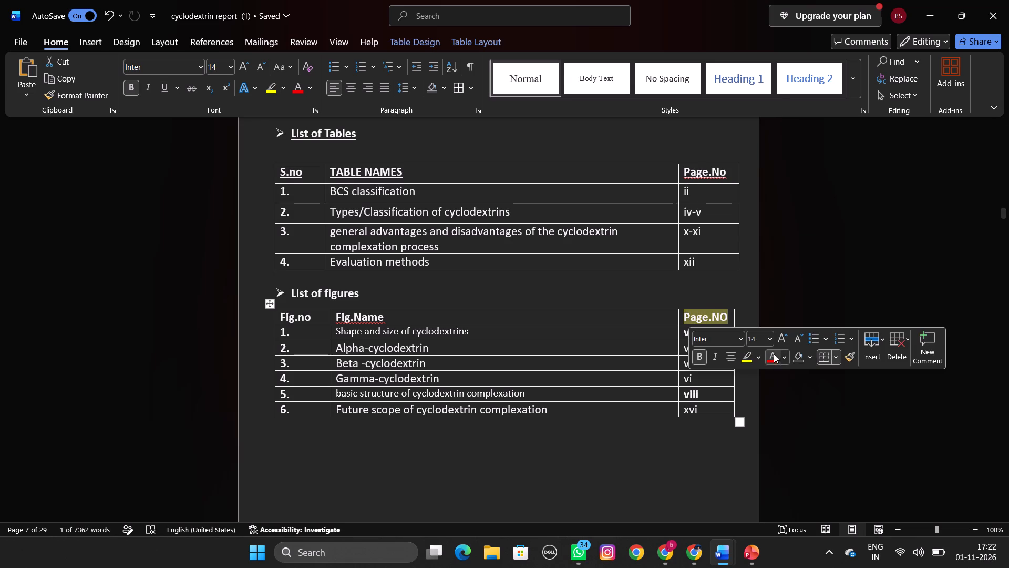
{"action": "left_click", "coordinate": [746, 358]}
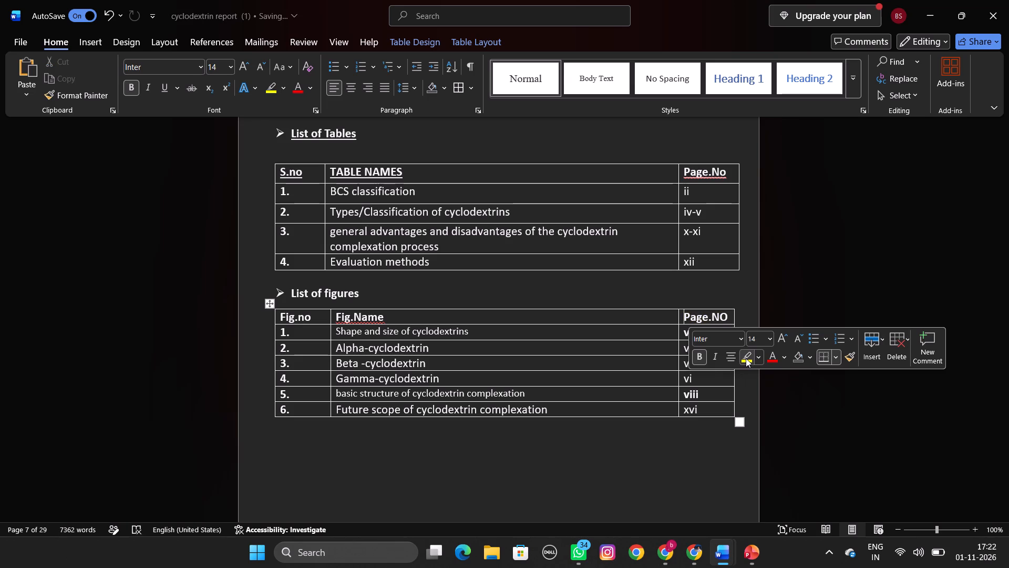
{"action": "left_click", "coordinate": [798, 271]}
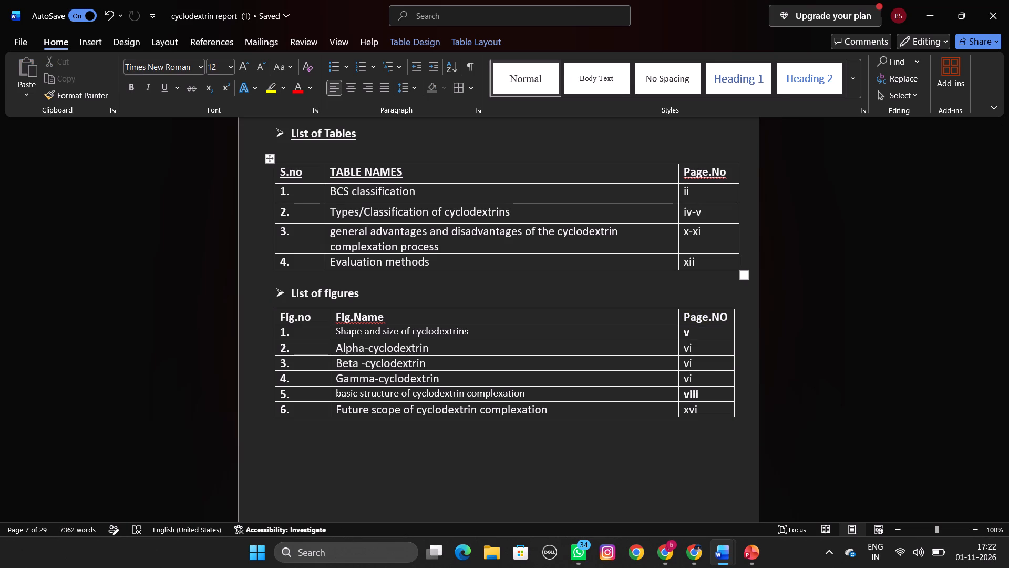
Review the lists of tables and figures, the Table of Contents and the Abstract page.
{"action": "scroll", "coordinate": [798, 271], "scroll_direction": "up", "scroll_amount": 7}
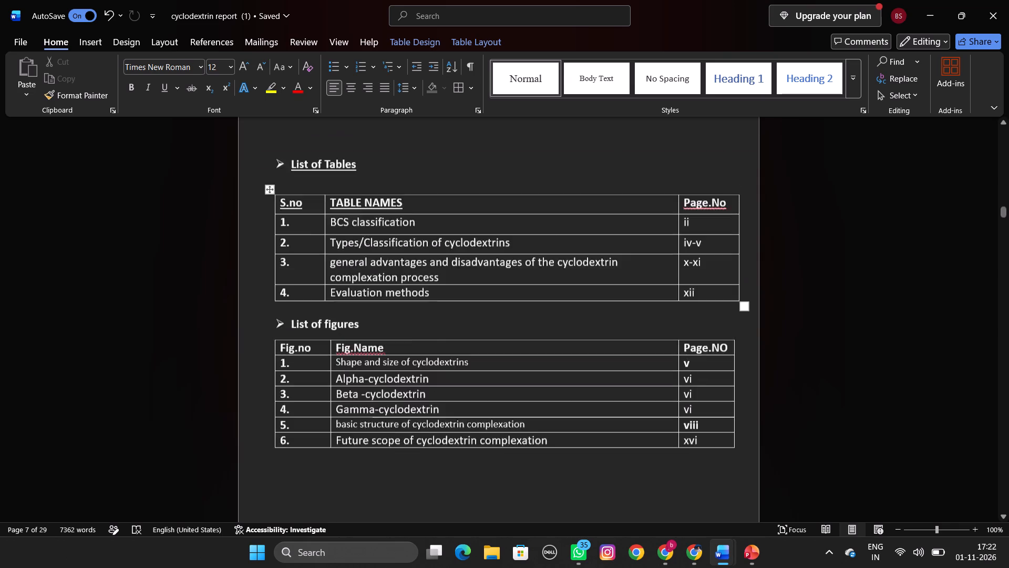
{"action": "scroll", "coordinate": [798, 271], "scroll_direction": "down", "scroll_amount": 1}
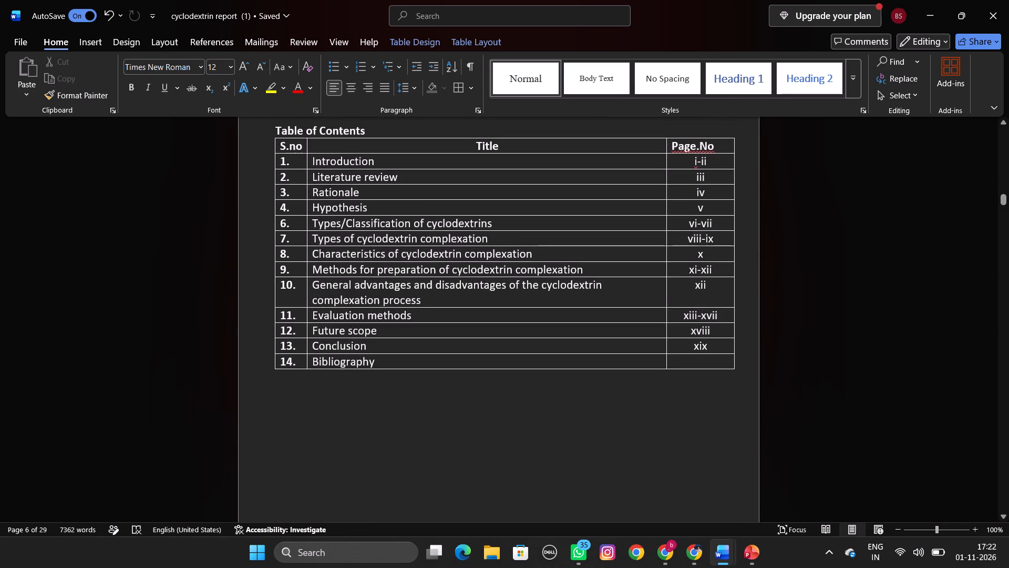
{"action": "scroll", "coordinate": [798, 271], "scroll_direction": "up", "scroll_amount": 8}
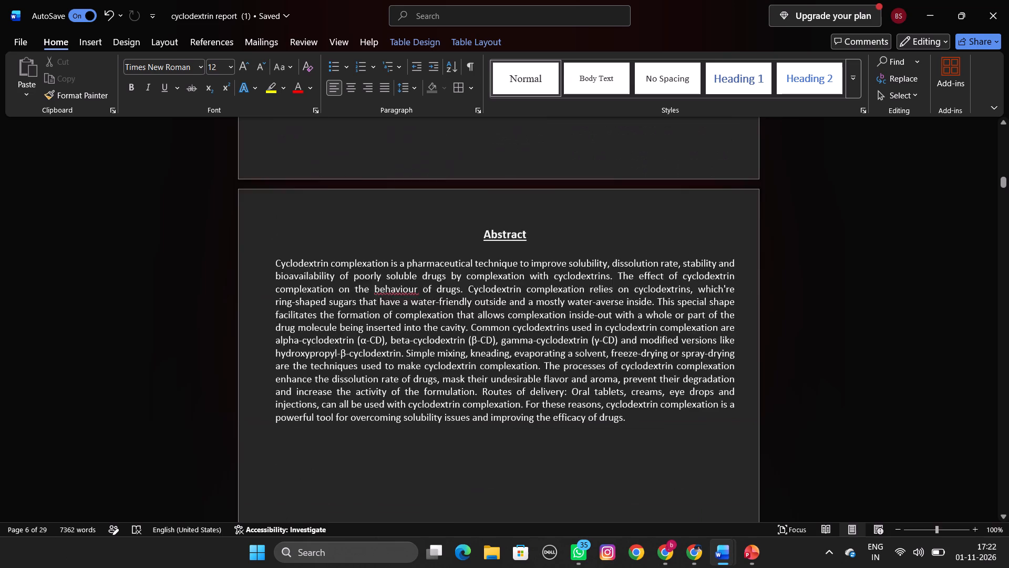
{"action": "scroll", "coordinate": [798, 271], "scroll_direction": "down", "scroll_amount": 4}
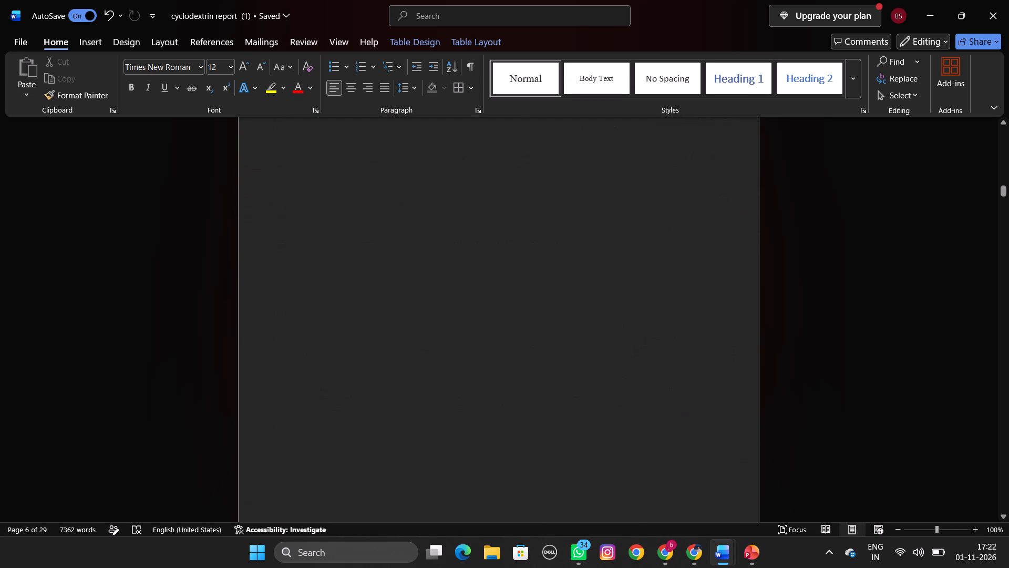
{"action": "scroll", "coordinate": [798, 271], "scroll_direction": "down", "scroll_amount": 1}
{"action": "scroll", "coordinate": [798, 271], "scroll_direction": "up", "scroll_amount": 2}
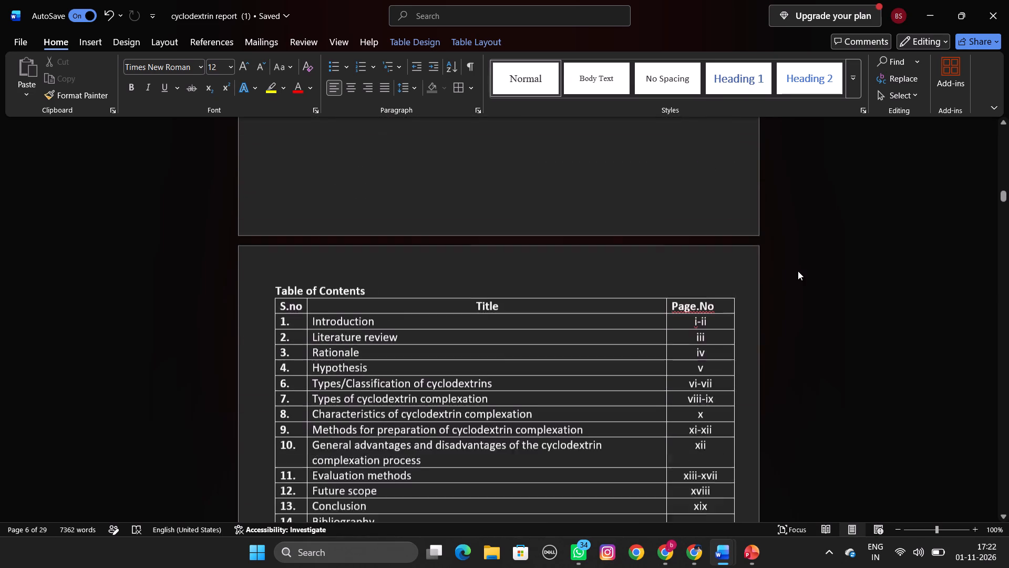
{"action": "scroll", "coordinate": [798, 271], "scroll_direction": "up", "scroll_amount": 6}
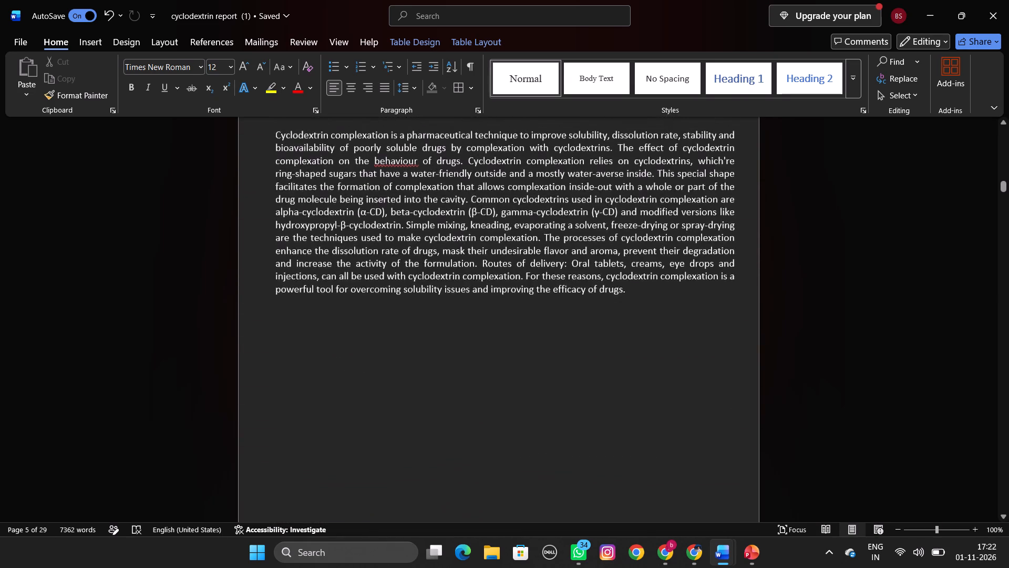
{"action": "scroll", "coordinate": [798, 271], "scroll_direction": "up", "scroll_amount": 1}
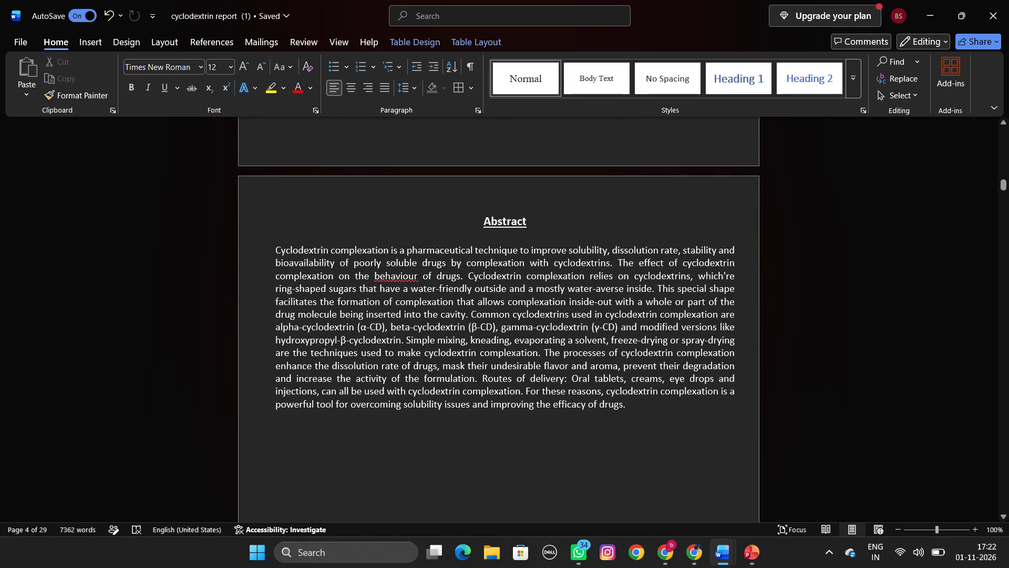
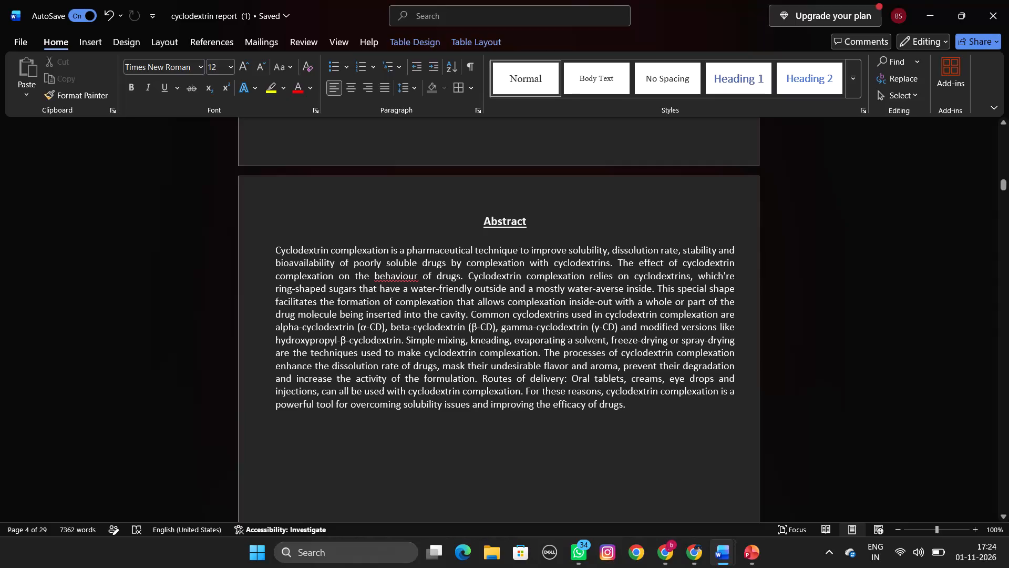
Read through the Abstract page and check the beginning of the Table of Contents that follows it.
{"action": "scroll", "coordinate": [643, 472], "scroll_direction": "down", "scroll_amount": 2}
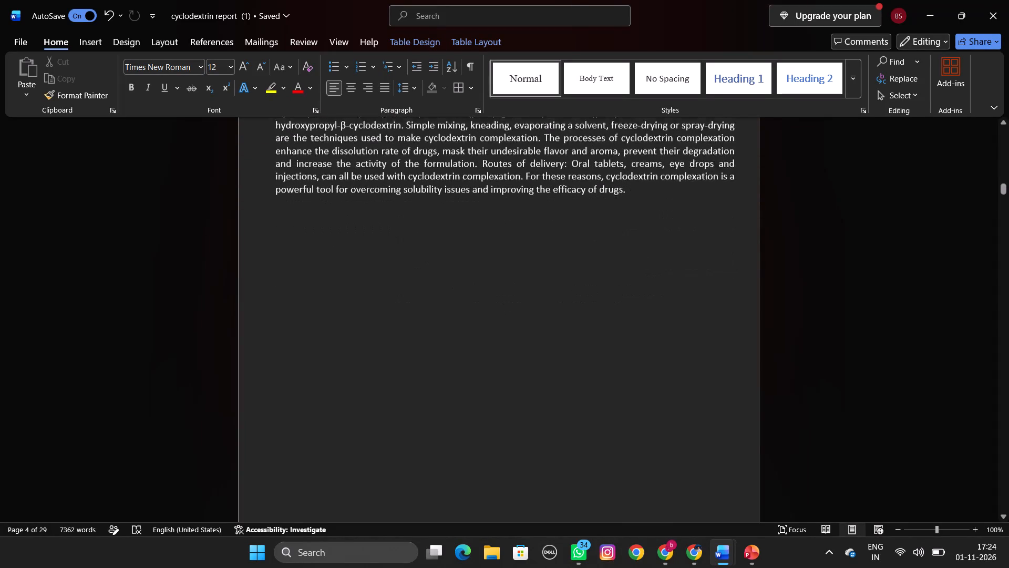
{"action": "scroll", "coordinate": [643, 472], "scroll_direction": "down", "scroll_amount": 3}
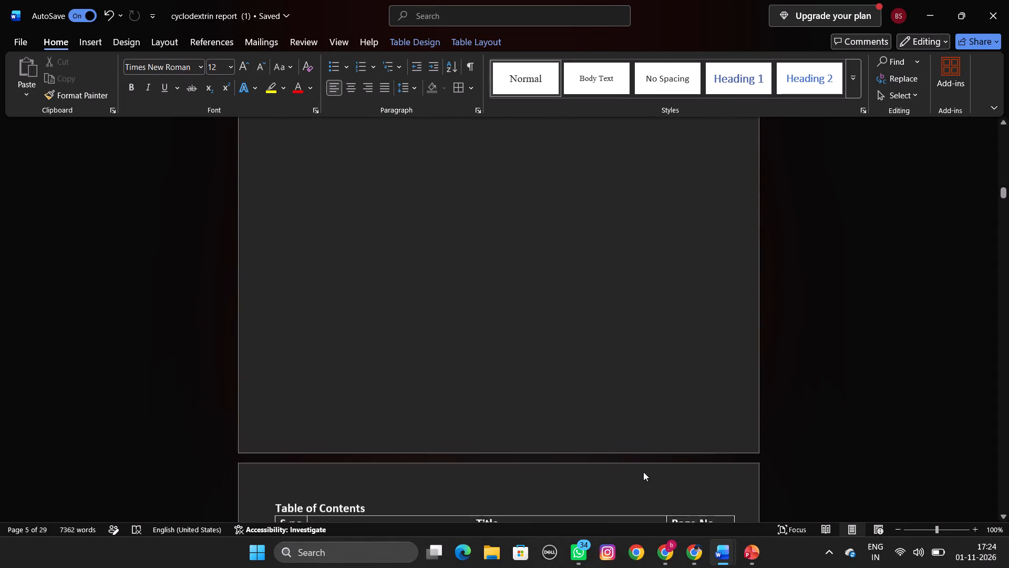
{"action": "scroll", "coordinate": [643, 472], "scroll_direction": "up", "scroll_amount": 3}
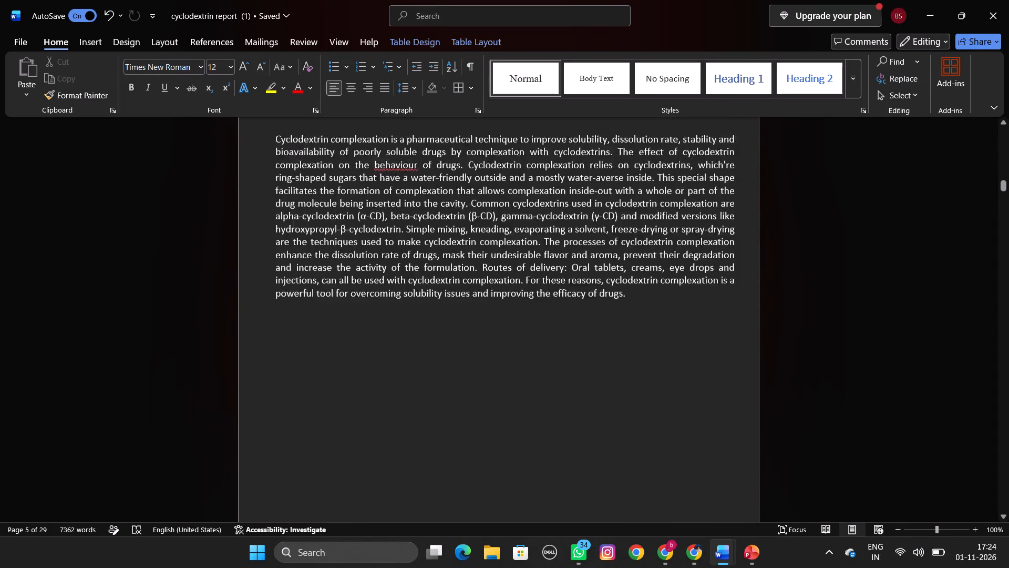
{"action": "scroll", "coordinate": [643, 472], "scroll_direction": "up", "scroll_amount": 1}
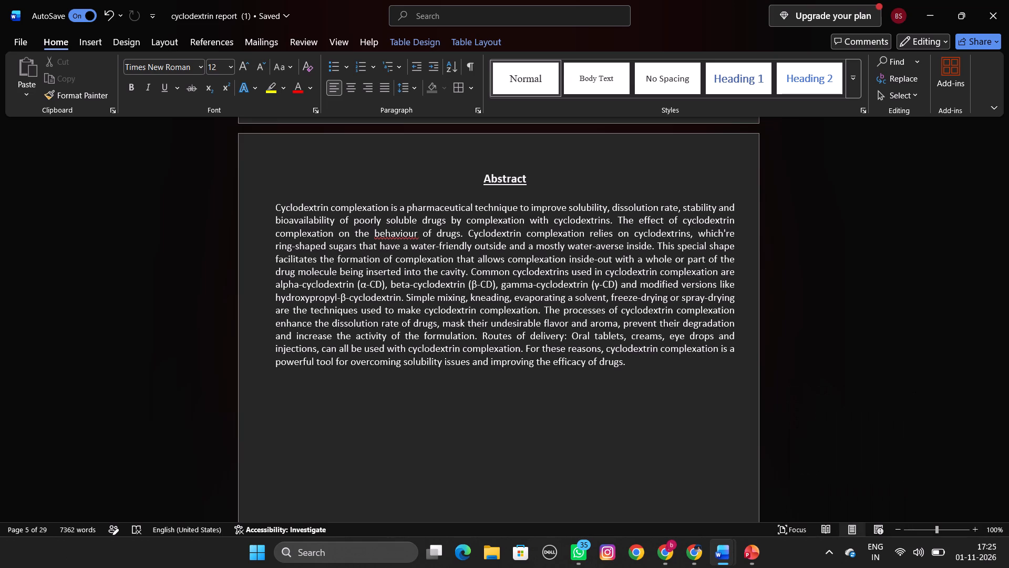
{"action": "scroll", "coordinate": [643, 472], "scroll_direction": "down", "scroll_amount": 4}
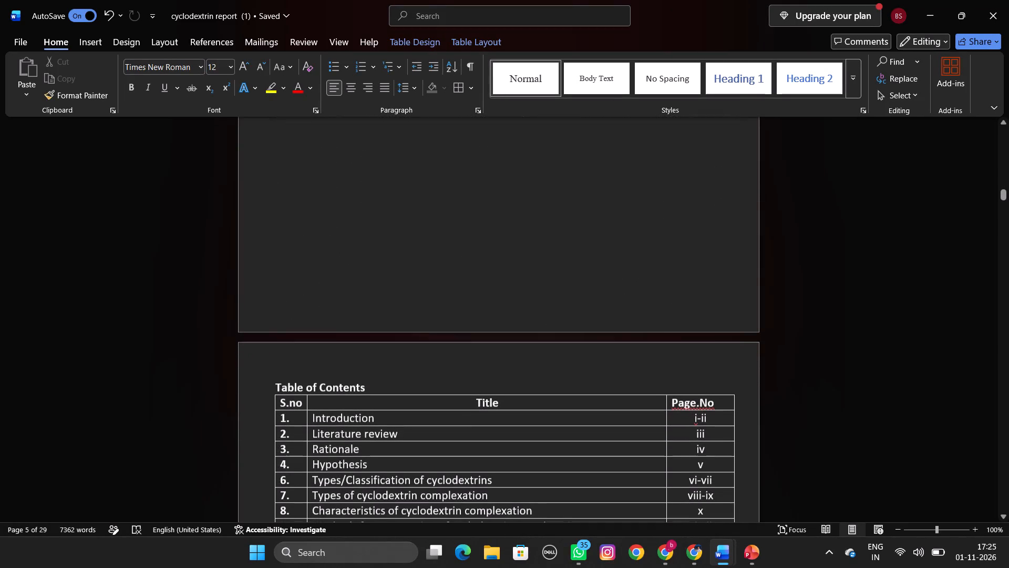
Go back from the Table of Contents to the Abstract page and review it.
{"action": "scroll", "coordinate": [643, 472], "scroll_direction": "down", "scroll_amount": 1}
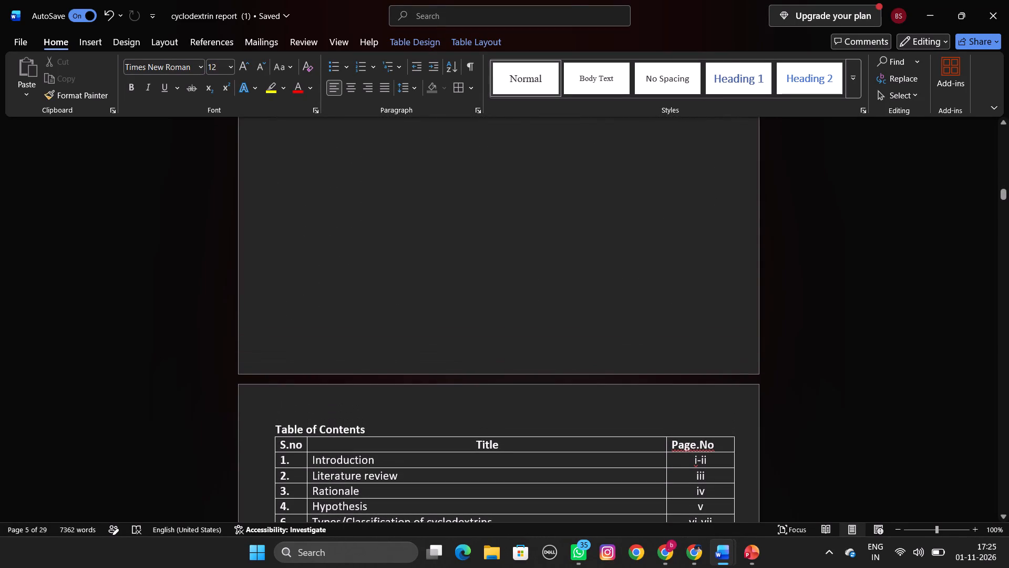
{"action": "scroll", "coordinate": [643, 472], "scroll_direction": "up", "scroll_amount": 3}
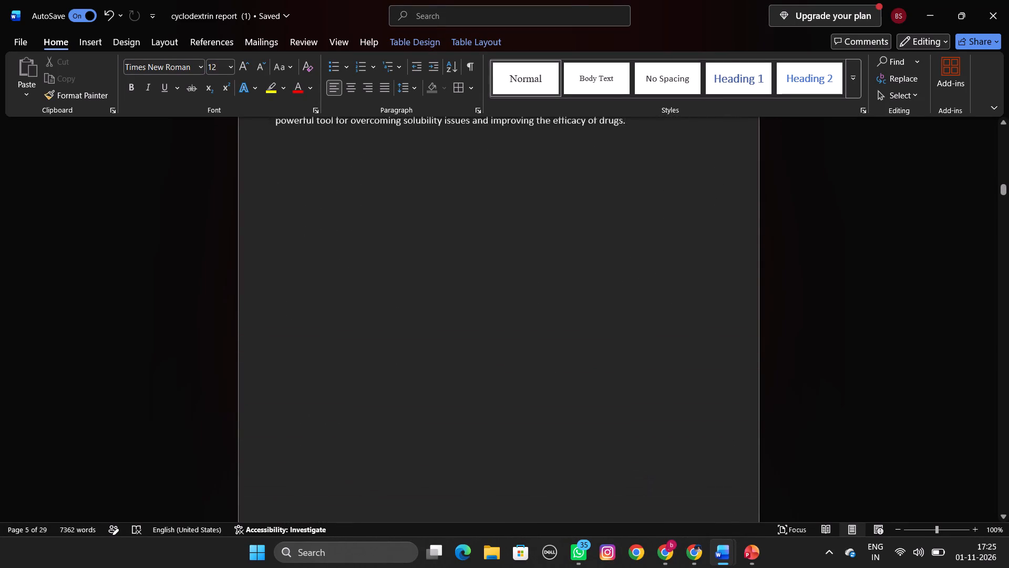
{"action": "scroll", "coordinate": [643, 472], "scroll_direction": "up", "scroll_amount": 2}
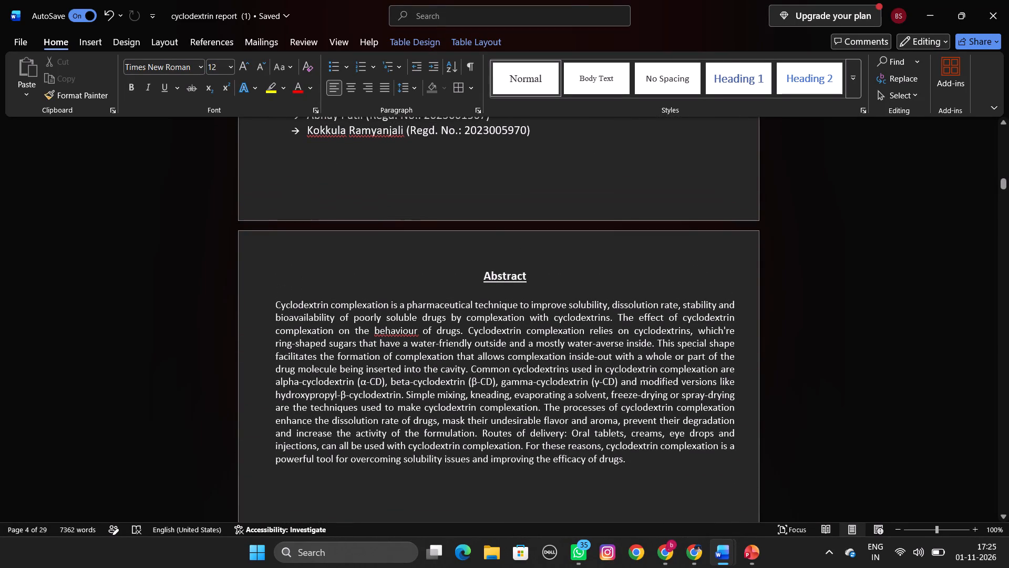
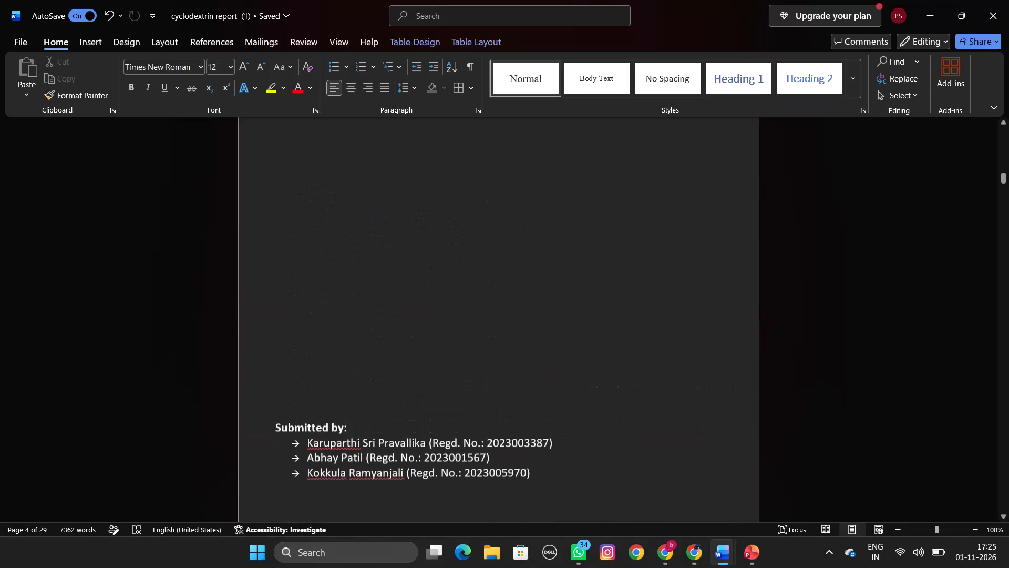
Review the front pages from the acknowledgement through the Abstract, Table of Contents and List of Tables, checking the page-number entries.
{"action": "scroll", "coordinate": [643, 472], "scroll_direction": "up", "scroll_amount": 2}
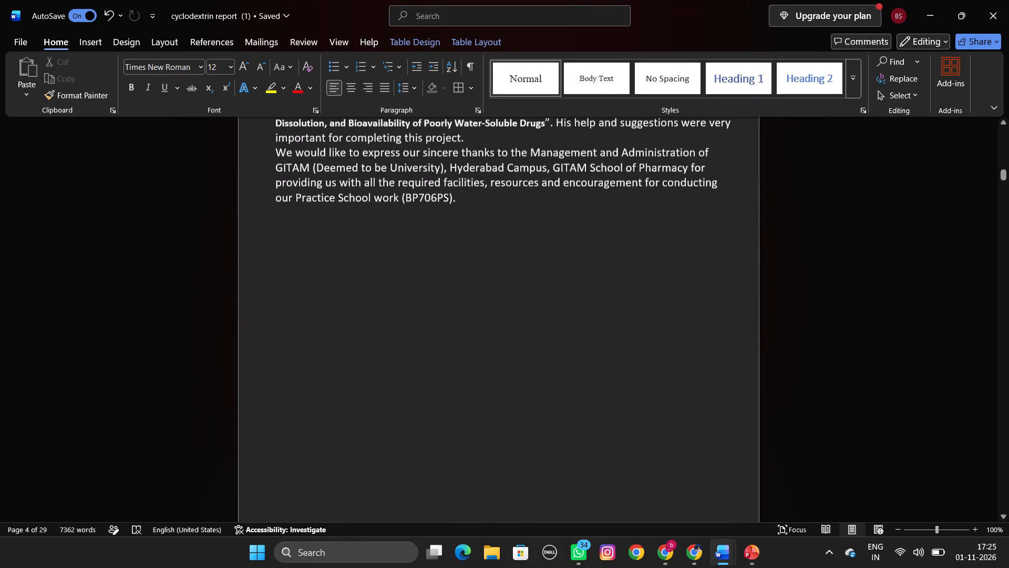
{"action": "scroll", "coordinate": [643, 472], "scroll_direction": "down", "scroll_amount": 9}
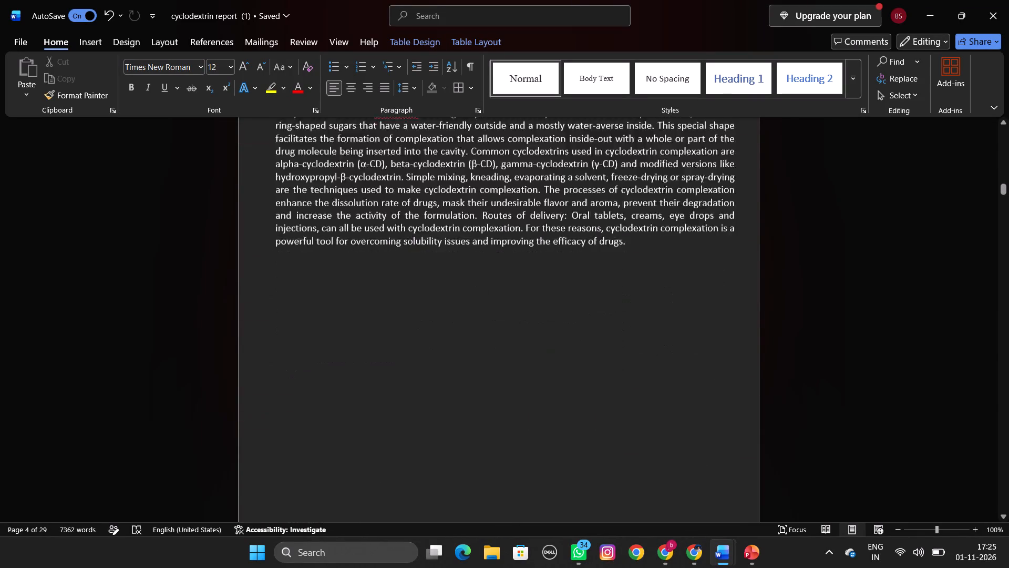
{"action": "scroll", "coordinate": [643, 472], "scroll_direction": "down", "scroll_amount": 4}
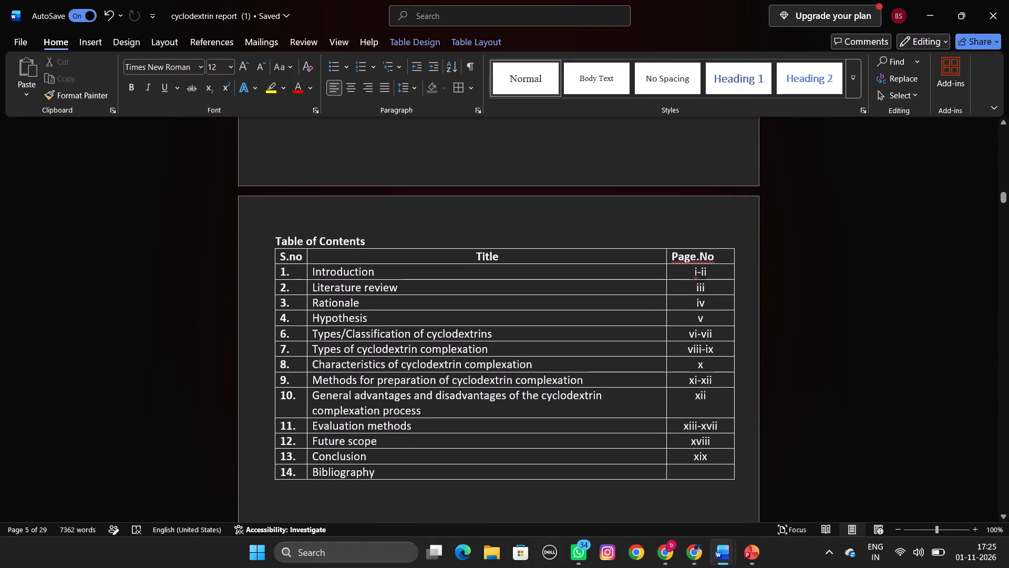
{"action": "left_click", "coordinate": [717, 276]}
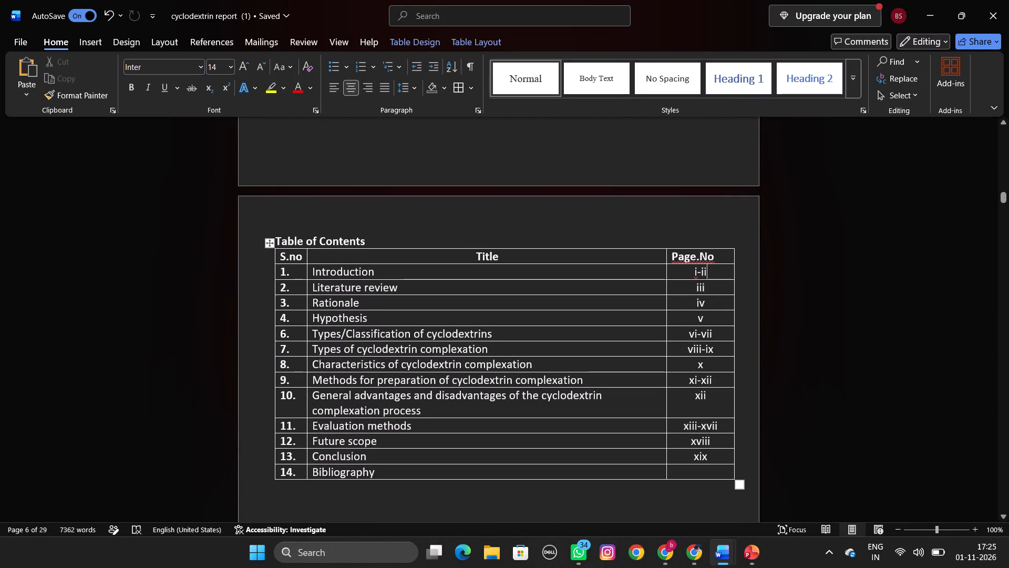
{"action": "left_click", "coordinate": [711, 289]}
{"action": "scroll", "coordinate": [711, 289], "scroll_direction": "down", "scroll_amount": 8}
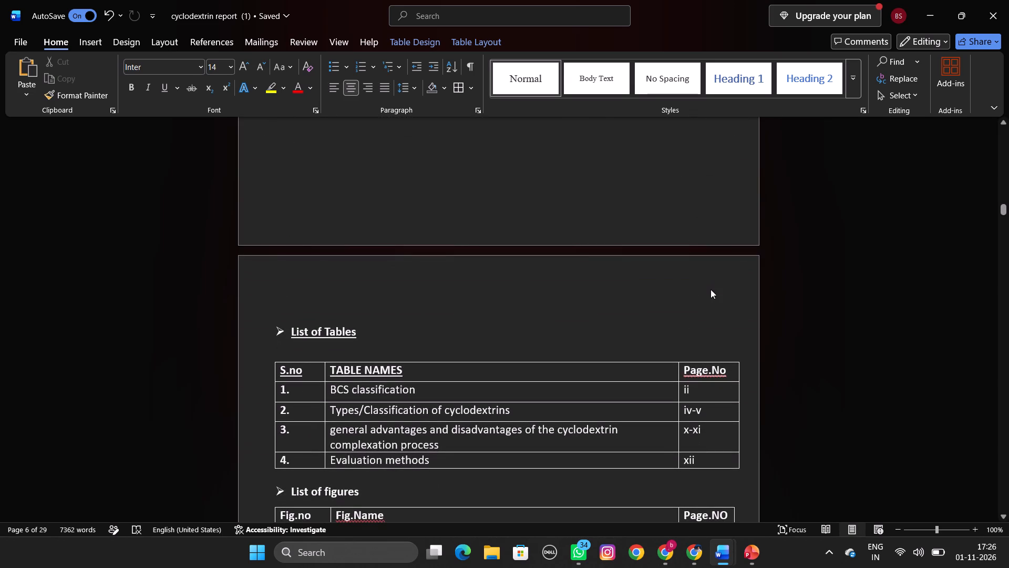
{"action": "scroll", "coordinate": [711, 289], "scroll_direction": "up", "scroll_amount": 5}
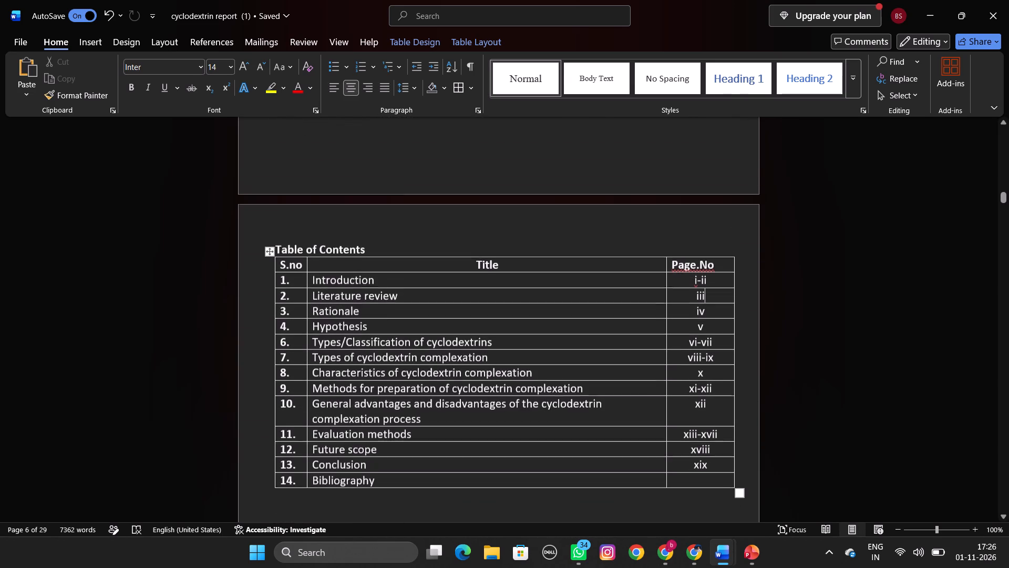
Clear the title, page number and serial number from the Literature review row of the Table of Contents.
{"action": "left_click", "coordinate": [415, 302]}
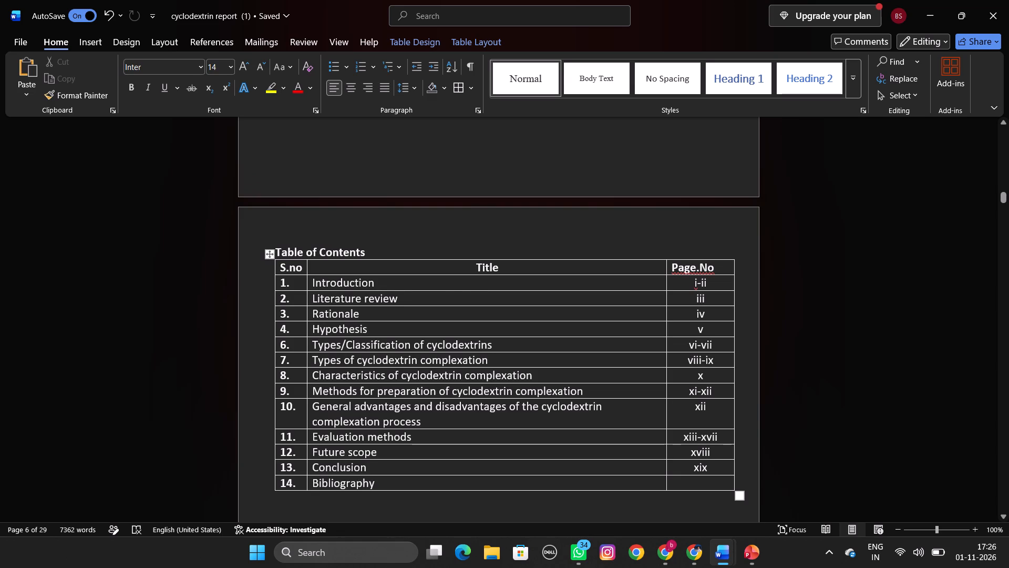
{"action": "right_click", "coordinate": [415, 302]}
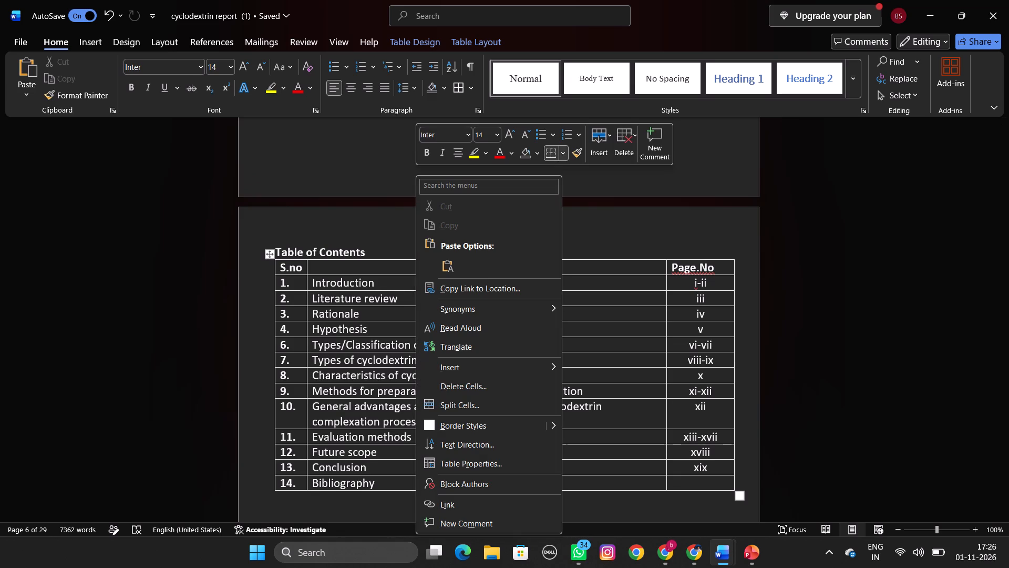
{"action": "left_click", "coordinate": [715, 299]}
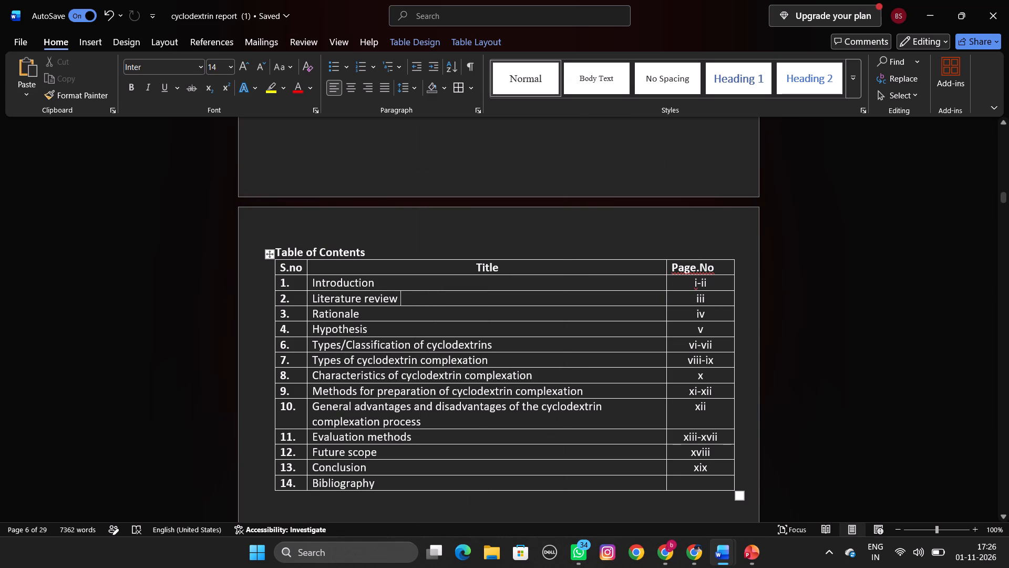
{"action": "left_click_drag", "start_coordinate": [715, 299], "coordinate": [609, 297]}
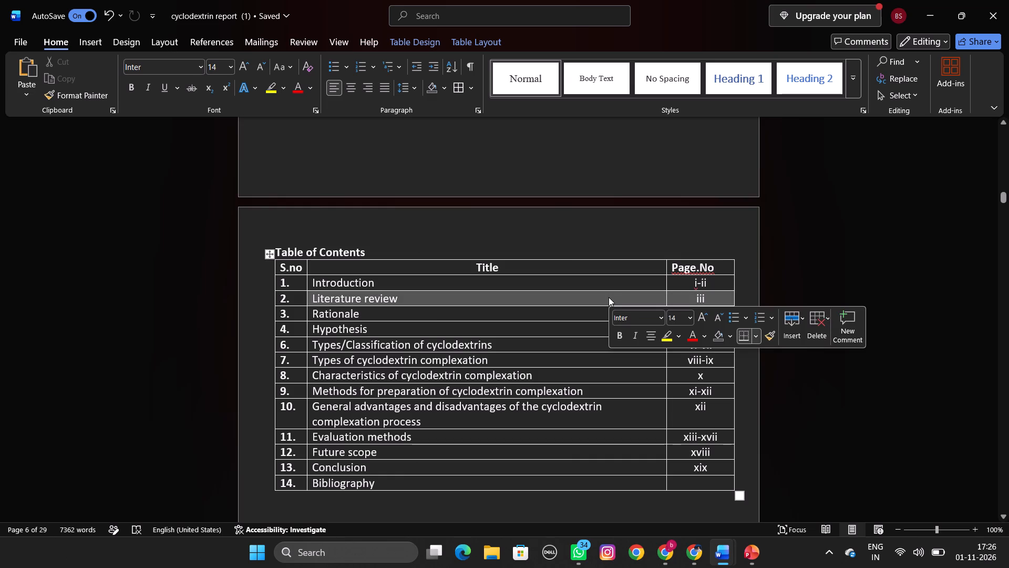
{"action": "key", "text": "Delete"}
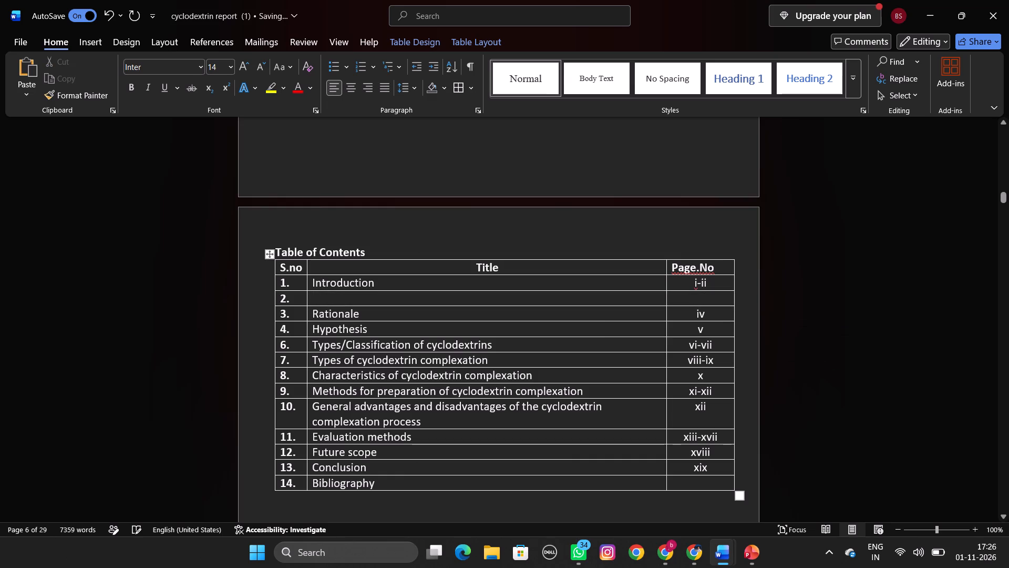
{"action": "left_click", "coordinate": [293, 298]}
{"action": "key", "text": "Delete"}
{"action": "key", "text": "BackSpace"}
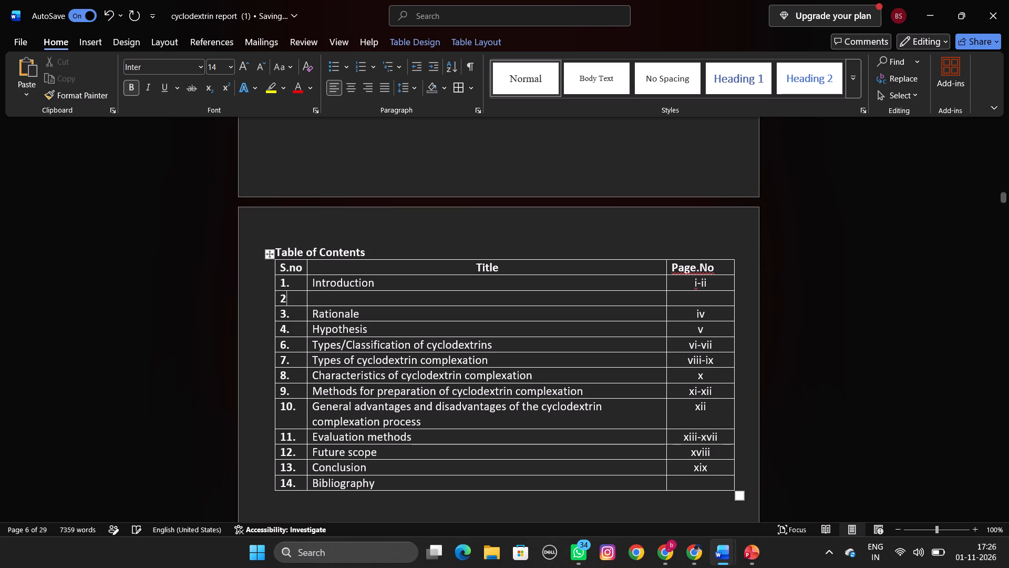
{"action": "key", "text": "BackSpace"}
{"action": "key", "text": "BackSpace"}
{"action": "key", "text": "BackSpace"}
Delete the entire empty row between Introduction and Rationale in the Table of Contents.
{"action": "left_click", "coordinate": [708, 283]}
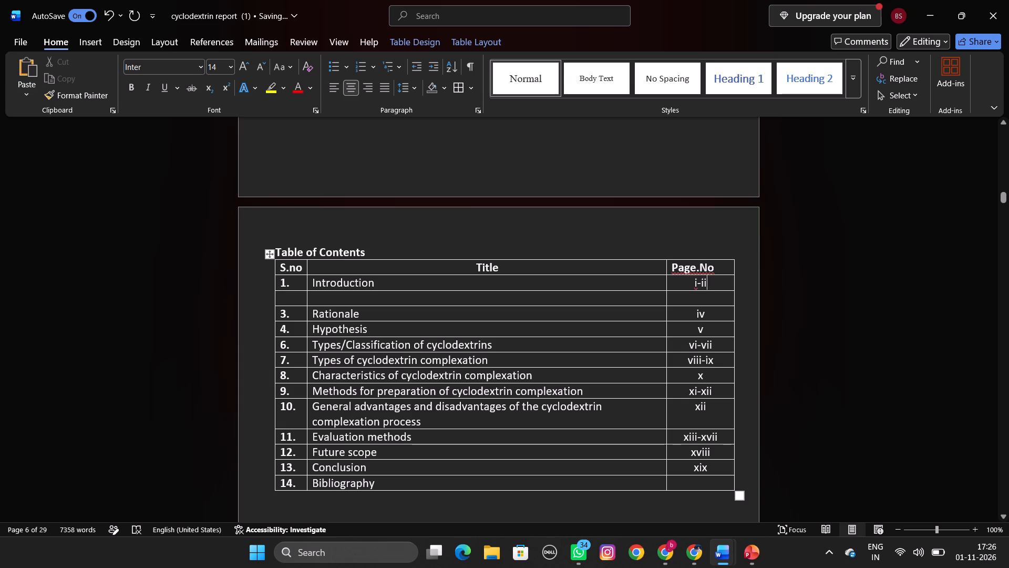
{"action": "left_click_drag", "start_coordinate": [518, 306], "coordinate": [517, 293]}
{"action": "left_click_drag", "start_coordinate": [285, 297], "coordinate": [365, 293]}
{"action": "left_click_drag", "start_coordinate": [365, 293], "coordinate": [381, 292]}
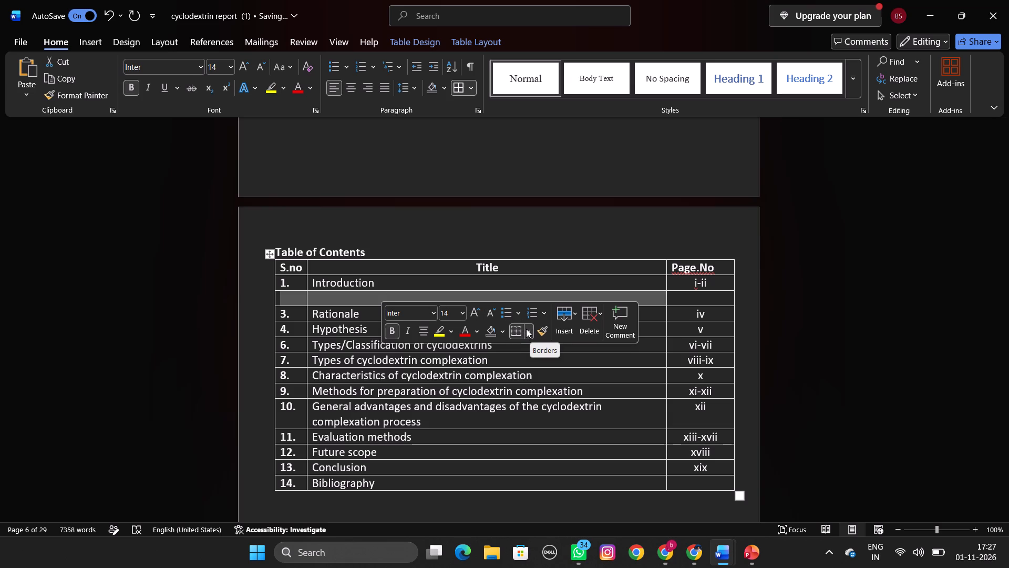
{"action": "left_click", "coordinate": [586, 313]}
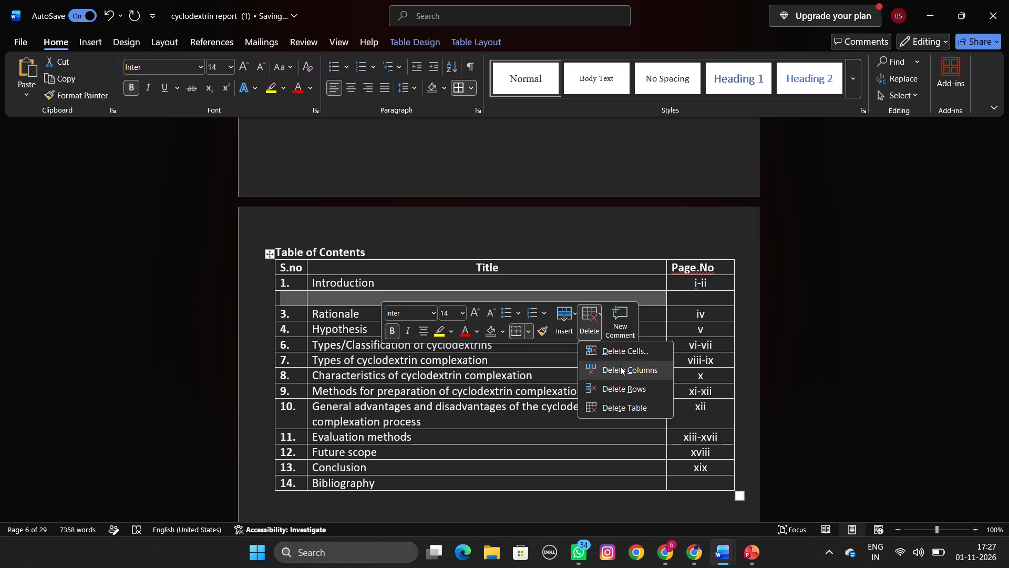
{"action": "left_click", "coordinate": [620, 351]}
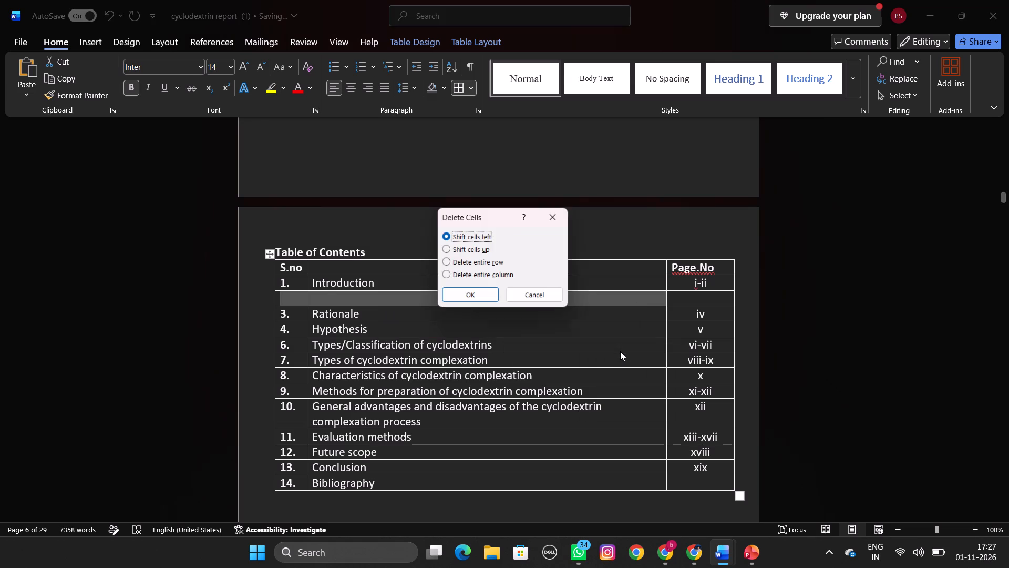
{"action": "left_click", "coordinate": [447, 260]}
{"action": "left_click", "coordinate": [459, 295]}
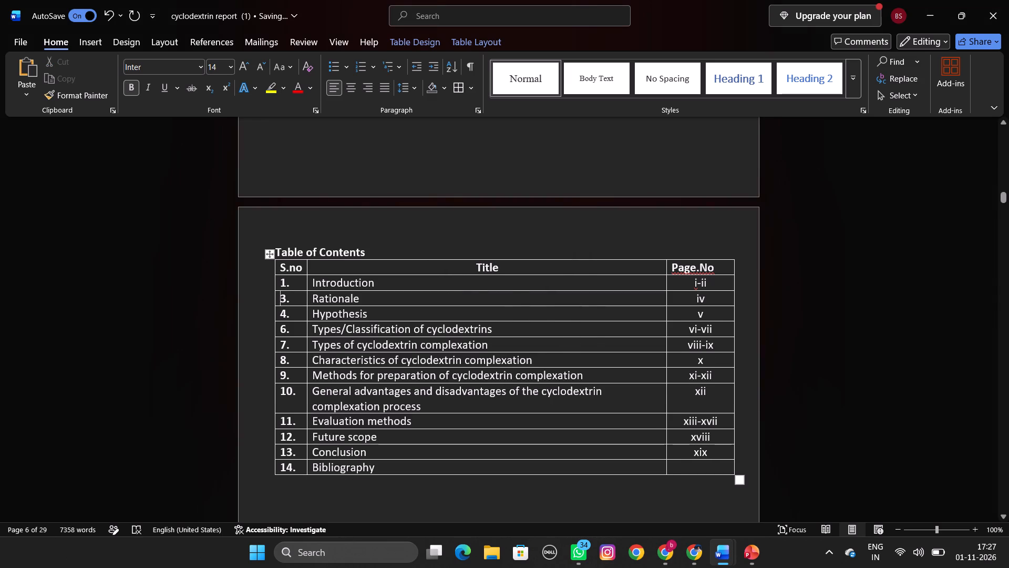
Renumber the Rationale row as 2 and the Hypothesis row as 3 in the Table of Contents.
{"action": "left_click", "coordinate": [286, 299]}
{"action": "key", "text": "BackSpace"}
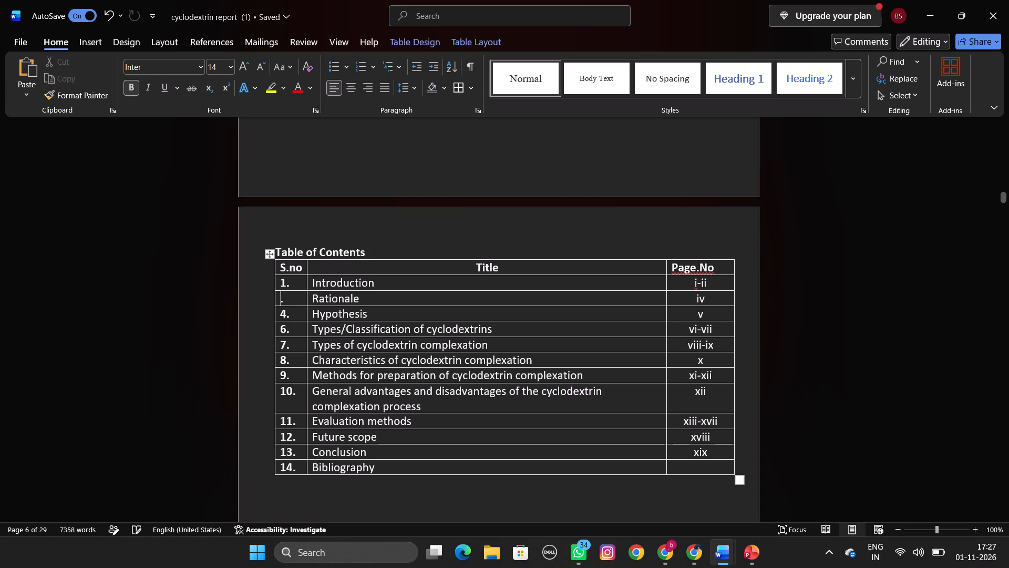
{"action": "key", "text": "2"}
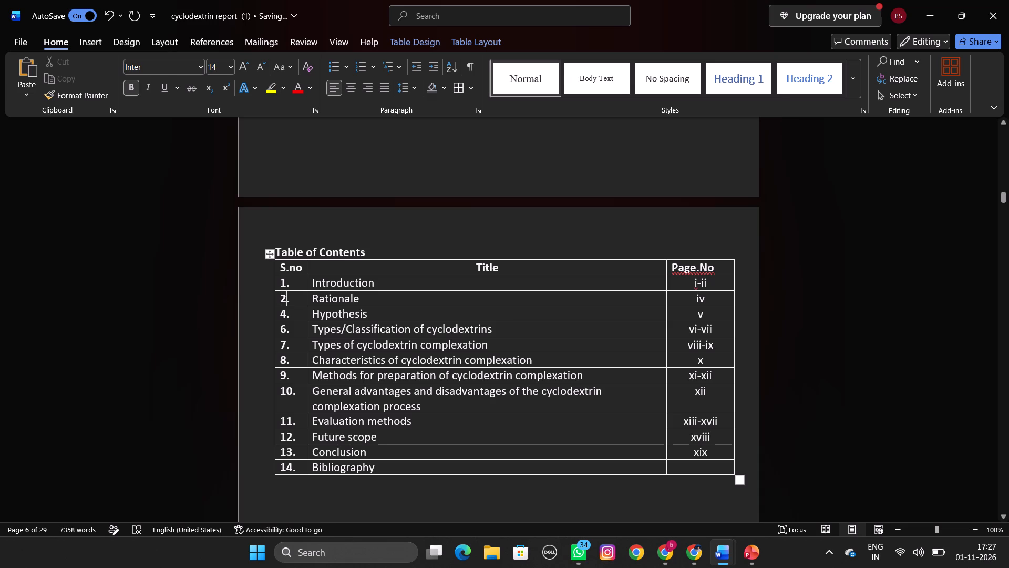
{"action": "key", "text": "BackSpace"}
{"action": "key", "text": "2"}
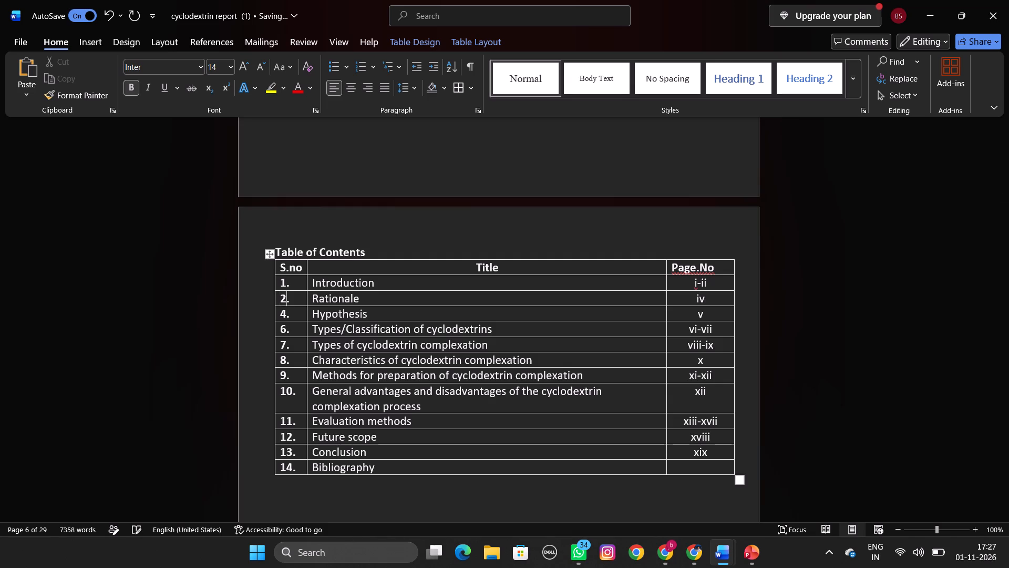
{"action": "left_click", "coordinate": [286, 316]}
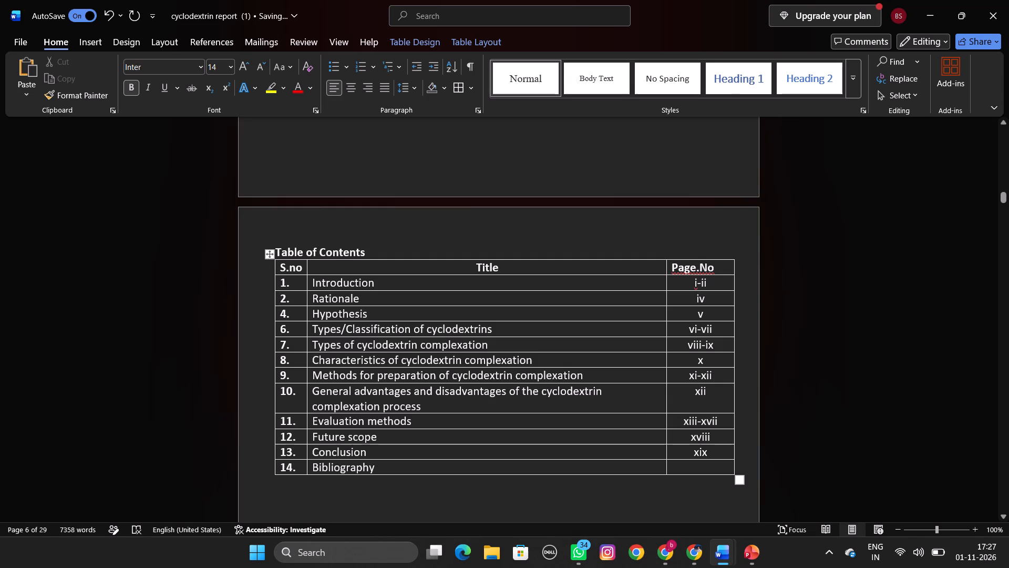
{"action": "key", "text": "BackSpace"}
{"action": "key", "text": "3"}
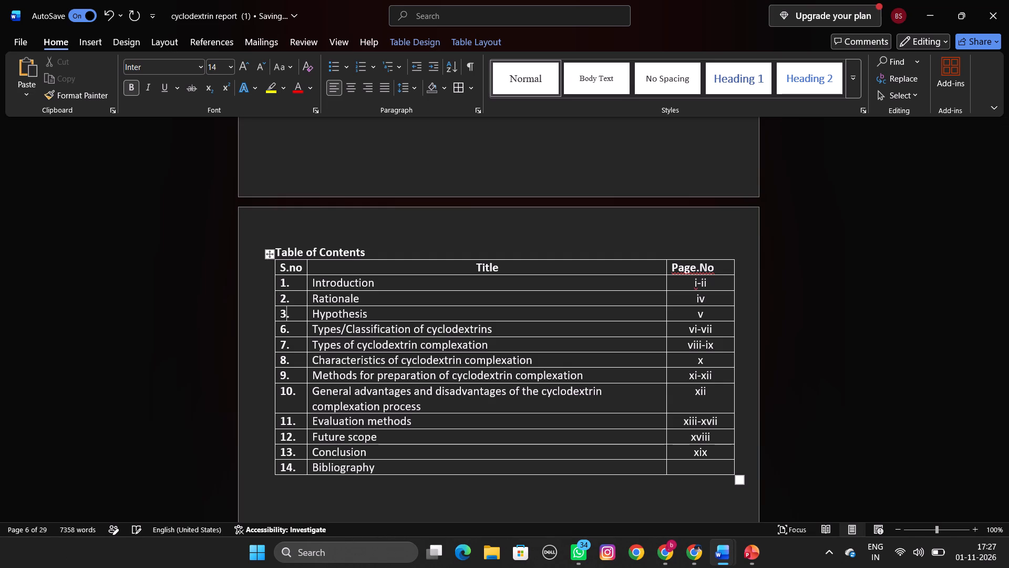
Renumber the rows from Types/Classification of cyclodextrins through Methods for preparation of cyclodextrin complexation as 4, 5, 6 and 7.
{"action": "key", "text": "Down"}
{"action": "key", "text": "BackSpace"}
{"action": "key", "text": "4"}
{"action": "key", "text": "Down"}
{"action": "key", "text": "BackSpace"}
{"action": "key", "text": "5"}
{"action": "key", "text": "Down"}
{"action": "key", "text": "BackSpace"}
{"action": "key", "text": "6"}
{"action": "key", "text": "Down"}
{"action": "key", "text": "BackSpace"}
{"action": "key", "text": "7"}
Renumber the General advantages and disadvantages row as 8 and the Evaluation methods row as 9 in the Table of Contents.
{"action": "key", "text": "Down"}
{"action": "key", "text": "Right"}
{"action": "key", "text": "BackSpace"}
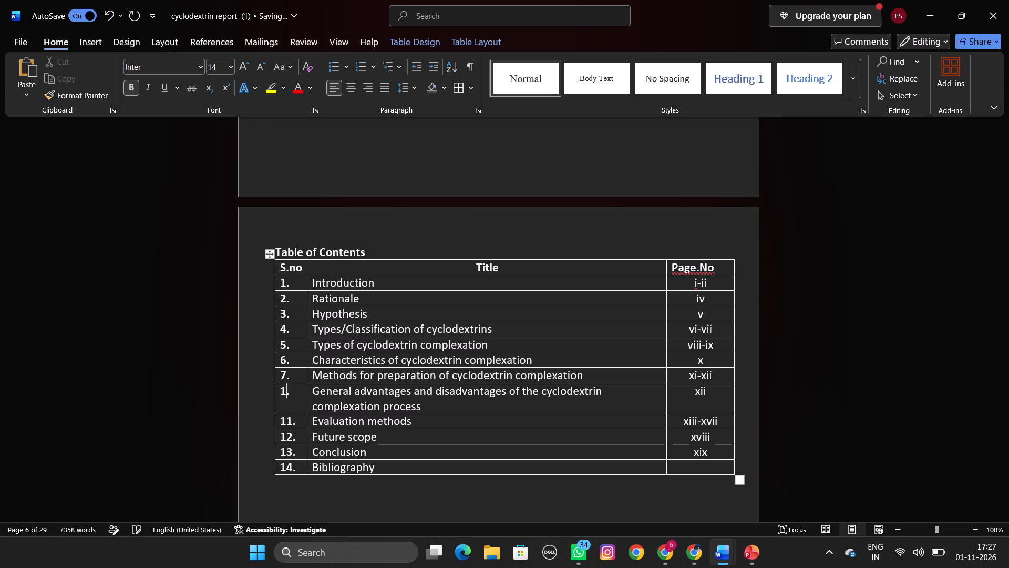
{"action": "key", "text": "BackSpace"}
{"action": "key", "text": "8"}
{"action": "key", "text": "Down"}
{"action": "key", "text": "Right"}
{"action": "key", "text": "BackSpace"}
{"action": "key", "text": "BackSpace"}
{"action": "key", "text": "9"}
Renumber the Future scope, Conclusion and Bibliography rows as 10, 11 and 12 in the Table of Contents.
{"action": "key", "text": "Down"}
{"action": "key", "text": "Right"}
{"action": "key", "text": "BackSpace"}
{"action": "key", "text": "BackSpace"}
{"action": "key", "text": "1"}
{"action": "key", "text": "0"}
{"action": "key", "text": "Down"}
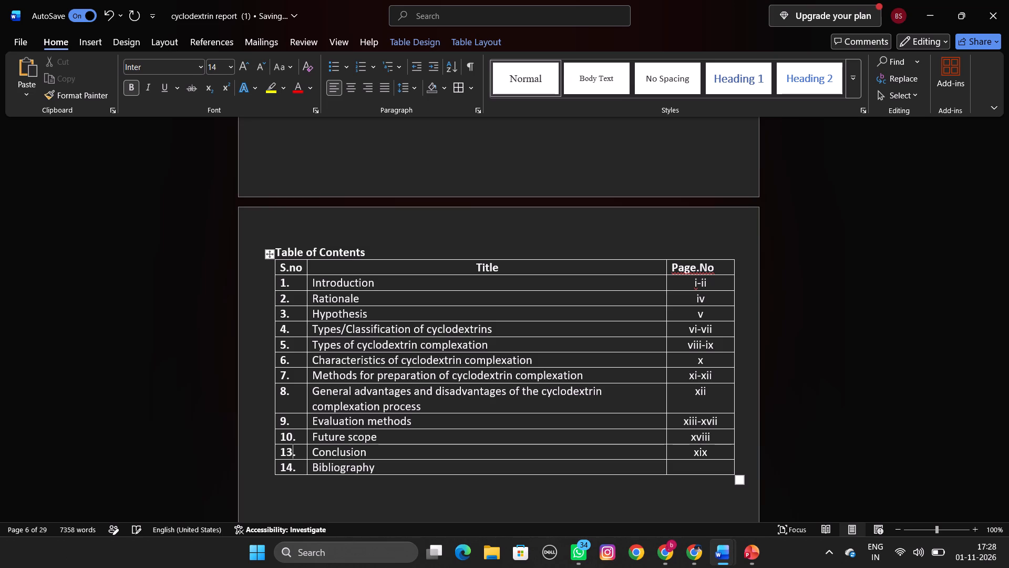
{"action": "key", "text": "BackSpace"}
{"action": "key", "text": "1"}
{"action": "key", "text": "Down"}
{"action": "key", "text": "BackSpace"}
{"action": "key", "text": "2"}
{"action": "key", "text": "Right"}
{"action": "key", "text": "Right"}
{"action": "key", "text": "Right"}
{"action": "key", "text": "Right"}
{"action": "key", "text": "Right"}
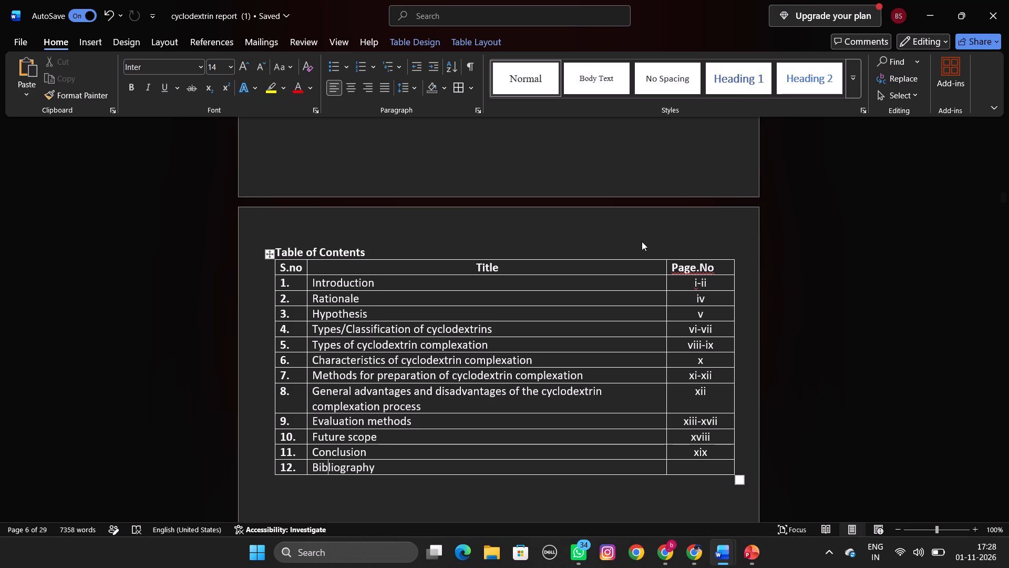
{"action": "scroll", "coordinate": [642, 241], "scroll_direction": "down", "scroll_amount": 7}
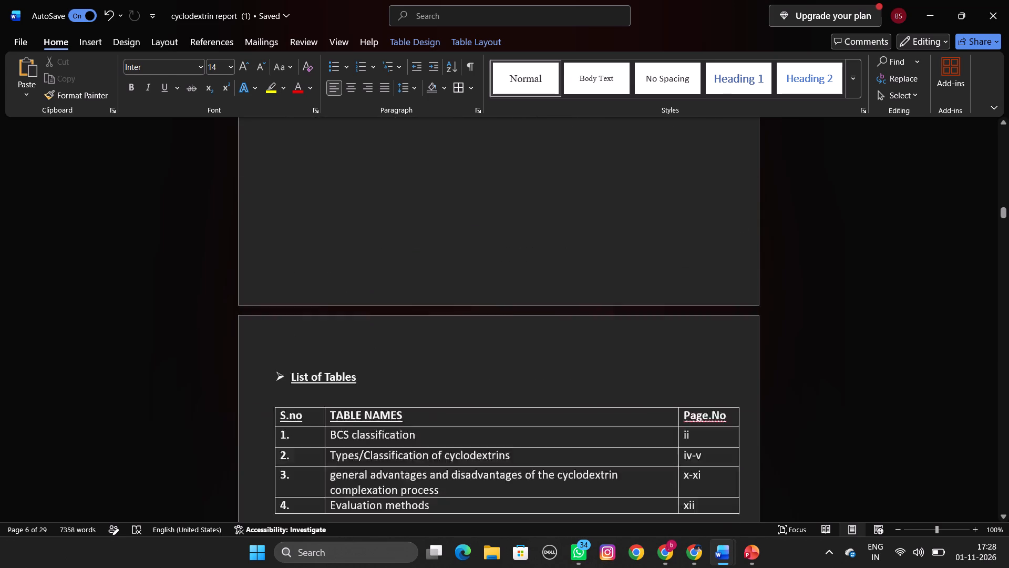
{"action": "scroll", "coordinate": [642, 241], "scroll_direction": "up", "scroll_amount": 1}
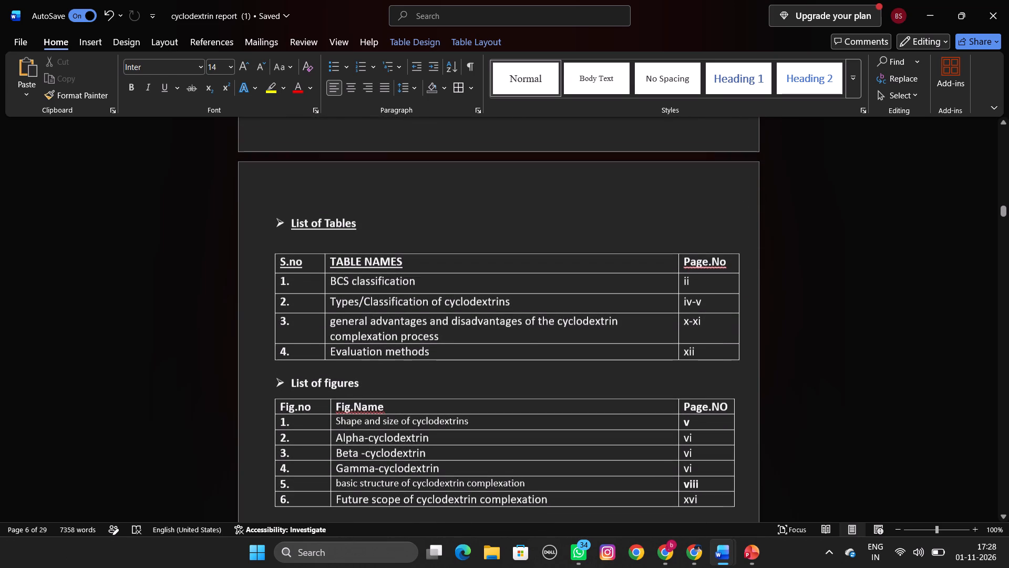
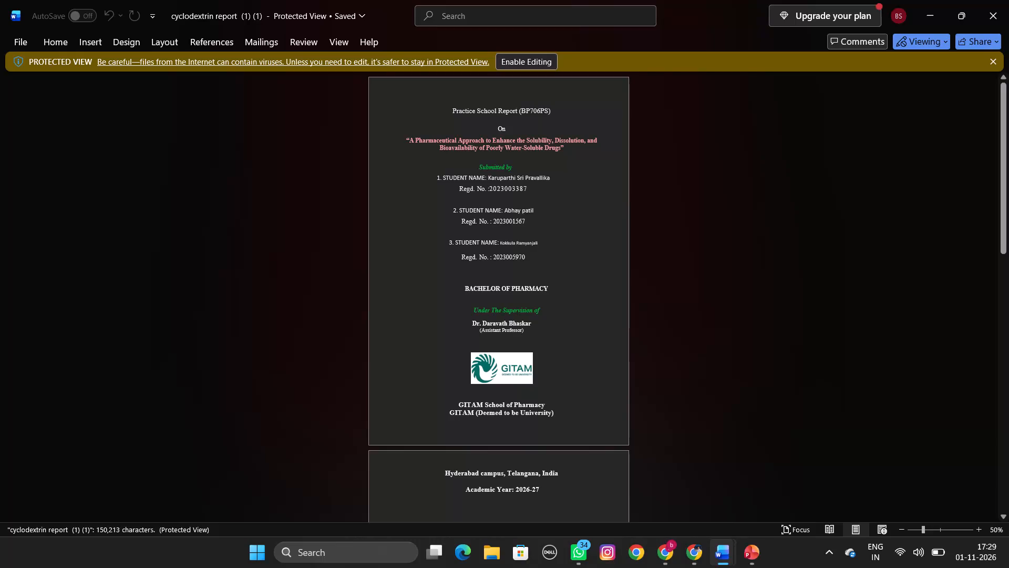
Look through the reopened report's front pages, examining the Table of Contents, List of Tables and List of figures.
{"action": "scroll", "coordinate": [591, 328], "scroll_direction": "down", "scroll_amount": 13}
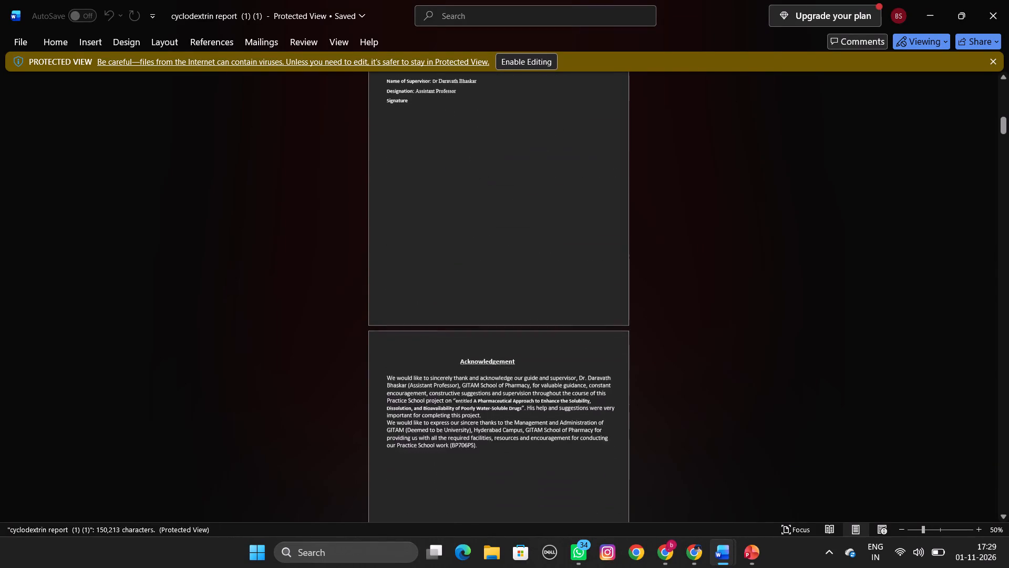
{"action": "scroll", "coordinate": [591, 328], "scroll_direction": "down", "scroll_amount": 7}
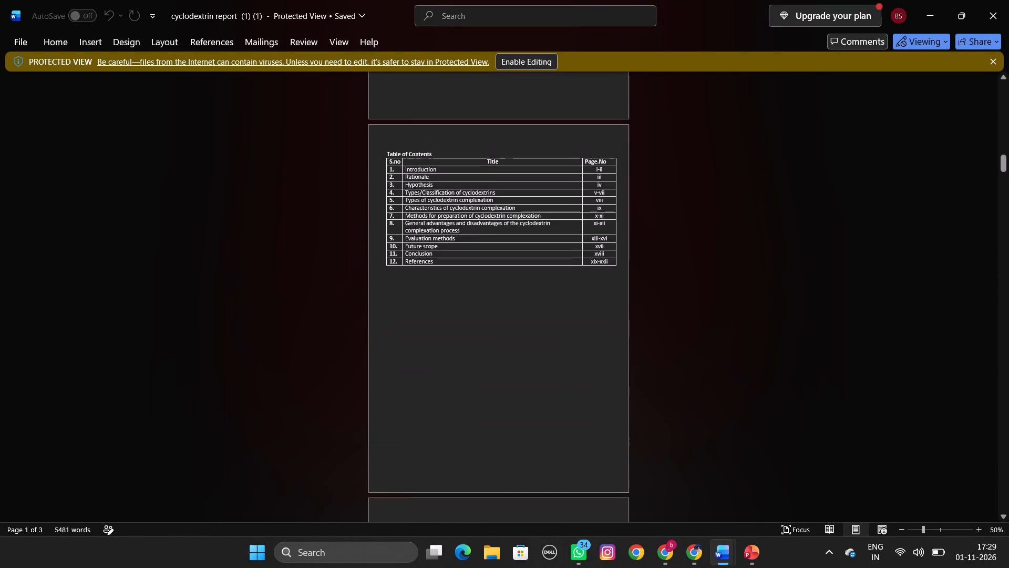
{"action": "scroll", "coordinate": [568, 308], "scroll_direction": "down", "scroll_amount": 3}
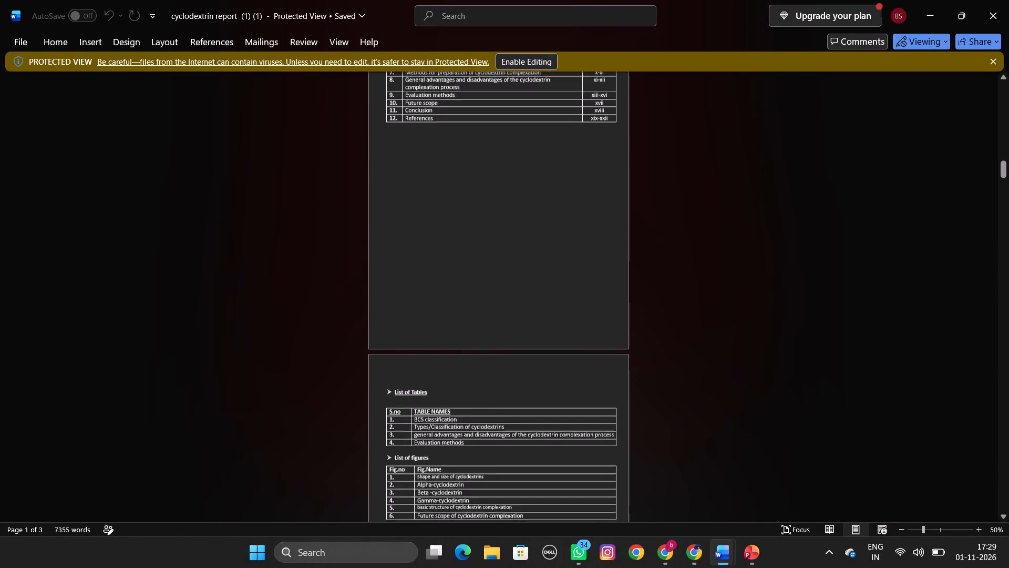
{"action": "scroll", "coordinate": [568, 308], "scroll_direction": "down", "scroll_amount": 1}
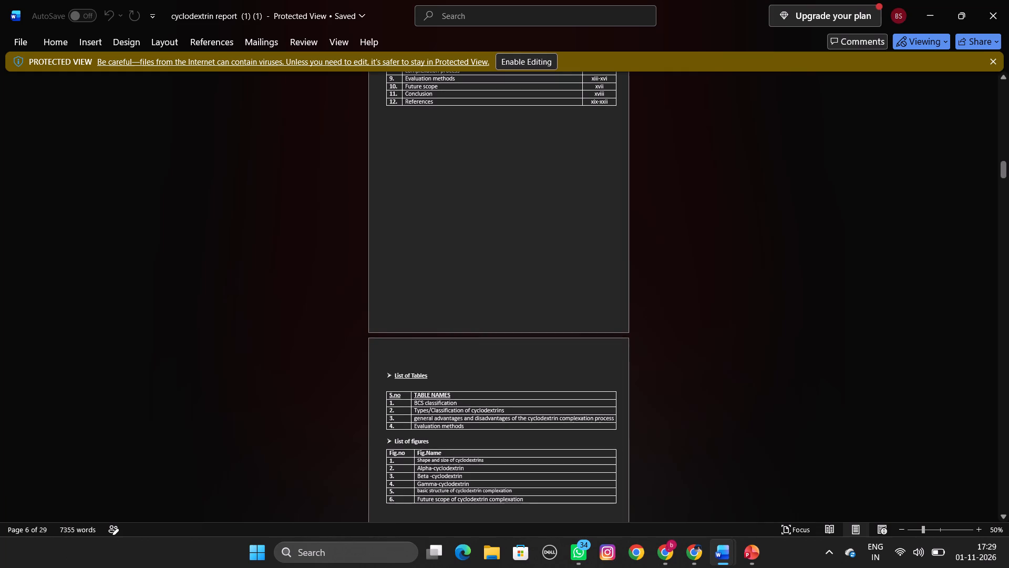
Take the cyclodextrin report out of Protected View by enabling editing.
{"action": "left_click", "coordinate": [551, 62]}
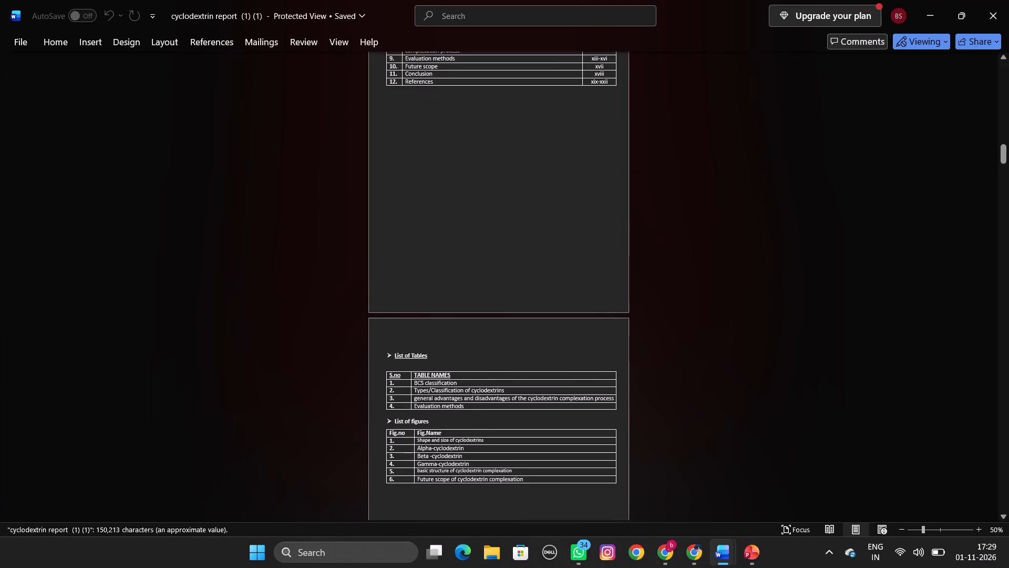
{"action": "left_click", "coordinate": [551, 62]}
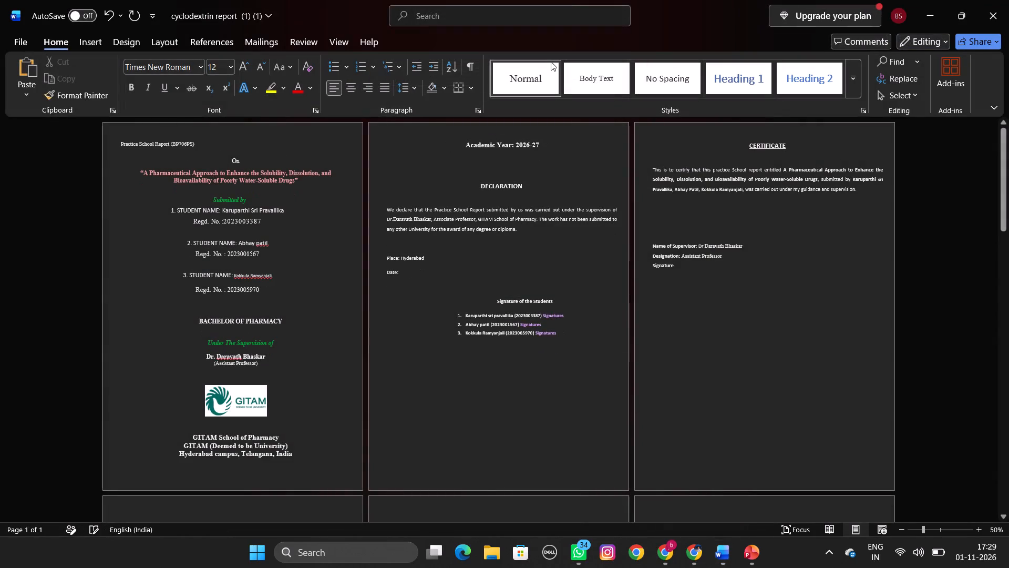
Turn on AutoSave for the cyclodextrin report.
{"action": "left_click", "coordinate": [89, 12]}
{"action": "left_click", "coordinate": [491, 213]}
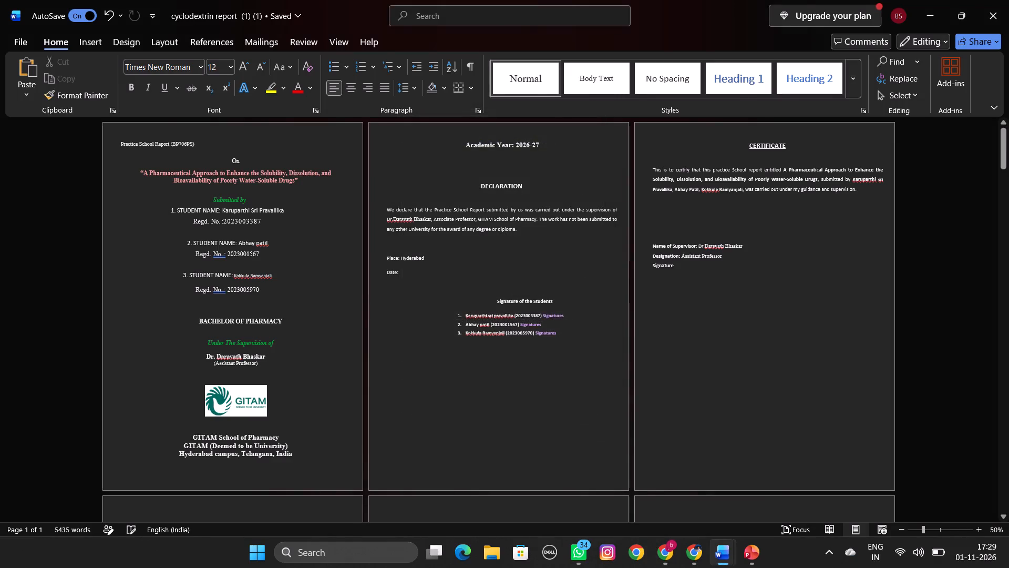
Review the report's front pages and check the titles, serial numbers and page numbers in the Table of Contents.
{"action": "scroll", "coordinate": [334, 317], "scroll_direction": "up", "scroll_amount": 5, "text": "ctrl"}
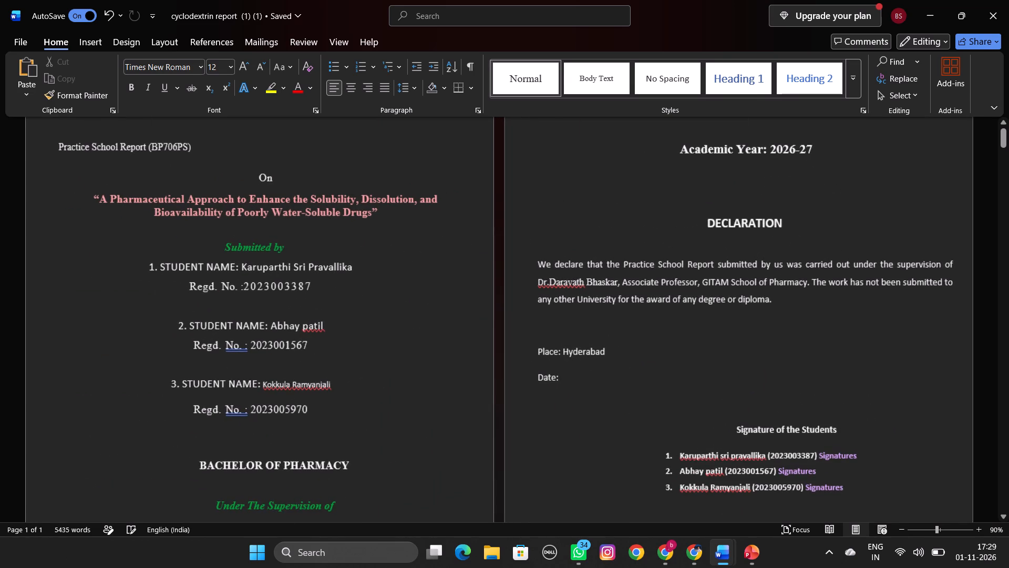
{"action": "scroll", "coordinate": [334, 317], "scroll_direction": "up", "scroll_amount": 1, "text": "ctrl"}
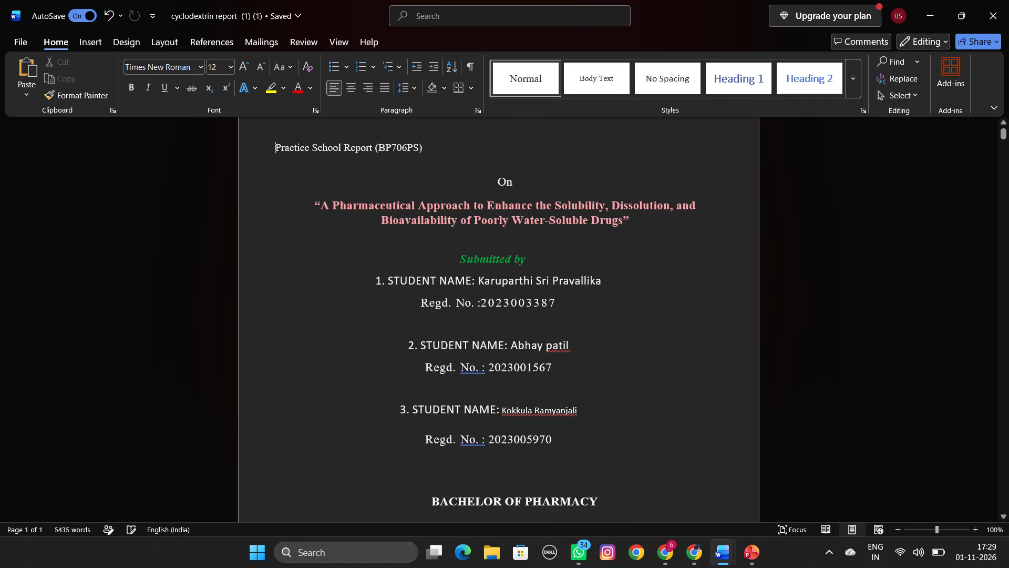
{"action": "scroll", "coordinate": [334, 317], "scroll_direction": "down", "scroll_amount": 8}
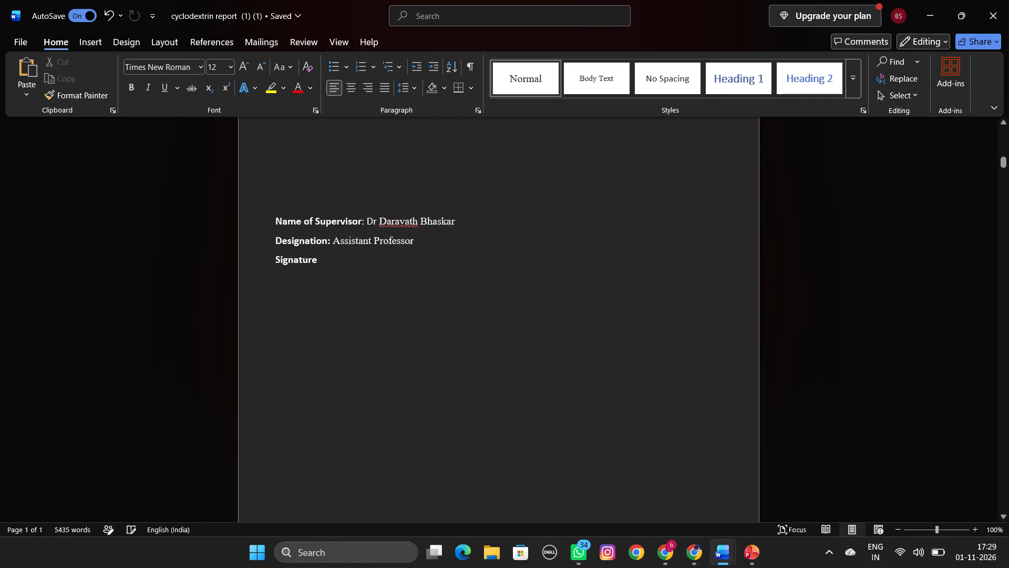
{"action": "scroll", "coordinate": [334, 317], "scroll_direction": "down", "scroll_amount": 7}
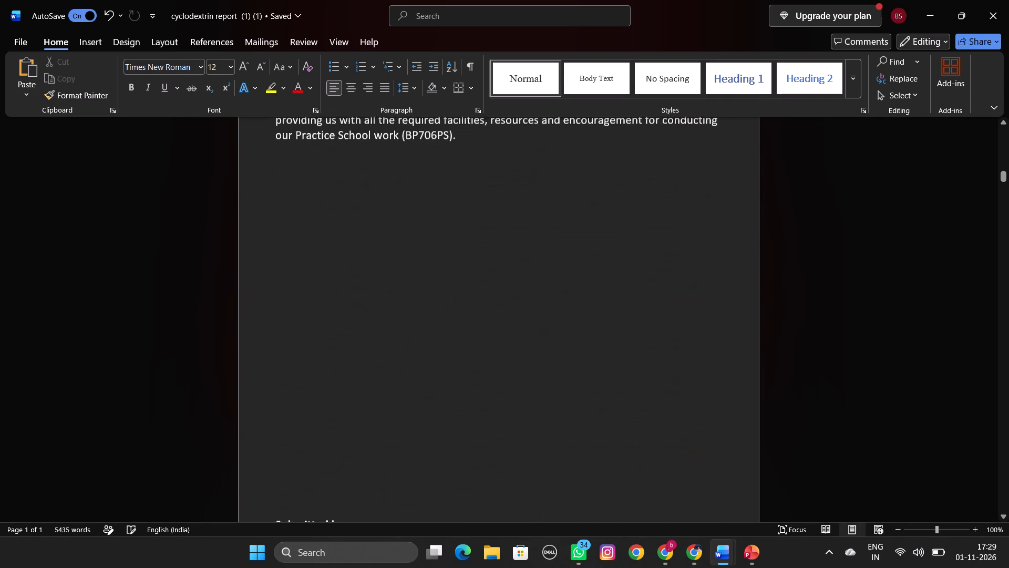
{"action": "scroll", "coordinate": [334, 317], "scroll_direction": "down", "scroll_amount": 6}
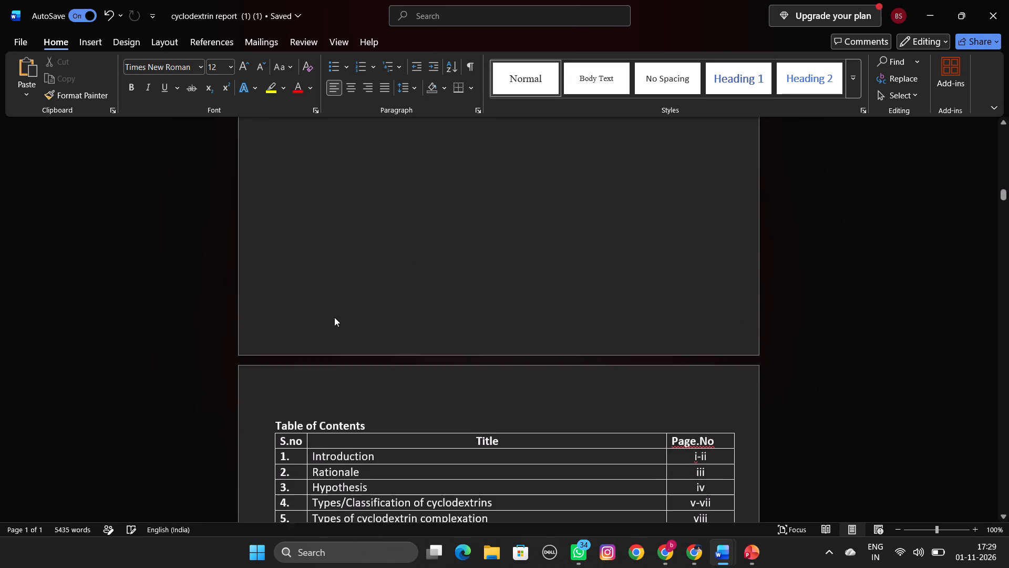
{"action": "scroll", "coordinate": [334, 317], "scroll_direction": "down", "scroll_amount": 1}
{"action": "scroll", "coordinate": [334, 317], "scroll_direction": "right", "scroll_amount": 1}
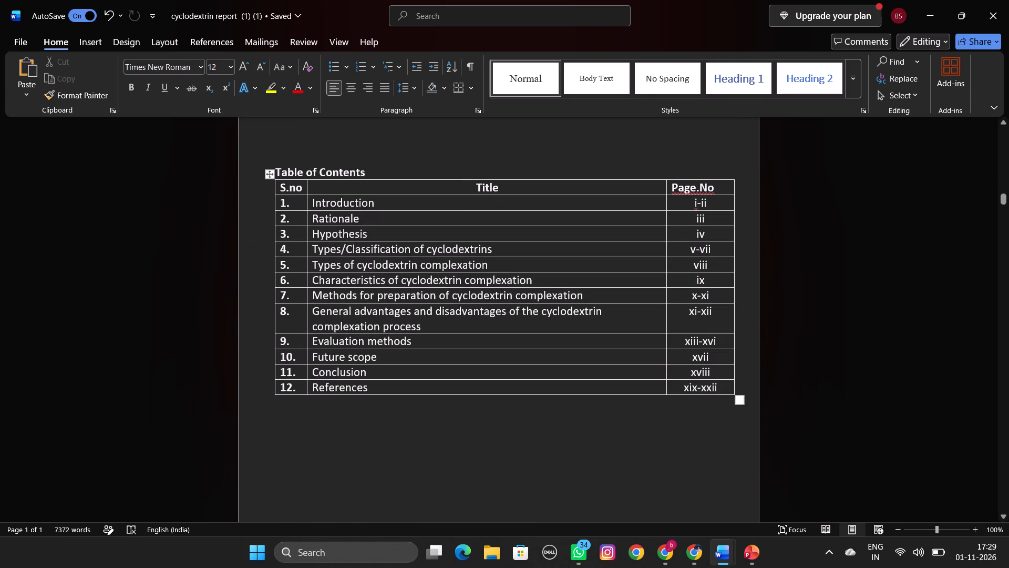
{"action": "left_click_drag", "start_coordinate": [334, 317], "coordinate": [532, 299]}
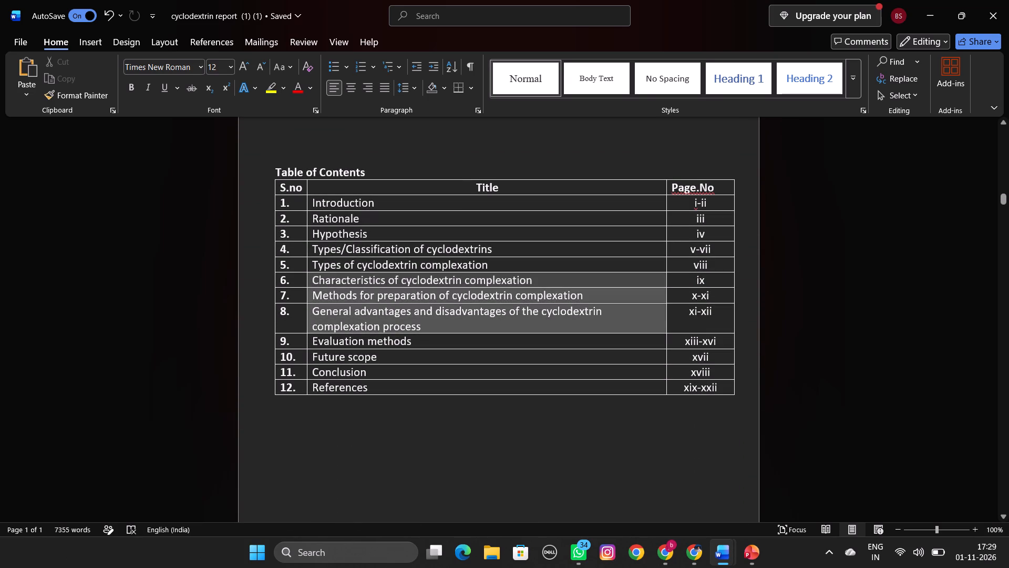
{"action": "left_click_drag", "start_coordinate": [532, 299], "coordinate": [440, 319]}
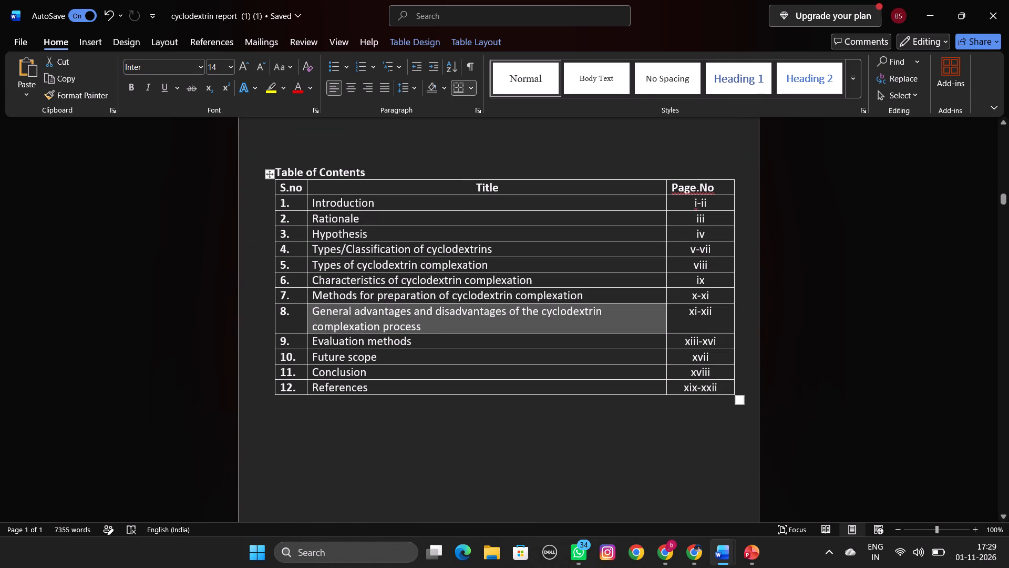
{"action": "left_click", "coordinate": [125, 288]}
{"action": "left_click", "coordinate": [125, 288]}
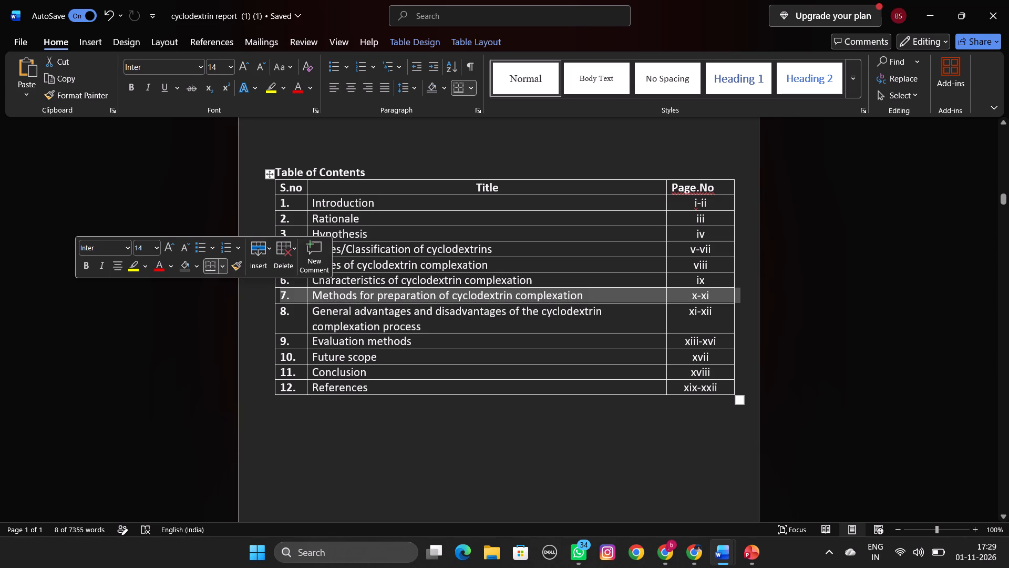
{"action": "left_click", "coordinate": [294, 462]}
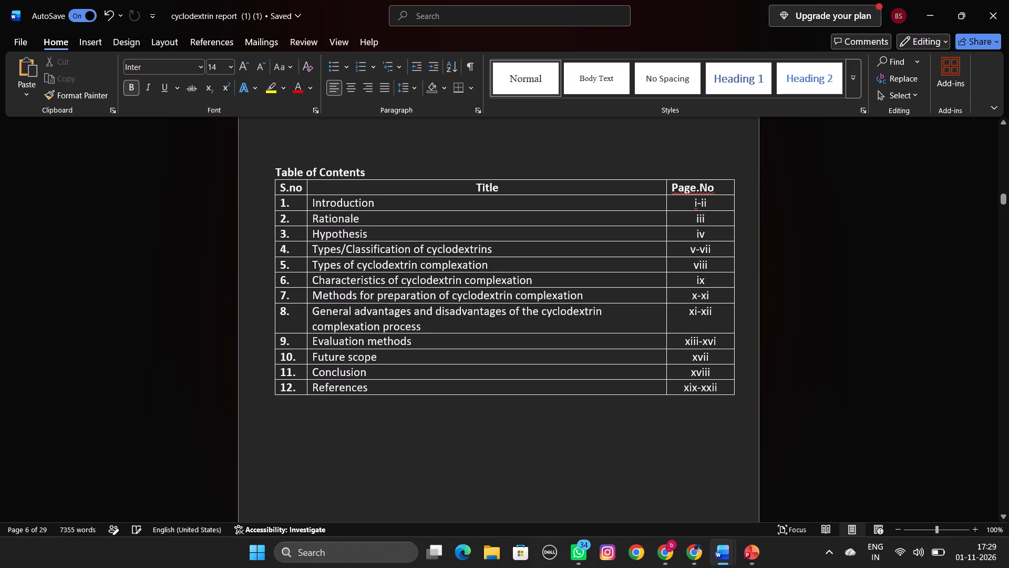
Draw a vertical divider through all rows of the List of Tables table, adding a narrow third column after the table names.
{"action": "scroll", "coordinate": [294, 462], "scroll_direction": "down", "scroll_amount": 4}
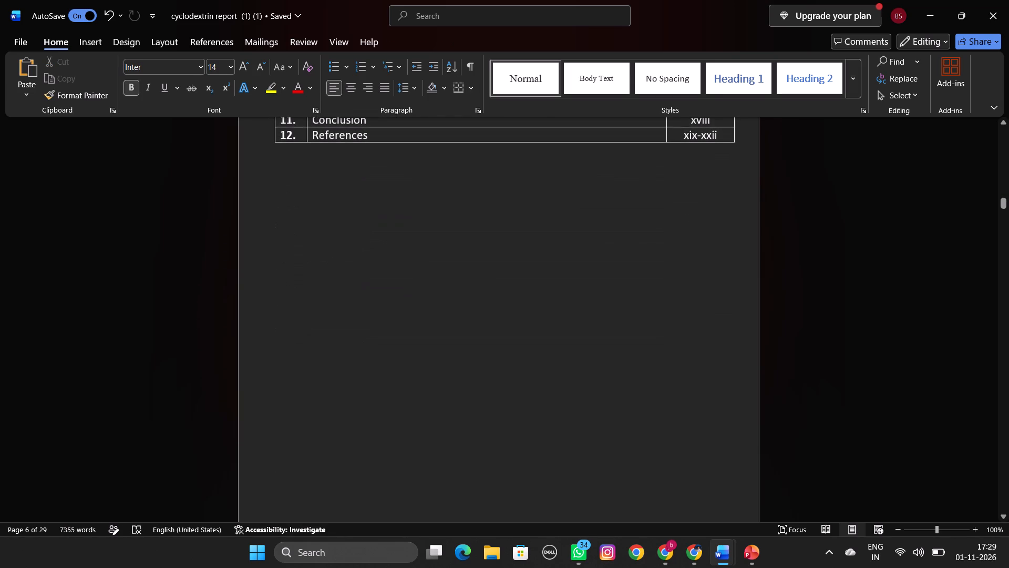
{"action": "key", "text": "Down"}
{"action": "key", "text": "Down"}
{"action": "key", "text": "Down"}
{"action": "key", "text": "Down"}
{"action": "key", "text": "Down"}
{"action": "key", "text": "Down"}
{"action": "key", "text": "Down"}
{"action": "key", "text": "Down"}
{"action": "key", "text": "Down"}
{"action": "key", "text": "Down"}
{"action": "key", "text": "Down"}
{"action": "key", "text": "Down"}
{"action": "key", "text": "Down"}
{"action": "key", "text": "Down"}
{"action": "key", "text": "Down"}
{"action": "key", "text": "Down"}
{"action": "key", "text": "Down"}
{"action": "key", "text": "Down"}
{"action": "key", "text": "Down"}
{"action": "key", "text": "Down"}
{"action": "key", "text": "Down"}
{"action": "key", "text": "Down"}
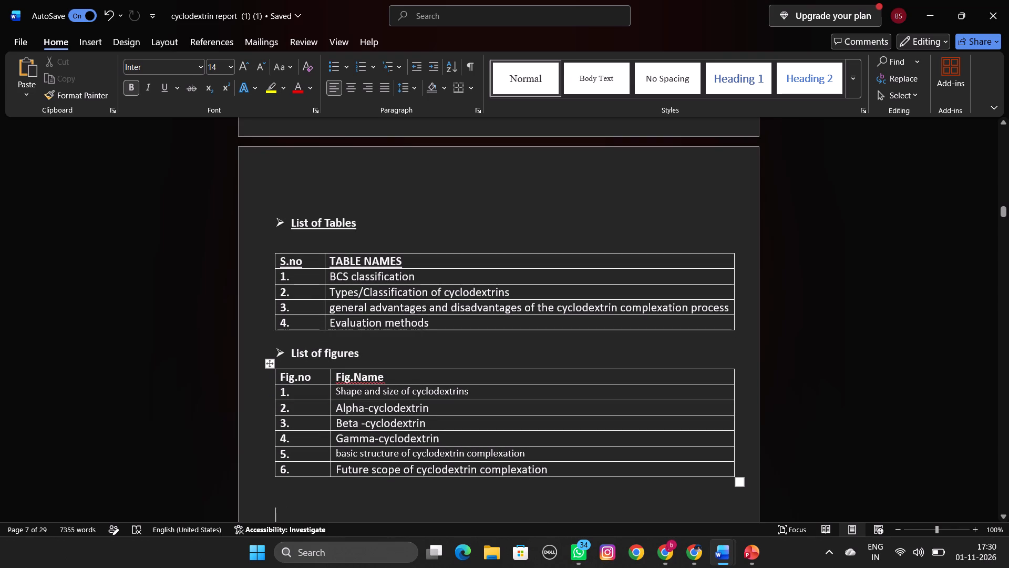
{"action": "left_click", "coordinate": [93, 48]}
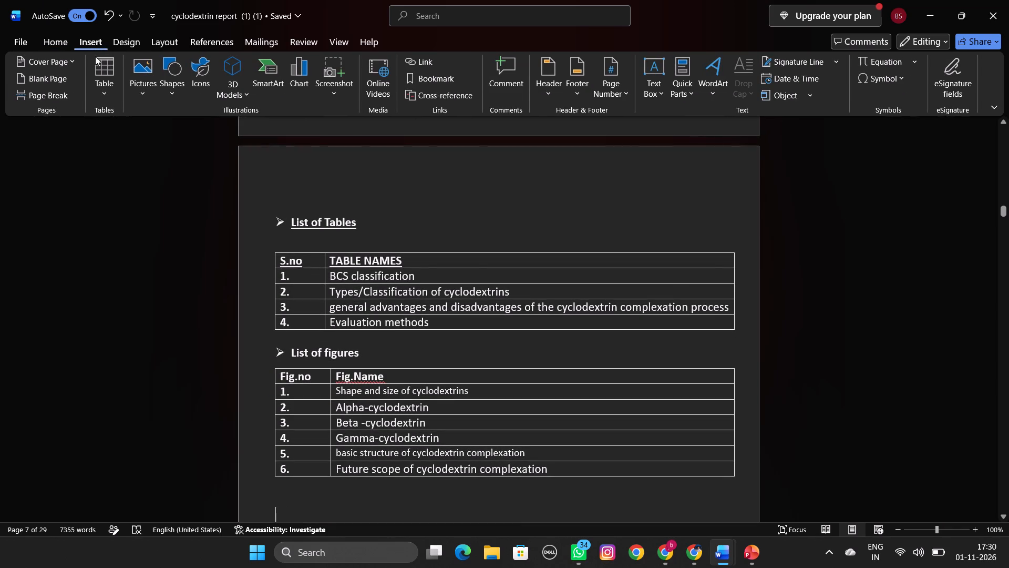
{"action": "left_click", "coordinate": [102, 90]}
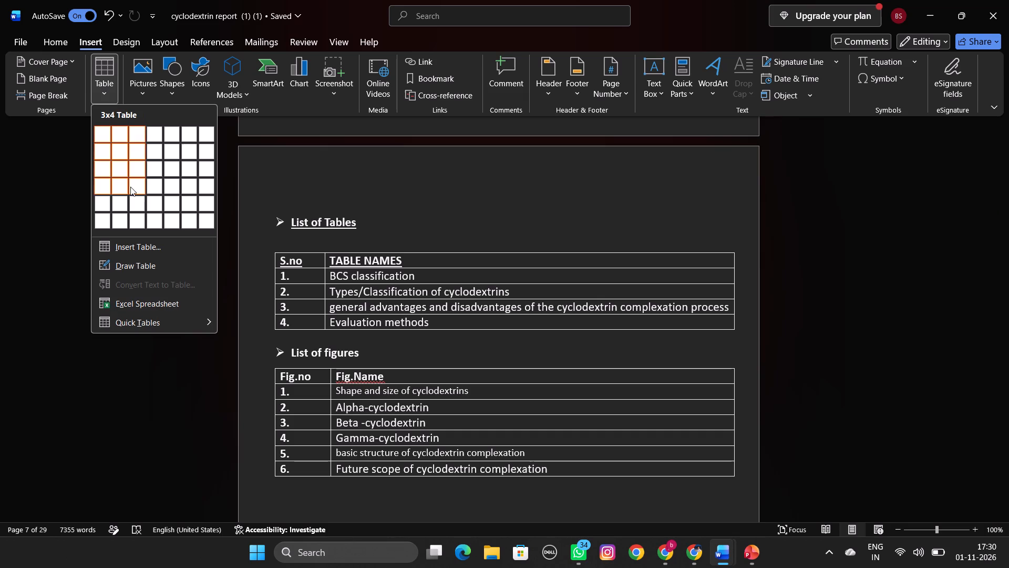
{"action": "left_click", "coordinate": [142, 269]}
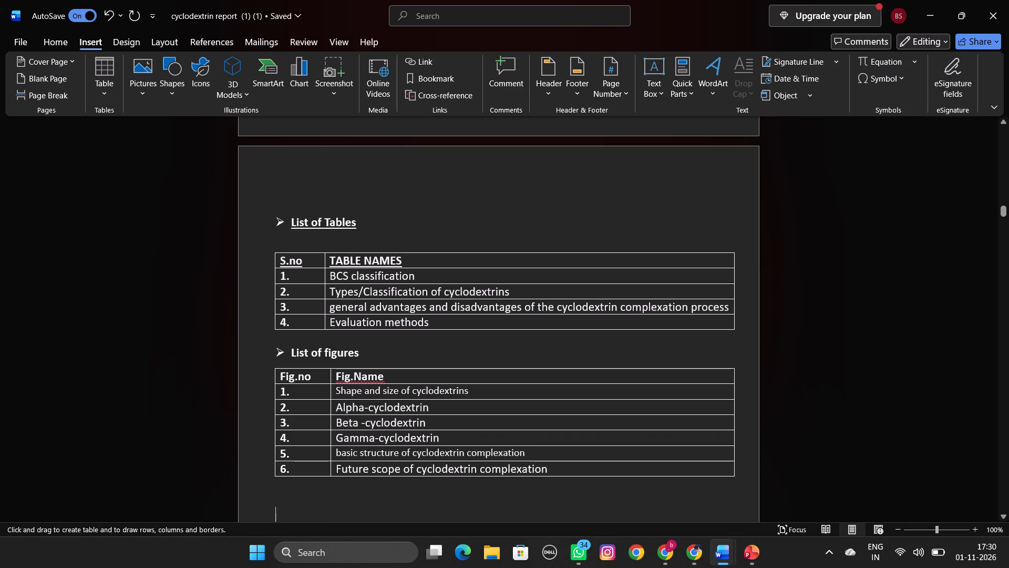
{"action": "left_click_drag", "start_coordinate": [676, 255], "coordinate": [680, 328]}
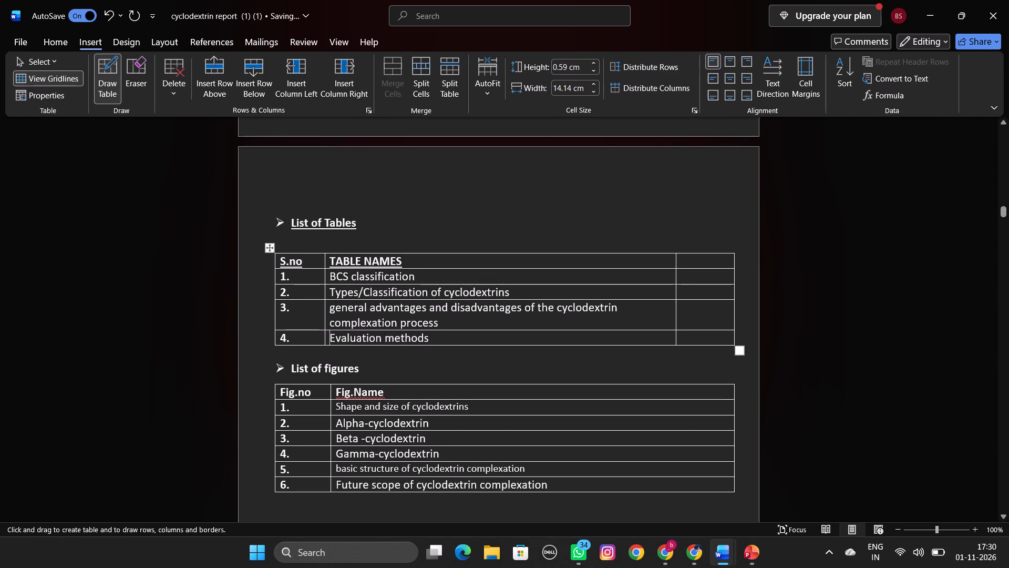
Draw a matching narrow third column through all rows of the List of figures table, after the figure names.
{"action": "left_click_drag", "start_coordinate": [676, 386], "coordinate": [684, 477]}
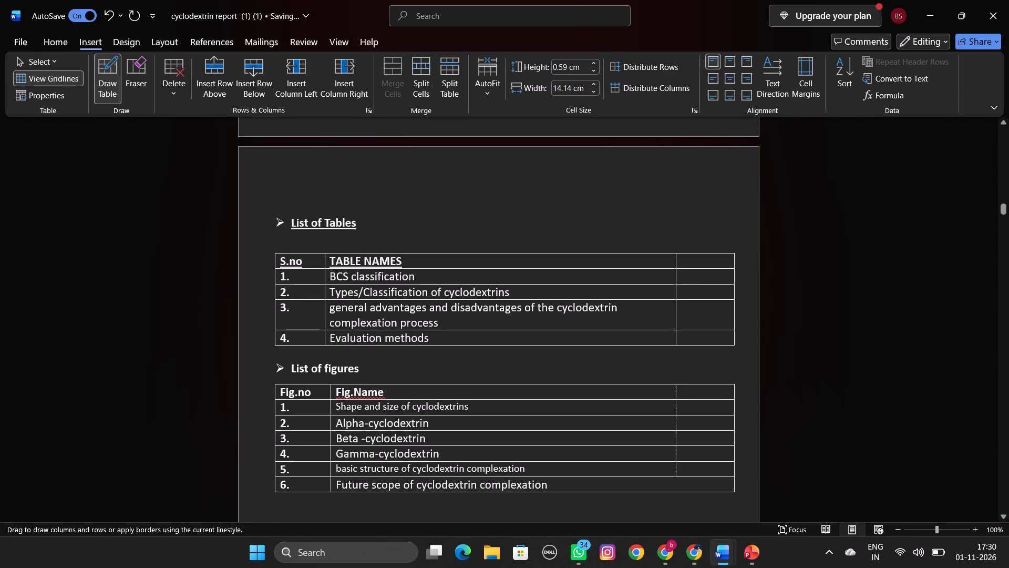
{"action": "left_click_drag", "start_coordinate": [684, 477], "coordinate": [684, 488]}
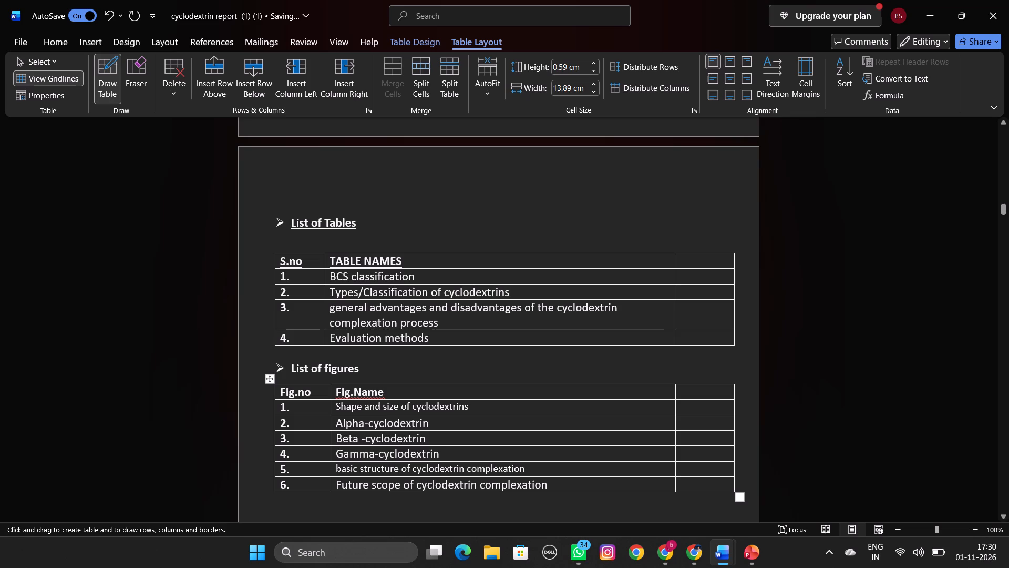
Enter the heading "Page no" for the new column of the List of Tables table.
{"action": "left_click", "coordinate": [680, 264]}
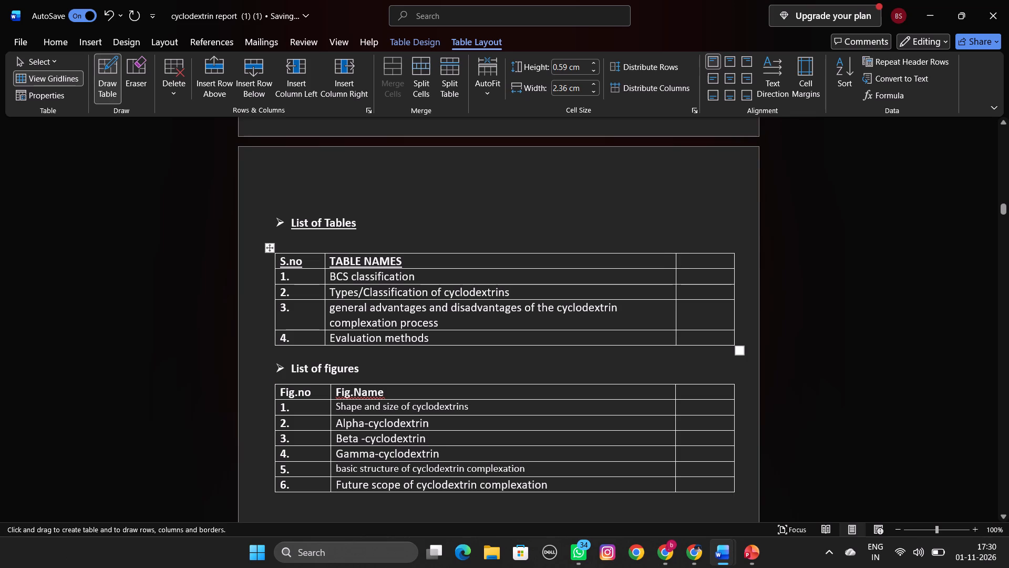
{"action": "key", "text": "p"}
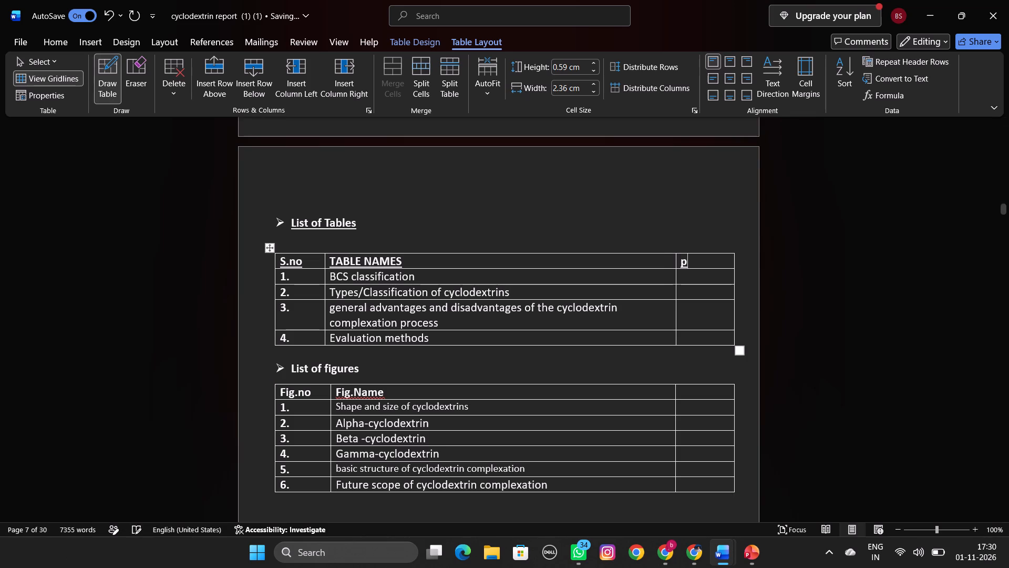
{"action": "key", "text": "g"}
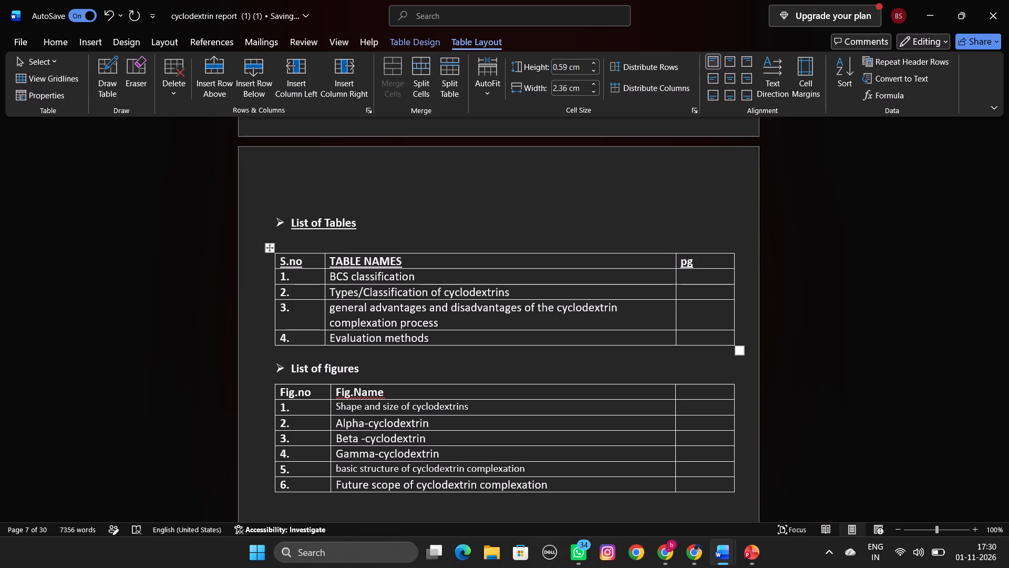
{"action": "key", "text": "BackSpace"}
{"action": "type", "text": "age"}
{"action": "key", "text": "space"}
{"action": "type", "text": "no"}
Enter page numbers ii for BCS classification and iv-v for Types/Classification of cyclodextrins in the List of Tables table.
{"action": "key", "text": "Down"}
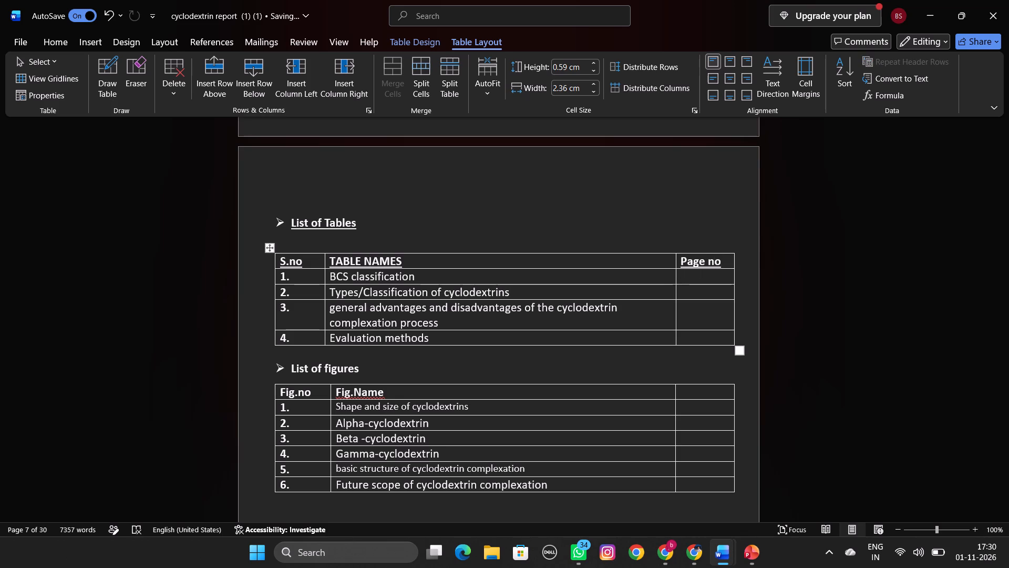
{"action": "type", "text": "ii"}
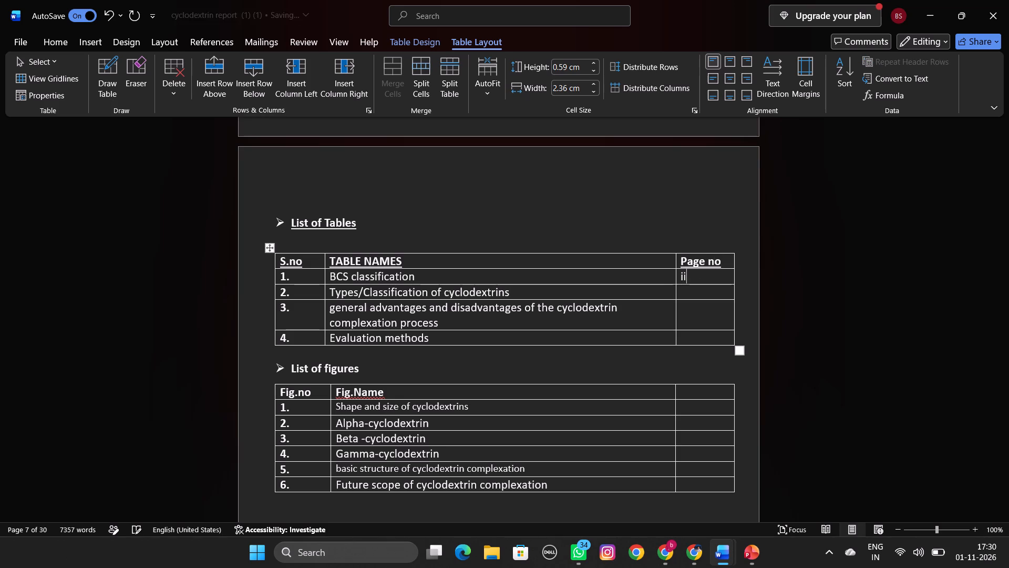
{"action": "key", "text": "Down"}
{"action": "key", "text": "Up"}
{"action": "key", "text": "BackSpace"}
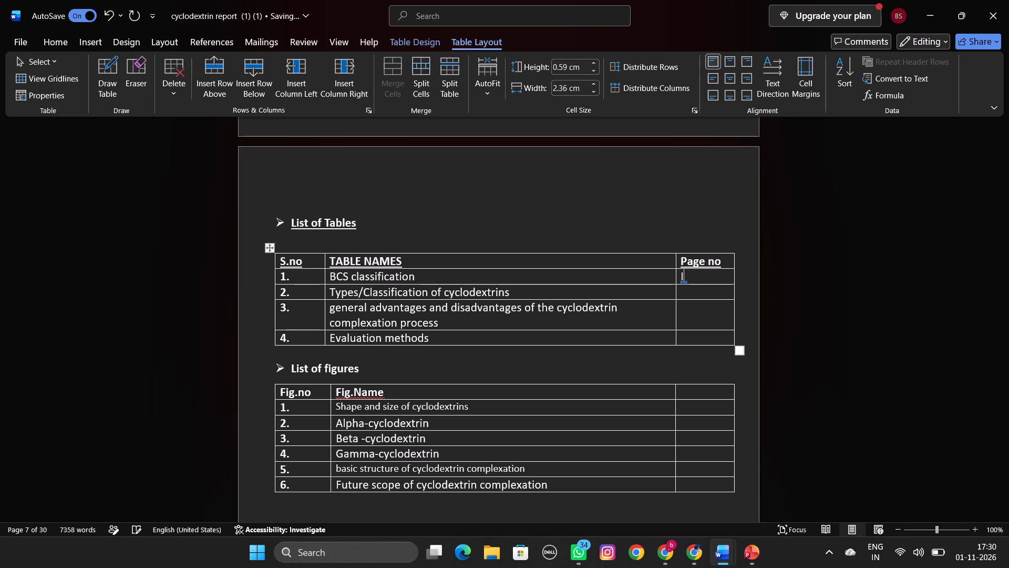
{"action": "key", "text": "BackSpace"}
{"action": "type", "text": "ii"}
{"action": "key", "text": "Down"}
{"action": "type", "text": "iv"}
{"action": "key", "text": "minus"}
{"action": "key", "text": "v"}
{"action": "key", "text": "Down"}
Enter page numbers x-xi for the general advantages and disadvantages row in the List of Tables table.
{"action": "key", "text": "x"}
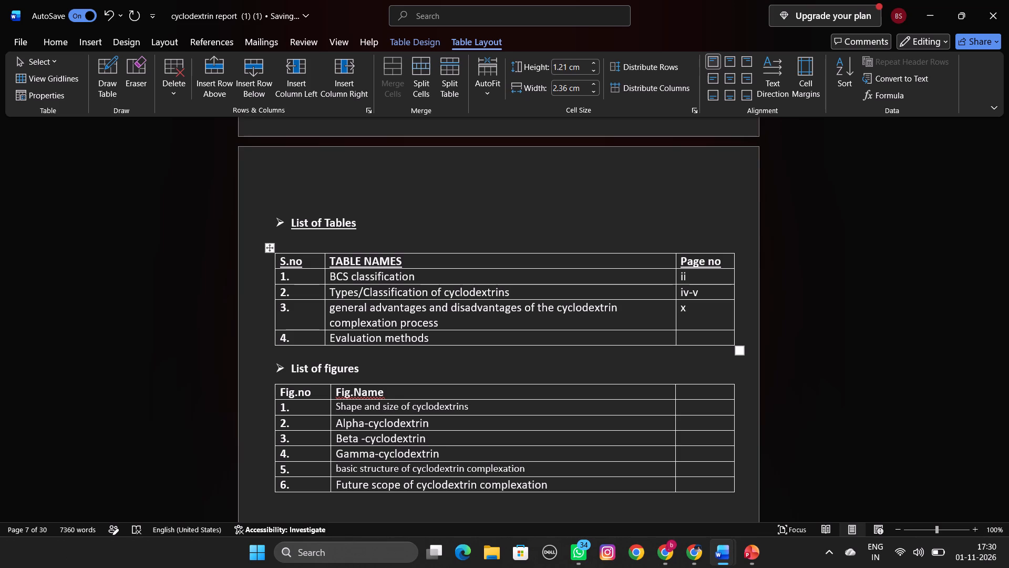
{"action": "key", "text": "minus"}
{"action": "key", "text": "x"}
{"action": "key", "text": "i"}
{"action": "key", "text": "Down"}
Enter page number xii for the Evaluation methods row in the List of Tables table.
{"action": "key", "text": "x"}
{"action": "type", "text": "ii"}
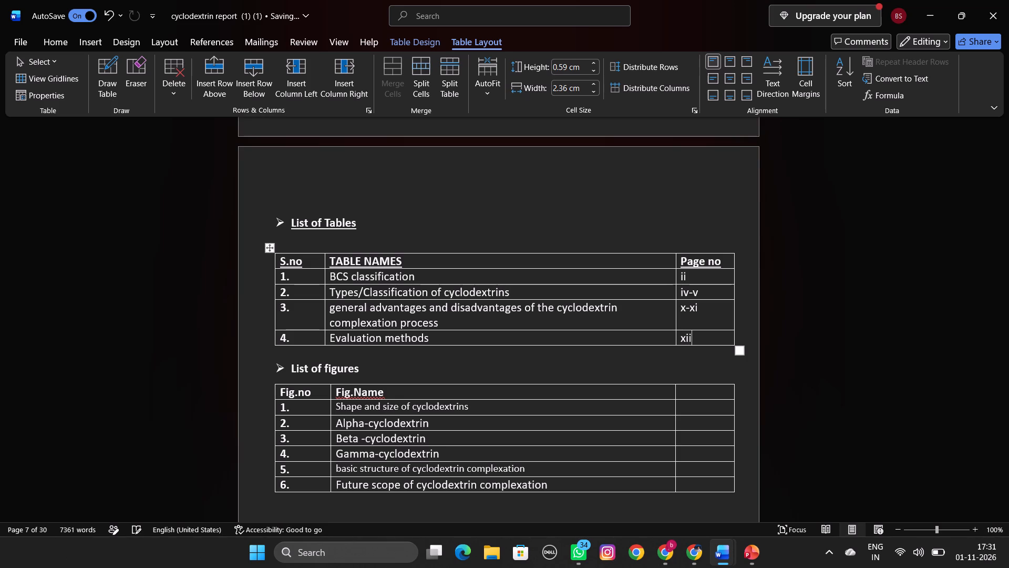
Enter the heading "Page no" for the new third column of the List of figures table.
{"action": "key", "text": "Down"}
{"action": "key", "text": "Down"}
{"action": "key", "text": "Down"}
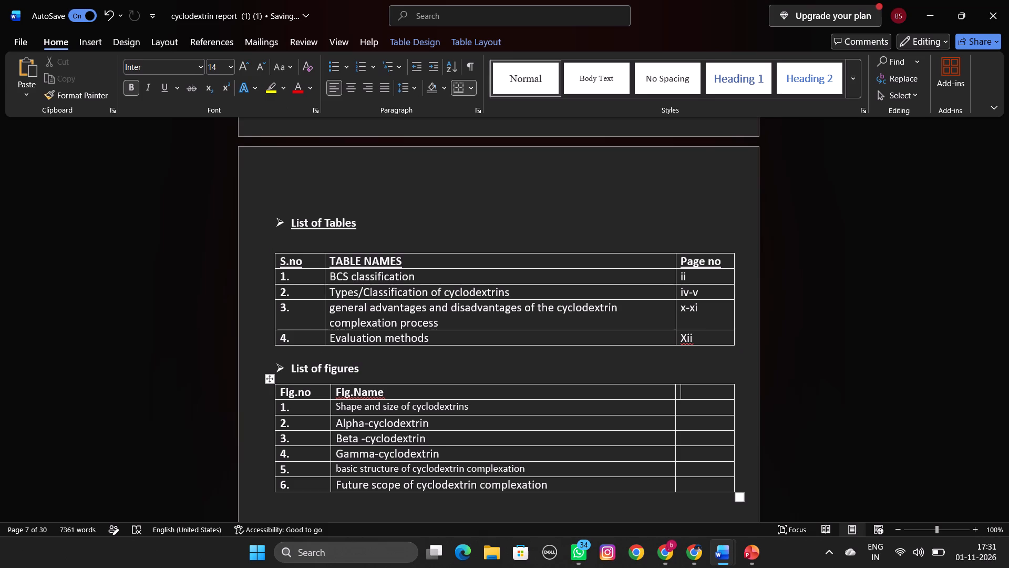
{"action": "key", "text": "p"}
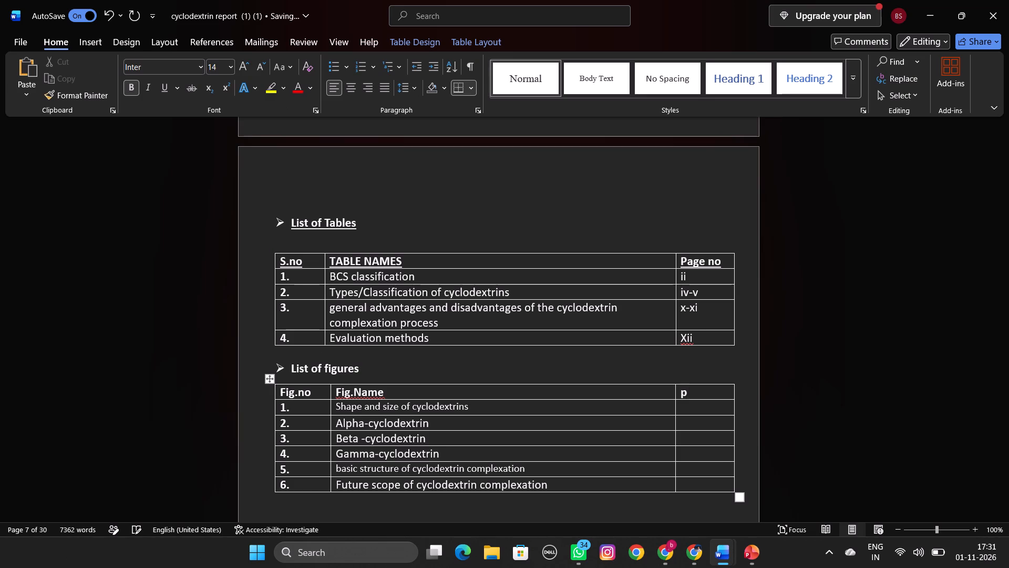
{"action": "type", "text": "age"}
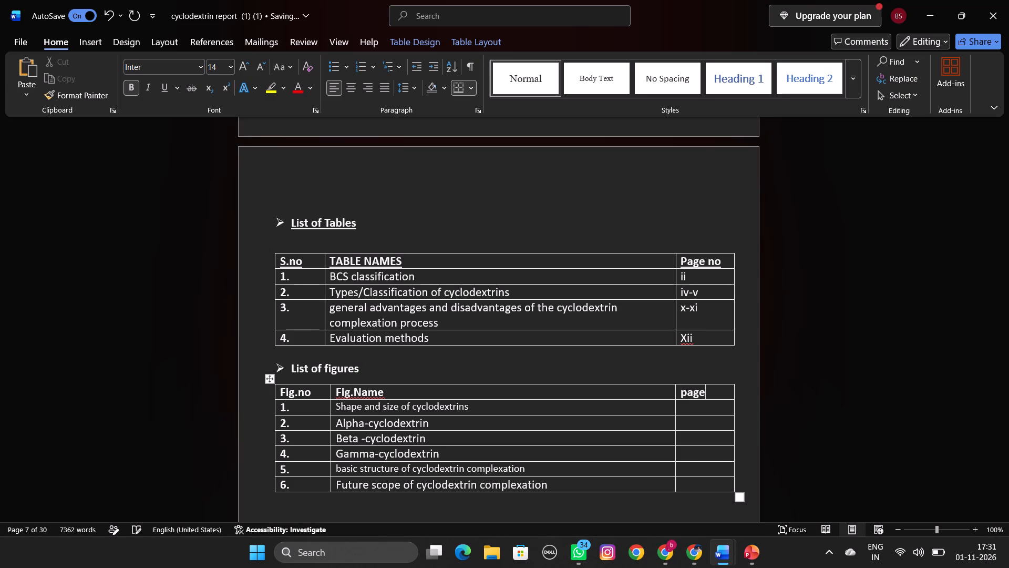
{"action": "key", "text": "space"}
{"action": "type", "text": "no"}
Enter page numbers v for Shape and size of cyclodextrins and vi for Alpha-, Beta- and Gamma-cyclodextrin in the List of figures table.
{"action": "key", "text": "Down"}
{"action": "key", "text": "v"}
{"action": "key", "text": "minus"}
{"action": "key", "text": "BackSpace"}
{"action": "key", "text": "Down"}
{"action": "key", "text": "Down"}
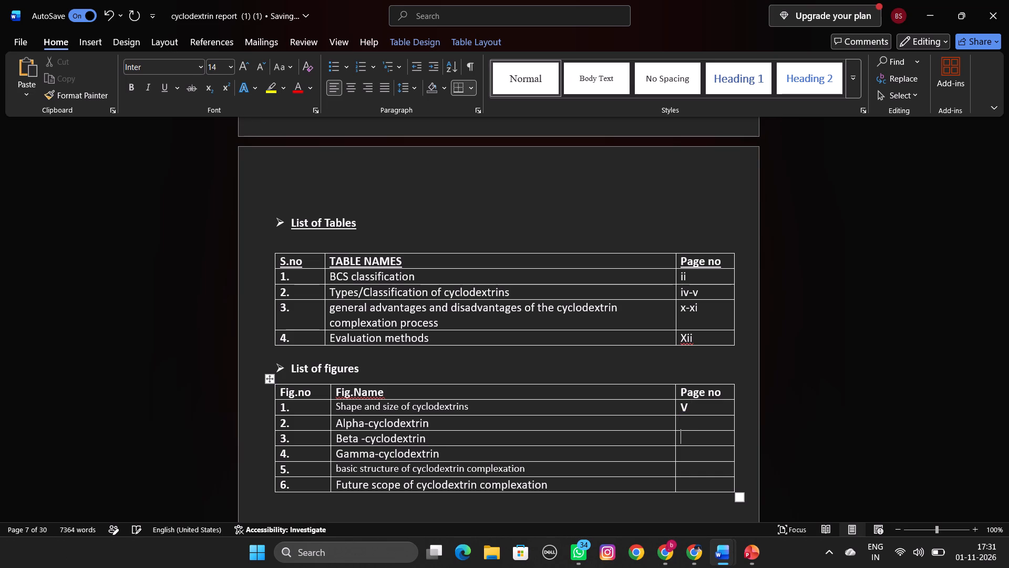
{"action": "key", "text": "Up"}
{"action": "type", "text": "vi"}
{"action": "key", "text": "Down"}
{"action": "type", "text": "vi"}
{"action": "key", "text": "Down"}
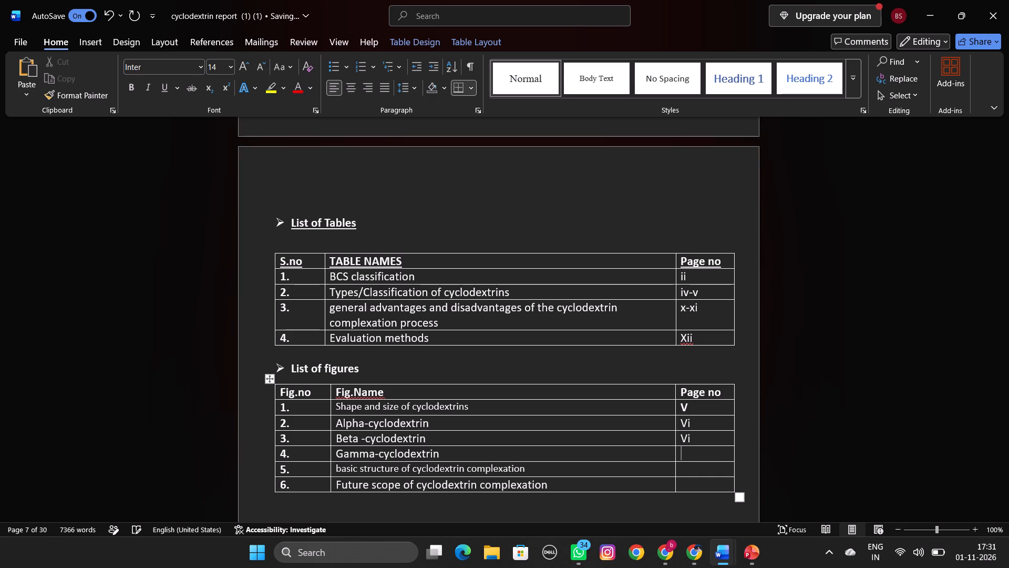
{"action": "type", "text": "vi"}
Enter page numbers viii for basic structure of cyclodextrin complexation and xvi for Future scope in the List of figures table.
{"action": "key", "text": "Down"}
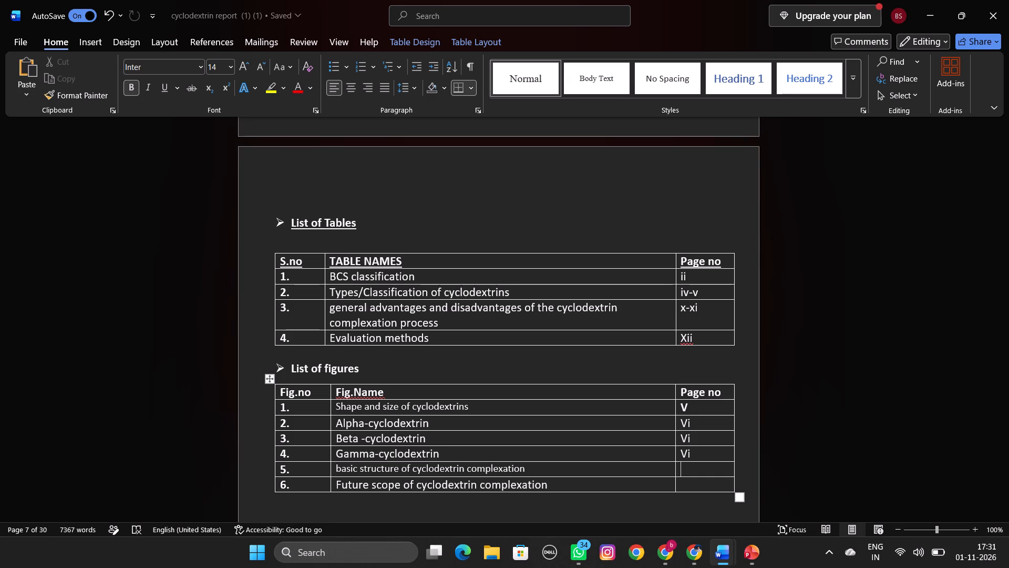
{"action": "type", "text": "vii"}
{"action": "key", "text": "i"}
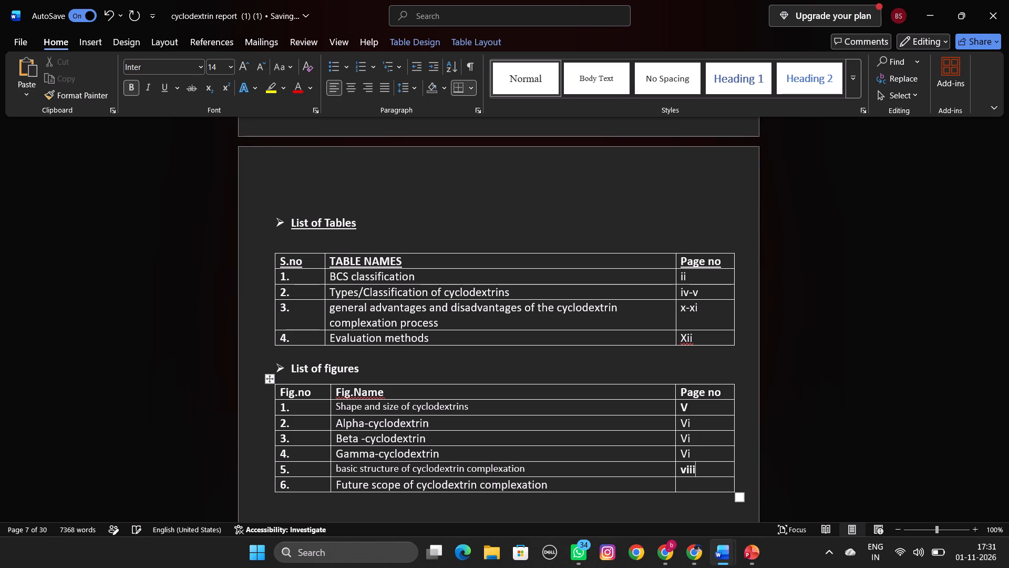
{"action": "key", "text": "Down"}
{"action": "type", "text": "xi"}
{"action": "key", "text": "v"}
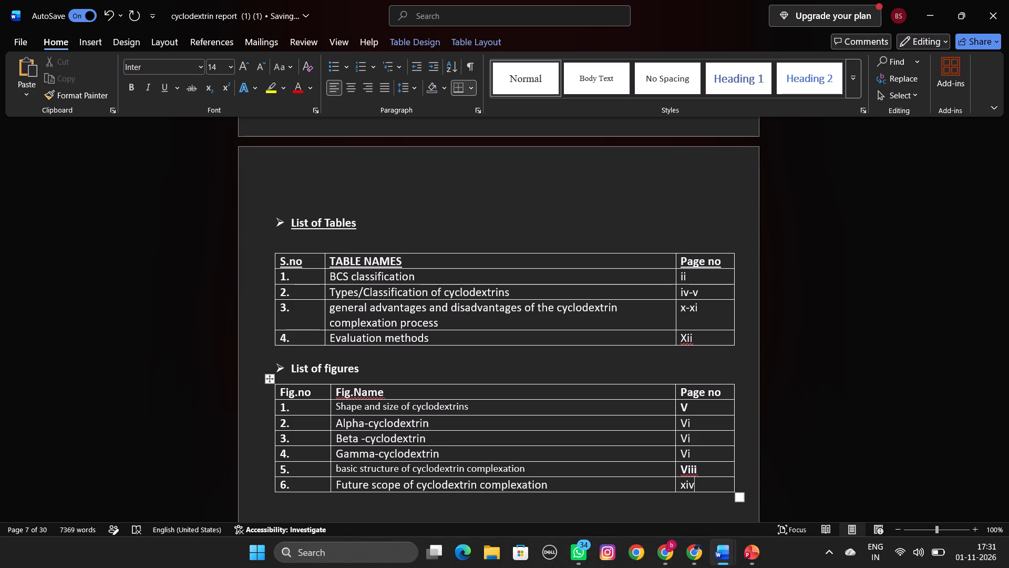
{"action": "key", "text": "BackSpace"}
{"action": "key", "text": "BackSpace"}
{"action": "type", "text": "vi"}
Shift the "Practice School Report (BP706PS)" line on the cover page to about the centre by inserting leading spaces.
{"action": "scroll", "coordinate": [696, 369], "scroll_direction": "up", "scroll_amount": 3}
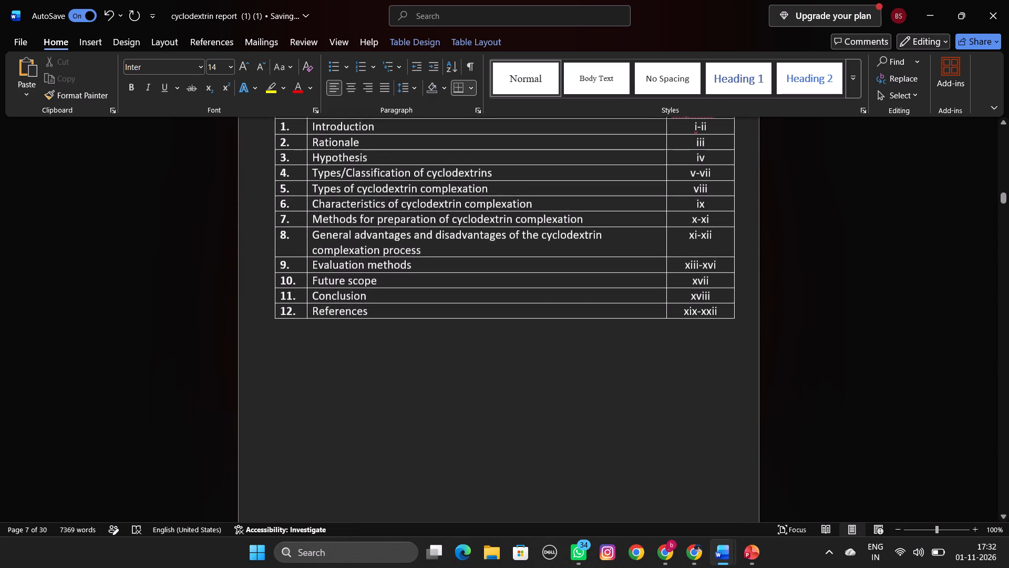
{"action": "scroll", "coordinate": [696, 369], "scroll_direction": "down", "scroll_amount": 6}
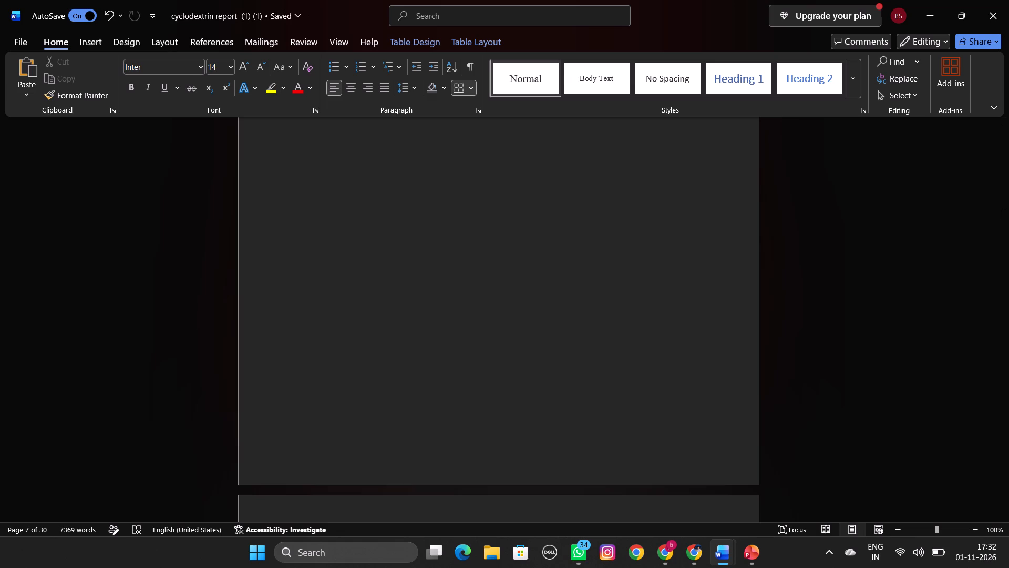
{"action": "scroll", "coordinate": [696, 369], "scroll_direction": "up", "scroll_amount": 9}
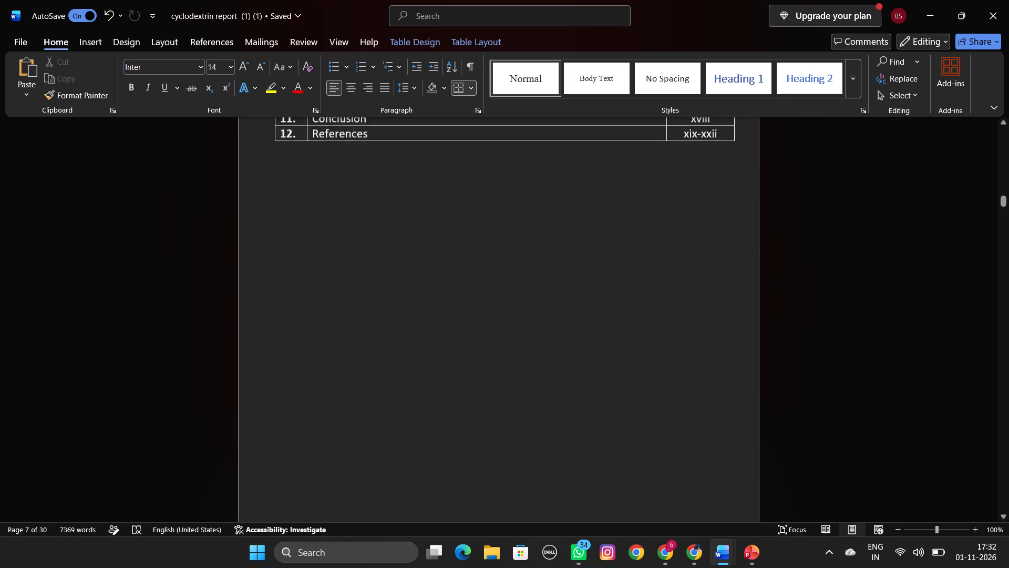
{"action": "scroll", "coordinate": [696, 369], "scroll_direction": "up", "scroll_amount": 11}
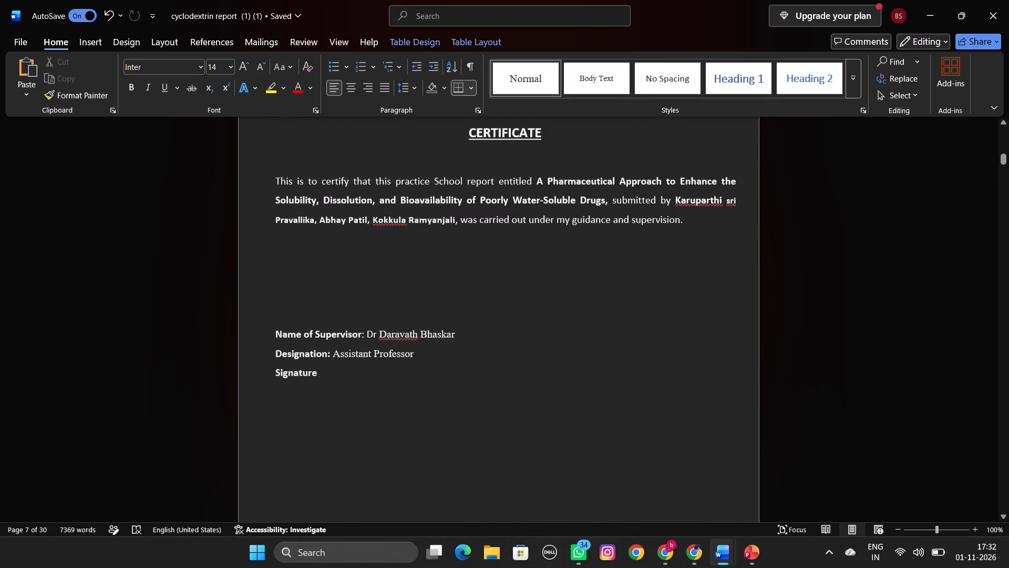
{"action": "scroll", "coordinate": [696, 369], "scroll_direction": "up", "scroll_amount": 11}
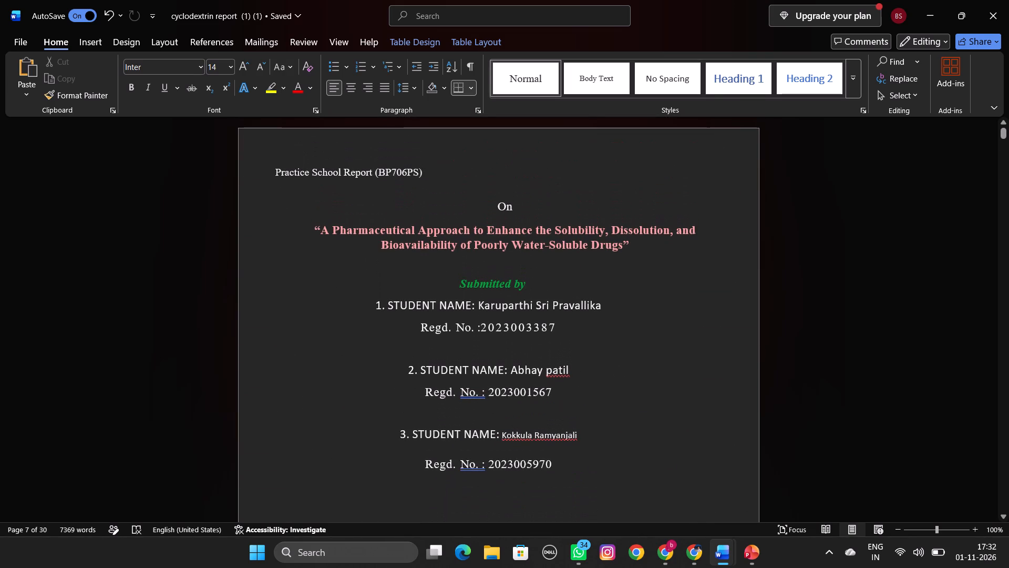
{"action": "scroll", "coordinate": [518, 204], "scroll_direction": "up", "scroll_amount": 6}
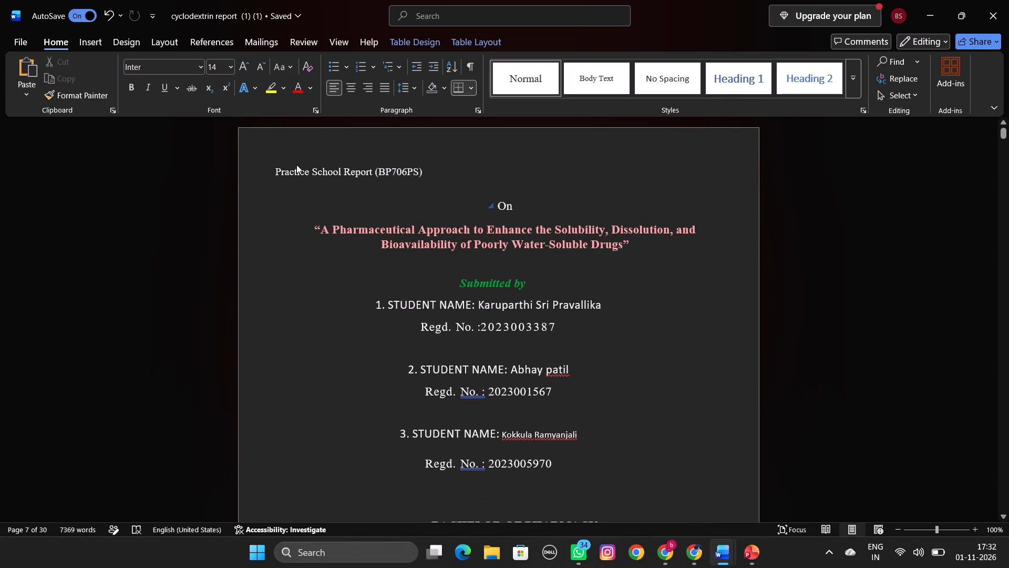
{"action": "left_click", "coordinate": [270, 169]}
{"action": "key", "text": "space"}
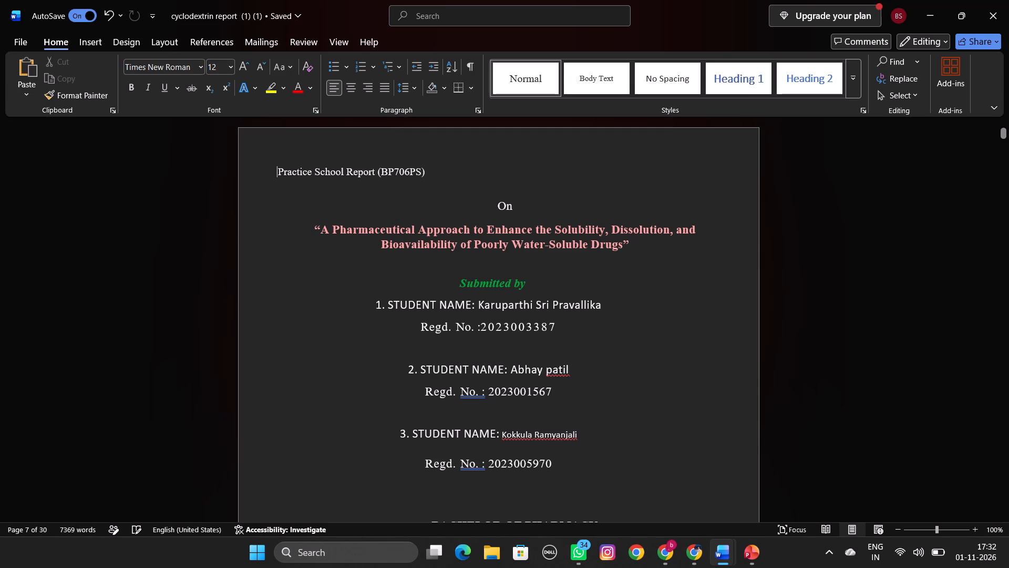
{"action": "key", "text": "space"}
{"action": "key", "text": "space"}
{"action": "key", "text": "space"}
{"action": "key", "text": "space"}
{"action": "key", "text": "space"}
{"action": "key", "text": "space"}
{"action": "key", "text": "space"}
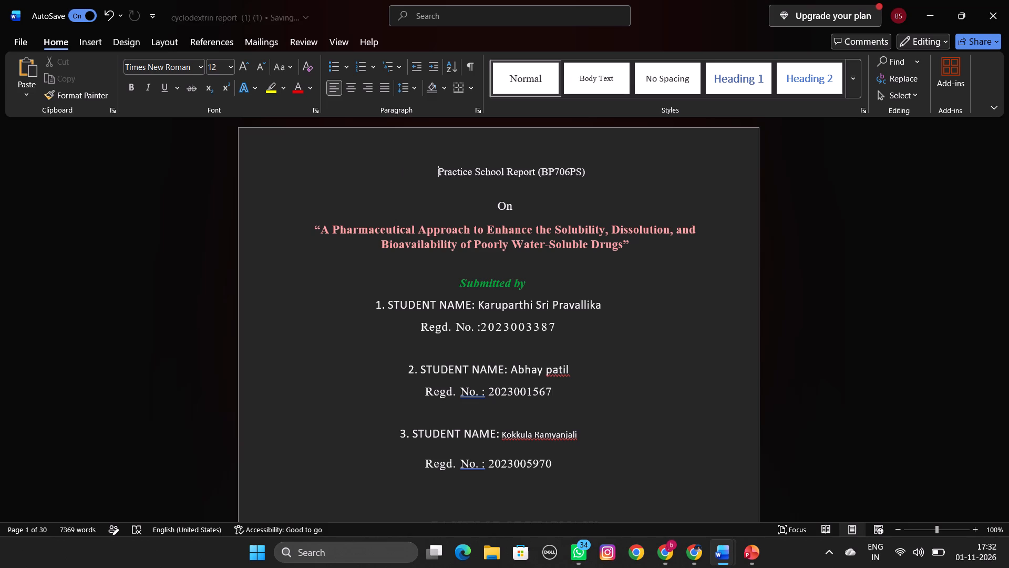
Set the "Practice School Report (BP706PS)" line on the cover page to 16 pt and centre-align it.
{"action": "left_click", "coordinate": [589, 171]}
{"action": "right_click_drag", "start_coordinate": [589, 171], "coordinate": [564, 173]}
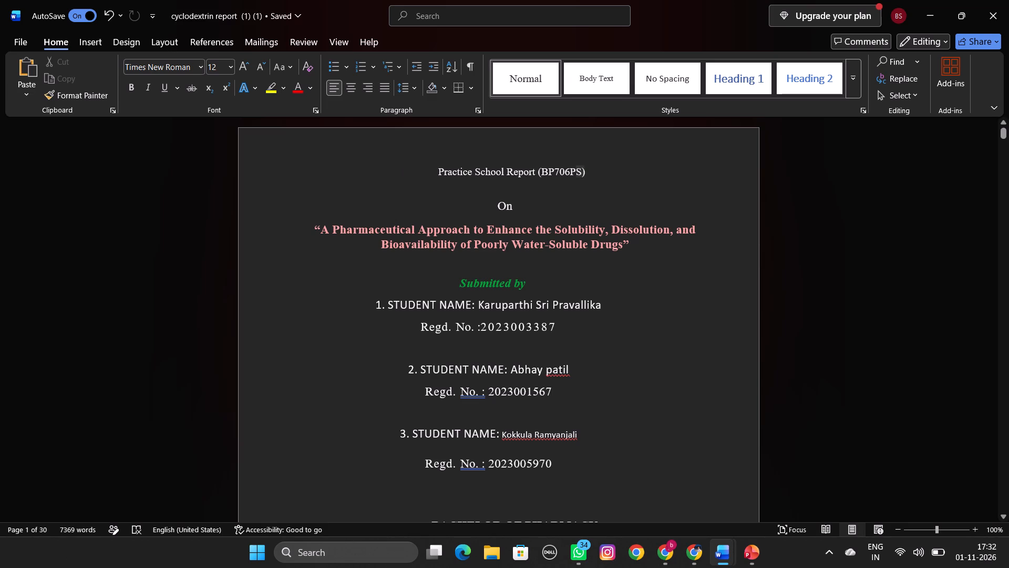
{"action": "right_click_drag", "start_coordinate": [564, 173], "coordinate": [444, 164]}
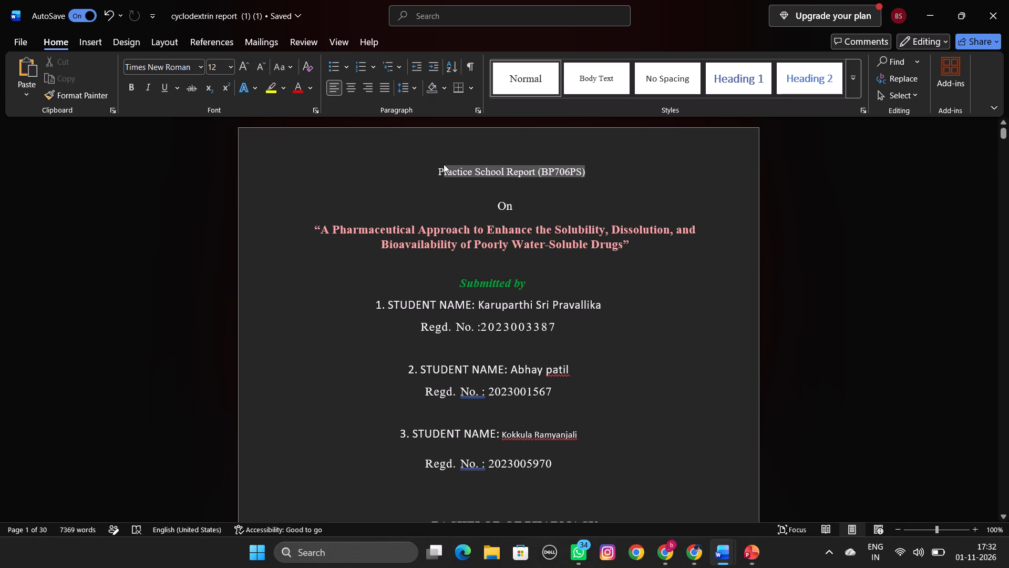
{"action": "left_click", "coordinate": [588, 174]}
{"action": "right_click_drag", "start_coordinate": [588, 174], "coordinate": [459, 175]}
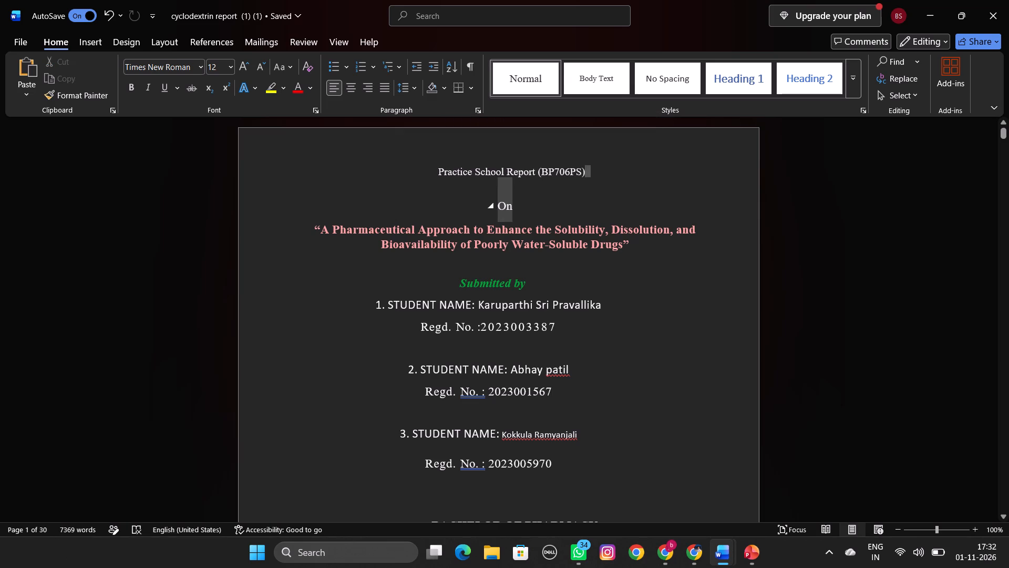
{"action": "right_click_drag", "start_coordinate": [459, 175], "coordinate": [430, 169]}
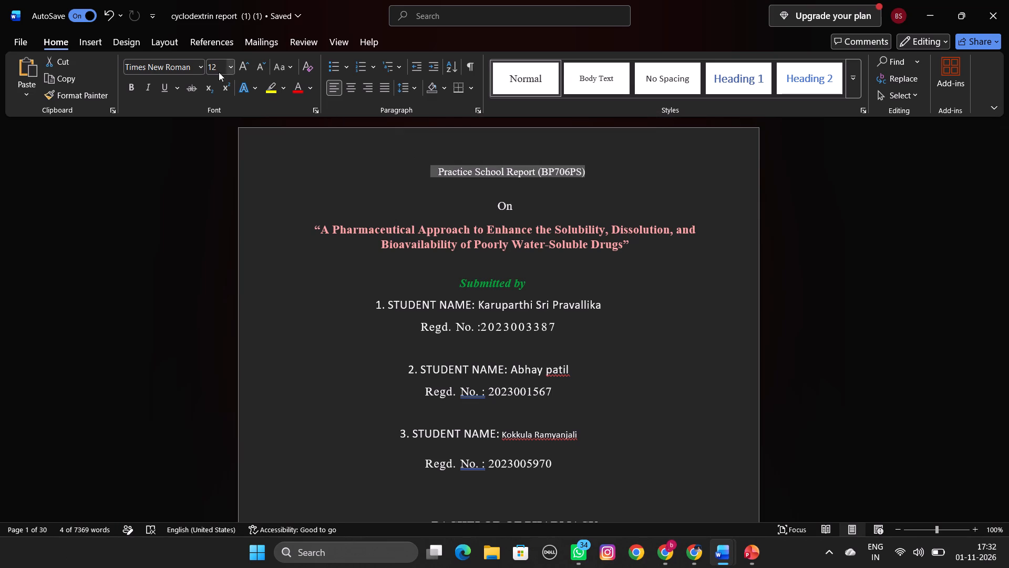
{"action": "left_click", "coordinate": [226, 65]}
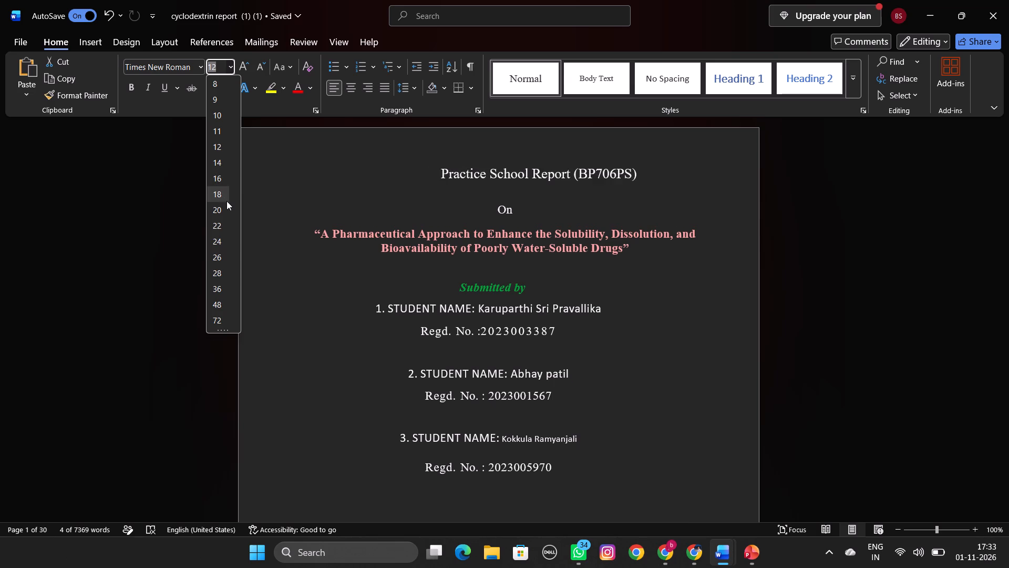
{"action": "left_click", "coordinate": [226, 173]}
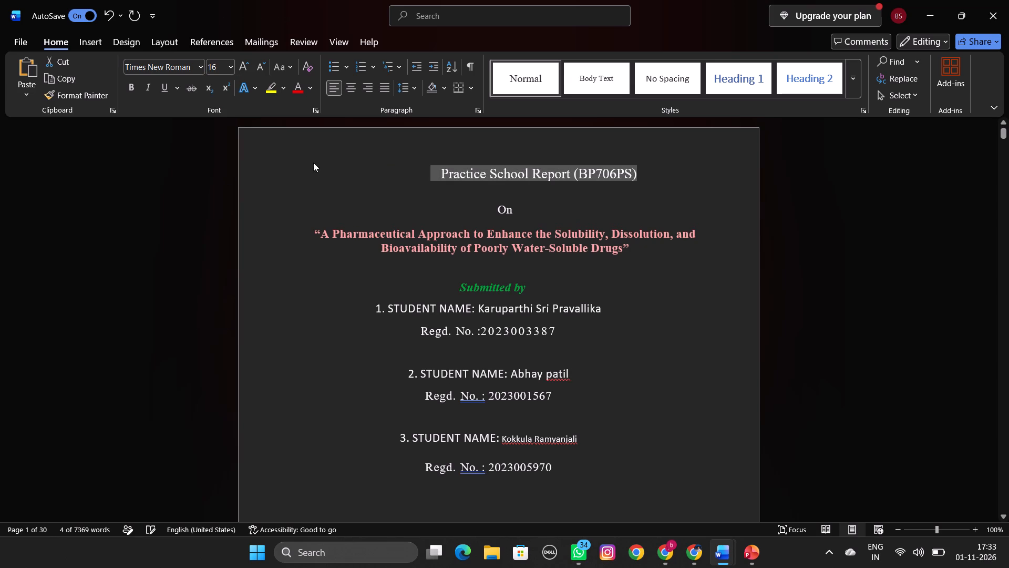
{"action": "left_click", "coordinate": [349, 92]}
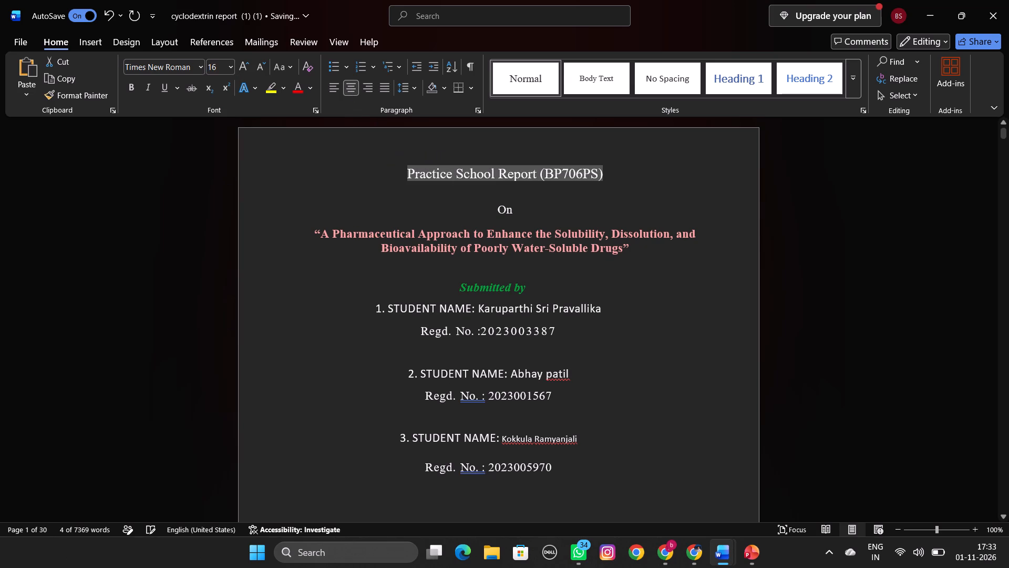
Delete the whole quoted report title below "On" on the cover page, including both quotation marks.
{"action": "left_click", "coordinate": [620, 248]}
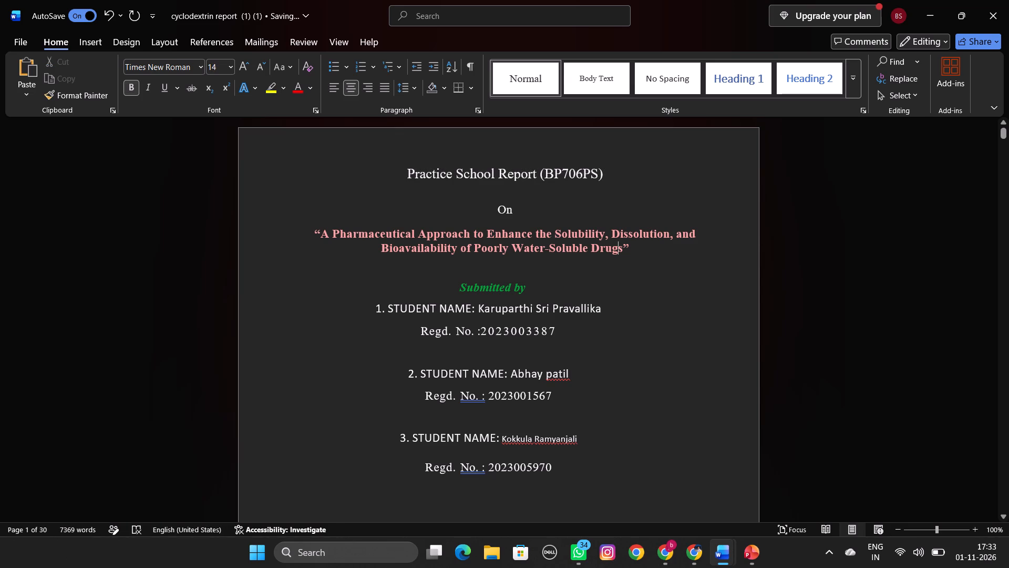
{"action": "key", "text": "Right"}
{"action": "key", "text": "BackSpace"}
{"action": "key", "text": "BackSpace"}
{"action": "key", "text": "BackSpace"}
{"action": "key", "text": "BackSpace"}
{"action": "key", "text": "BackSpace"}
{"action": "key", "text": "BackSpace"}
{"action": "key", "text": "BackSpace"}
{"action": "key", "text": "BackSpace"}
{"action": "key", "text": "BackSpace"}
{"action": "key", "text": "BackSpace"}
{"action": "key", "text": "BackSpace"}
{"action": "key", "text": "BackSpace"}
{"action": "key", "text": "BackSpace"}
{"action": "key", "text": "BackSpace"}
{"action": "key", "text": "BackSpace"}
{"action": "key", "text": "BackSpace"}
{"action": "key", "text": "BackSpace"}
{"action": "key", "text": "BackSpace"}
{"action": "key", "text": "BackSpace"}
{"action": "key", "text": "BackSpace"}
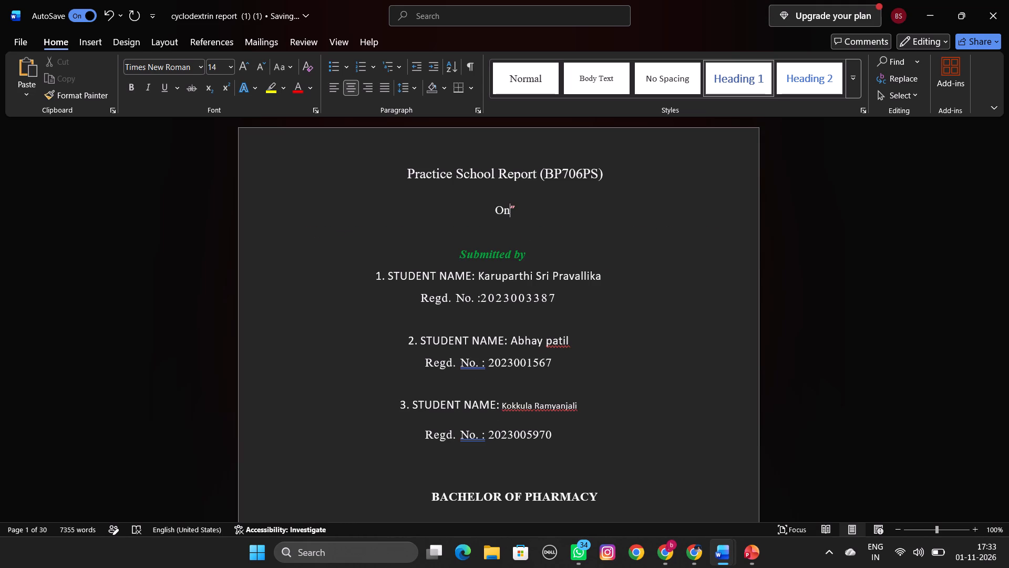
{"action": "key", "text": "Right"}
{"action": "key", "text": "BackSpace"}
Enter "Cyclodextrin complexation" as the new report title on the empty line between "On" and "Submitted by".
{"action": "key", "text": "Down"}
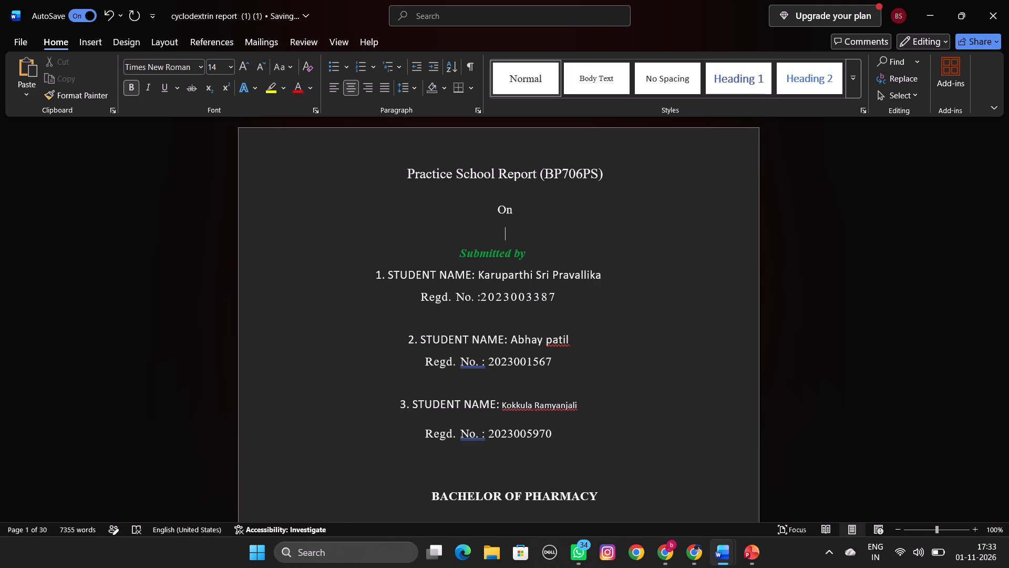
{"action": "key", "text": "c"}
{"action": "key", "text": "y"}
{"action": "type", "text": "clo"}
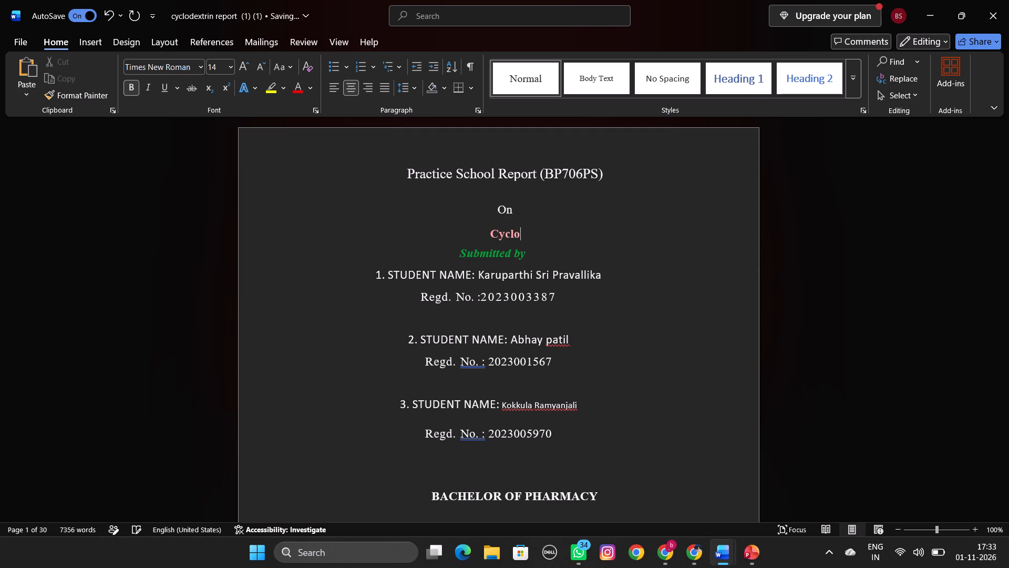
{"action": "type", "text": "de"}
{"action": "key", "text": "x"}
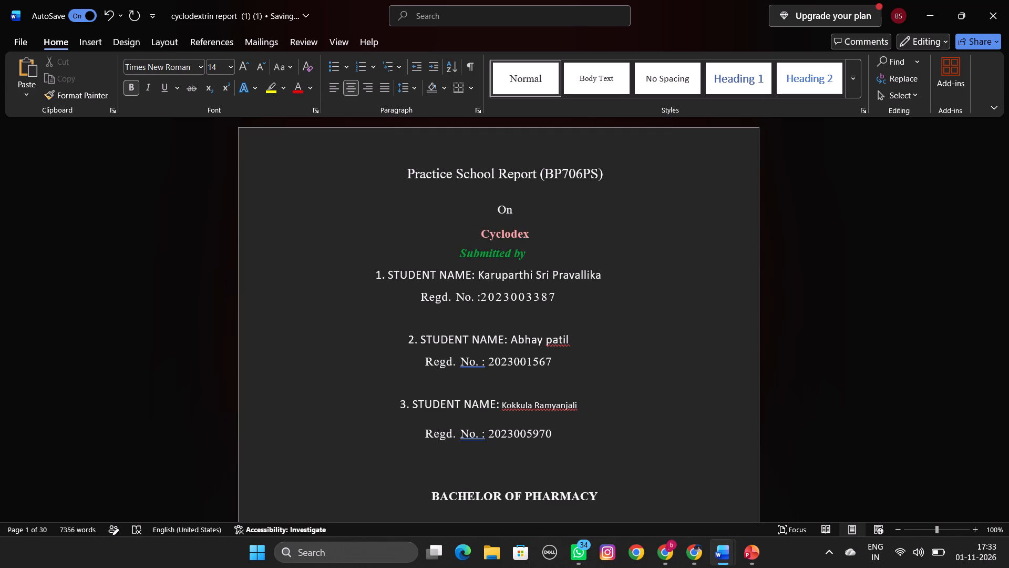
{"action": "key", "text": "t"}
{"action": "type", "text": "rin"}
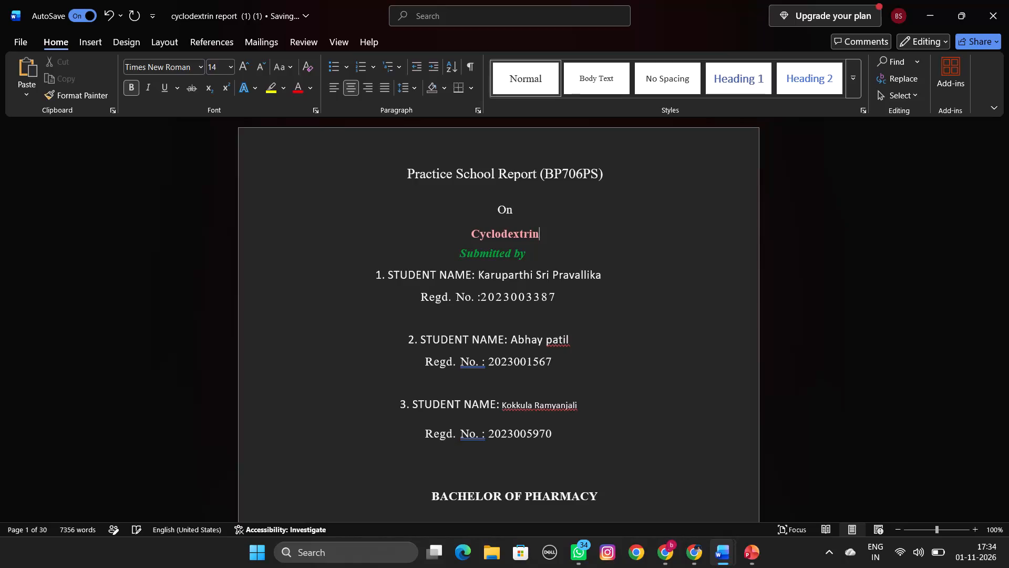
{"action": "key", "text": "space"}
{"action": "type", "text": "complex"}
{"action": "type", "text": "ation"}
{"action": "key", "text": "space"}
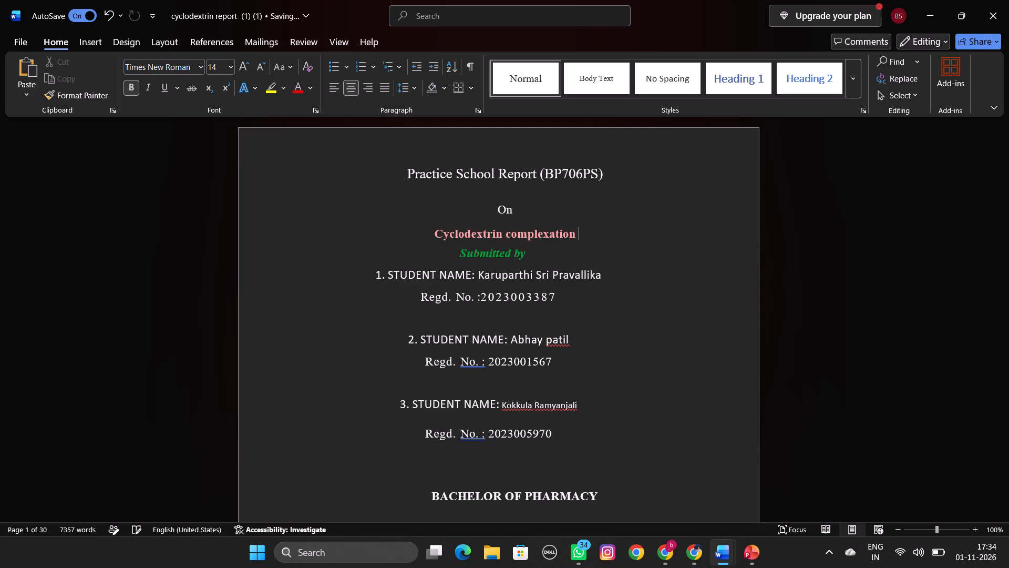
Enclose the new title Cyclodextrin complexation in double quotation marks.
{"action": "key", "text": "Left"}
{"action": "key", "text": "Left"}
{"action": "key", "text": "Left"}
{"action": "key", "text": "Left"}
{"action": "key", "text": "Left"}
{"action": "key", "text": "Left"}
{"action": "key", "text": "Left"}
{"action": "key", "text": "Left"}
{"action": "key", "text": "Left"}
{"action": "key", "text": "Left"}
{"action": "key", "text": "Left"}
{"action": "key", "text": "Left"}
{"action": "key", "text": "Left"}
{"action": "key", "text": "Left"}
{"action": "key", "text": "Left"}
{"action": "key", "text": "Left"}
{"action": "key", "text": "Left"}
{"action": "key", "text": "Left"}
{"action": "key", "text": "Left"}
{"action": "key", "text": "Left"}
{"action": "key", "text": "Left"}
{"action": "key", "text": "Left"}
{"action": "key", "text": "Left"}
{"action": "key", "text": "Left"}
{"action": "key", "text": "Left"}
{"action": "key", "text": "Left"}
{"action": "key", "text": "apostrophe"}
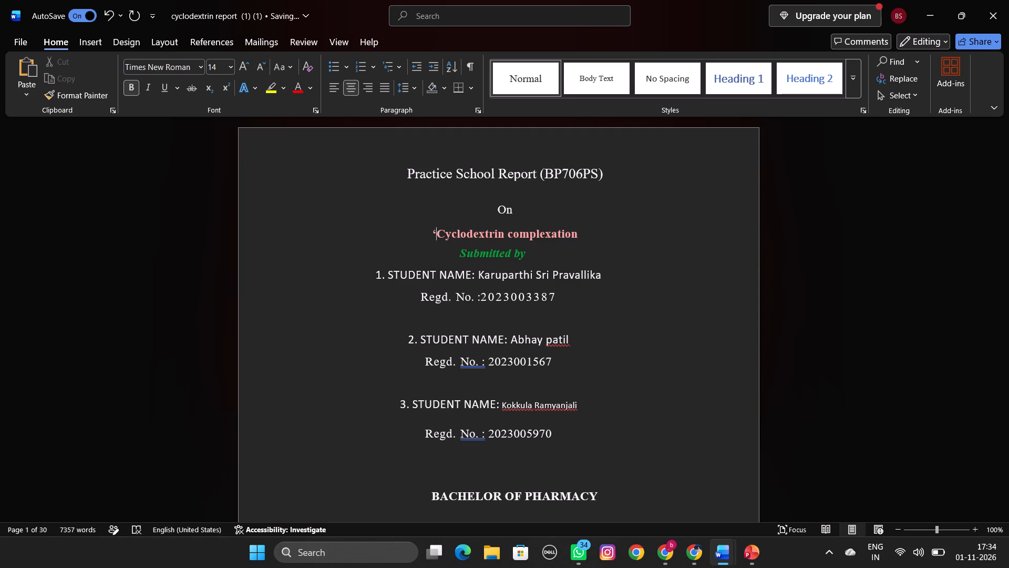
{"action": "key", "text": "BackSpace"}
{"action": "key", "text": "apostrophe"}
{"action": "key", "text": "BackSpace"}
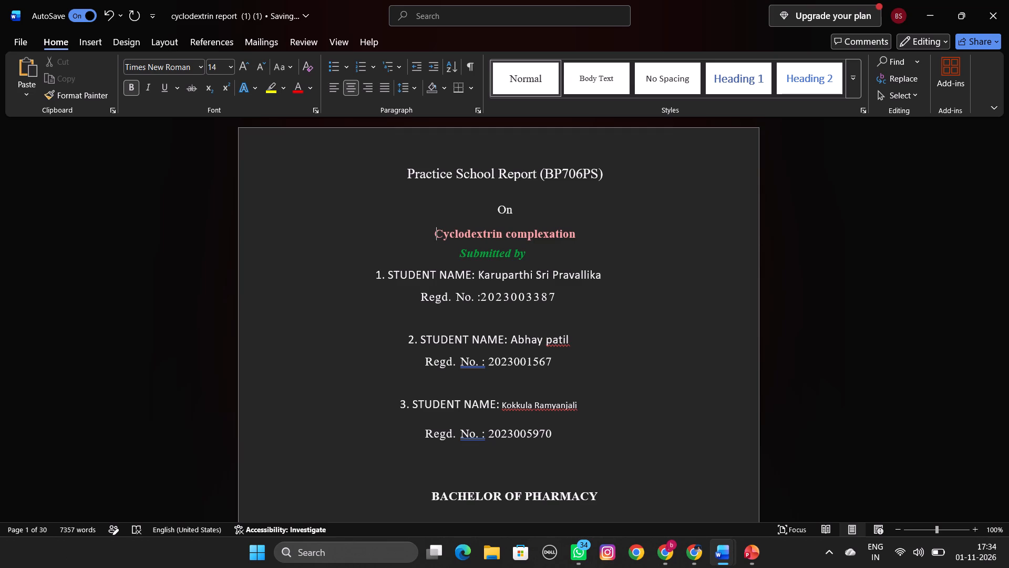
{"action": "key", "text": "shift+quotedbl"}
{"action": "key", "text": "Right"}
{"action": "key", "text": "Right"}
{"action": "key", "text": "Right"}
{"action": "key", "text": "Right"}
{"action": "key", "text": "Right"}
{"action": "key", "text": "Right"}
{"action": "key", "text": "Right"}
{"action": "key", "text": "Right"}
{"action": "key", "text": "Right"}
{"action": "key", "text": "Right"}
{"action": "key", "text": "Right"}
{"action": "key", "text": "Right"}
{"action": "key", "text": "Right"}
{"action": "key", "text": "Right"}
{"action": "key", "text": "Right"}
{"action": "key", "text": "Right"}
{"action": "key", "text": "Right"}
{"action": "key", "text": "Right"}
{"action": "key", "text": "Right"}
{"action": "key", "text": "Right"}
{"action": "key", "text": "Right"}
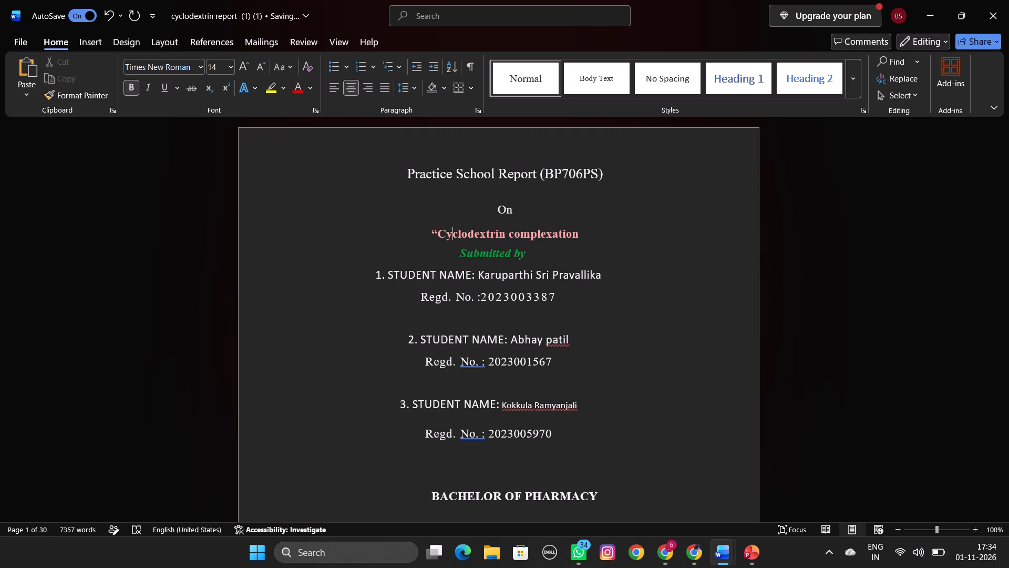
{"action": "key", "text": "Right"}
{"action": "key", "text": "Right"}
{"action": "key", "text": "Right"}
{"action": "key", "text": "Right"}
{"action": "key", "text": "shift+quotedbl"}
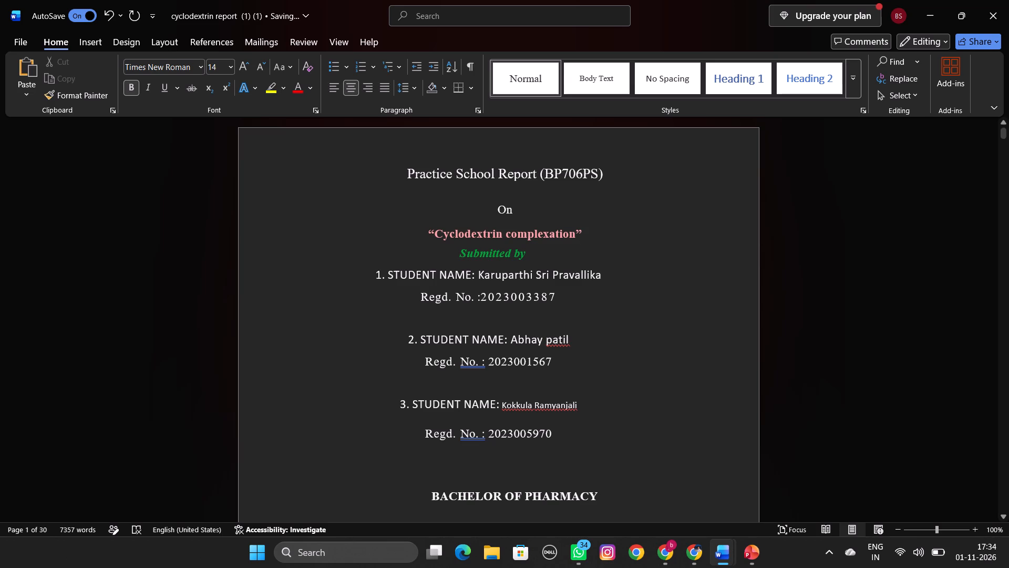
Set the font size of the Cyclodextrin complexation title to 16 pt.
{"action": "left_click_drag", "start_coordinate": [582, 232], "coordinate": [453, 228]}
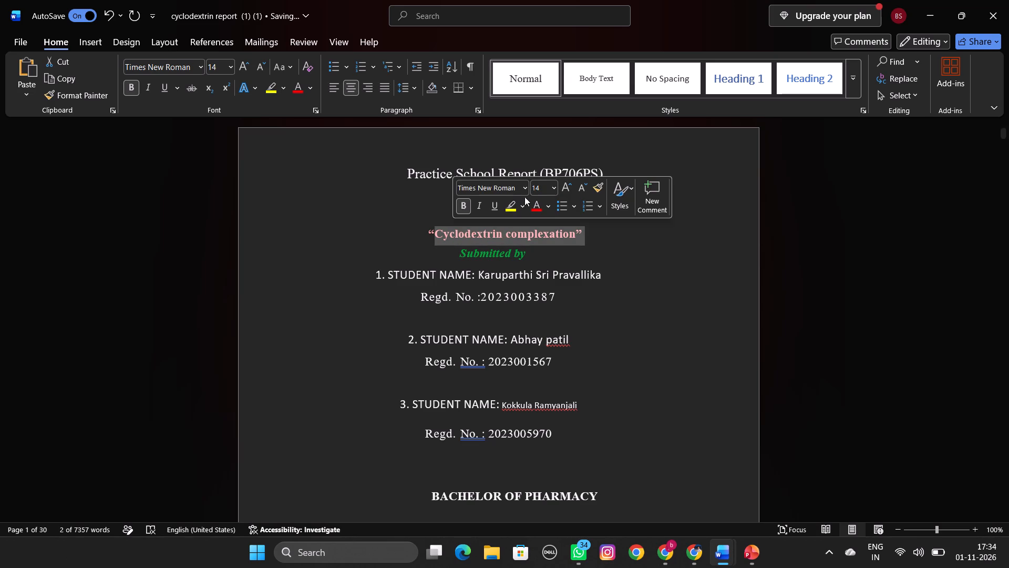
{"action": "left_click", "coordinate": [553, 187]}
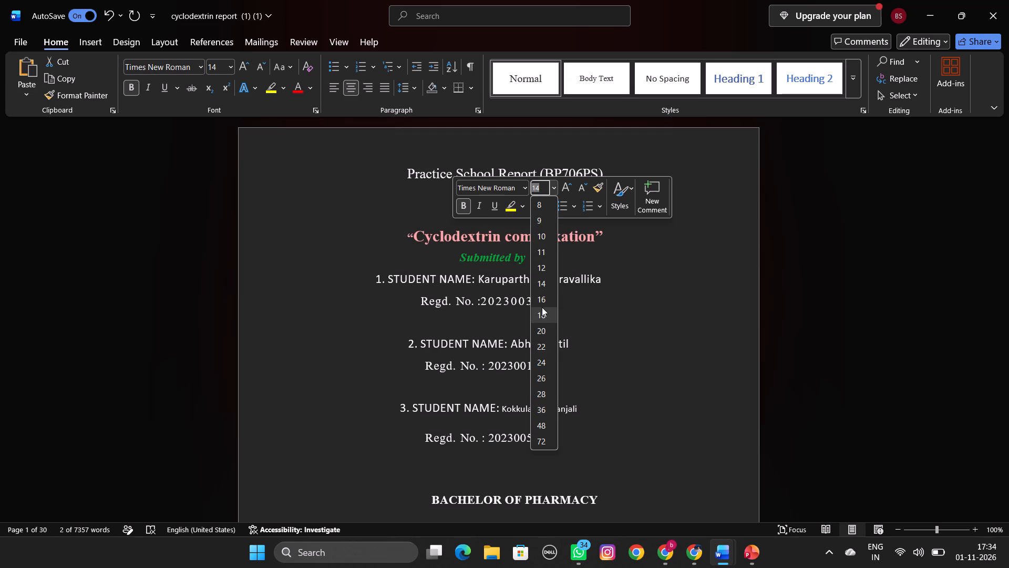
{"action": "left_click", "coordinate": [542, 304]}
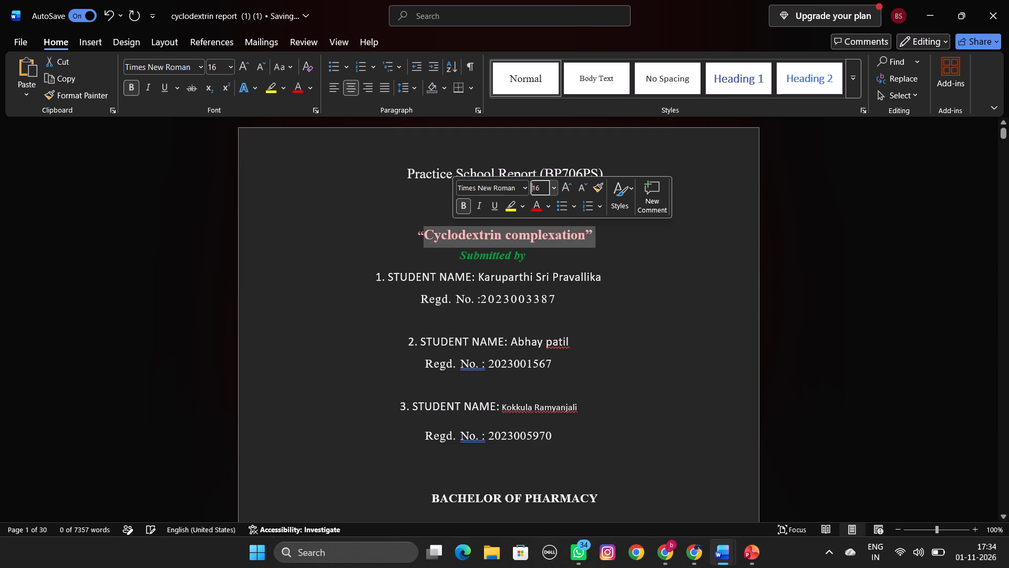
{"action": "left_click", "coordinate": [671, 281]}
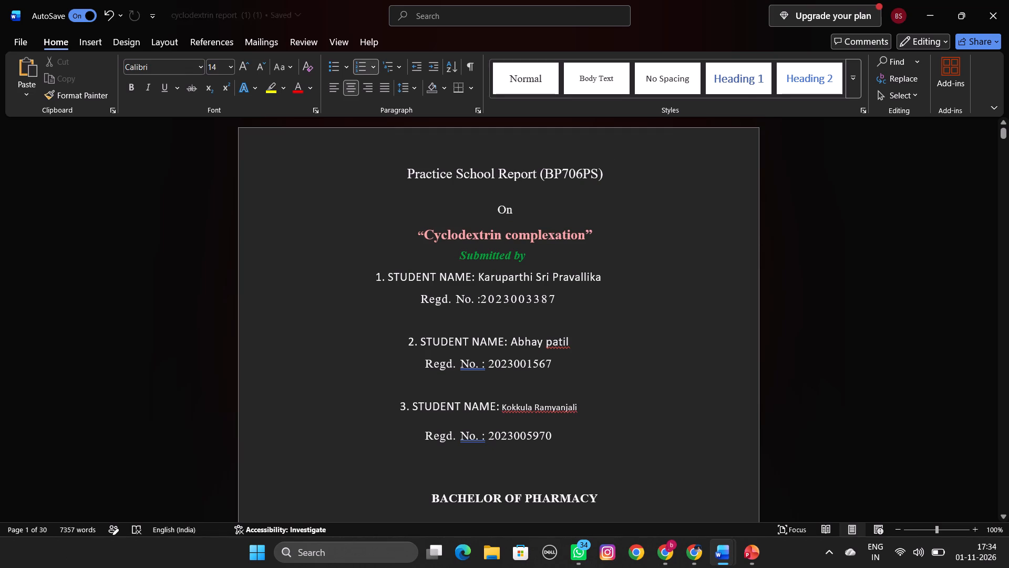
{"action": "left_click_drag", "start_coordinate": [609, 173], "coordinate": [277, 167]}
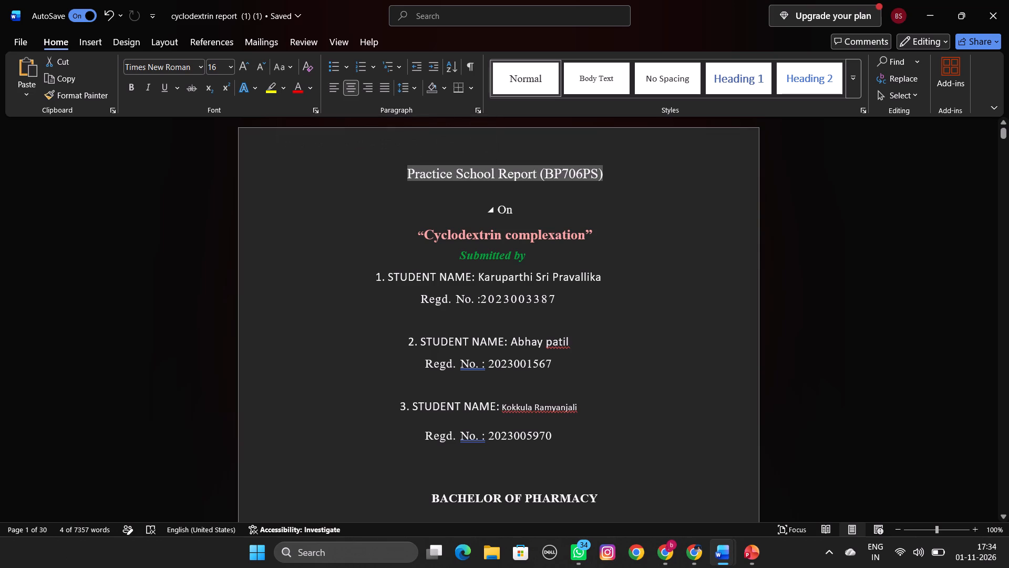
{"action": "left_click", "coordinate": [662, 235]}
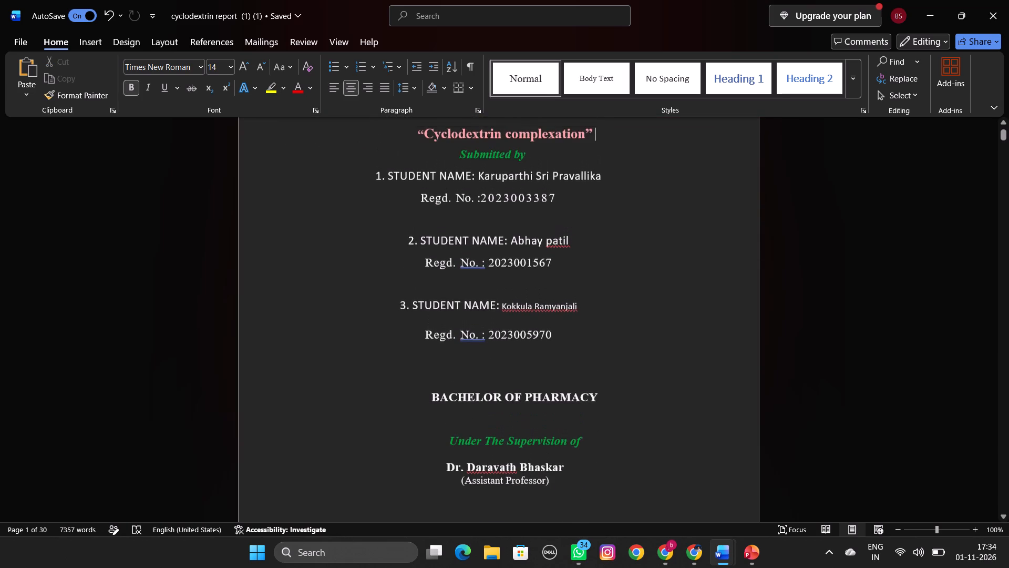
Capitalize the first letter of the second student's surname on the cover page, replacing the lowercase p with P.
{"action": "scroll", "coordinate": [662, 235], "scroll_direction": "up", "scroll_amount": 1}
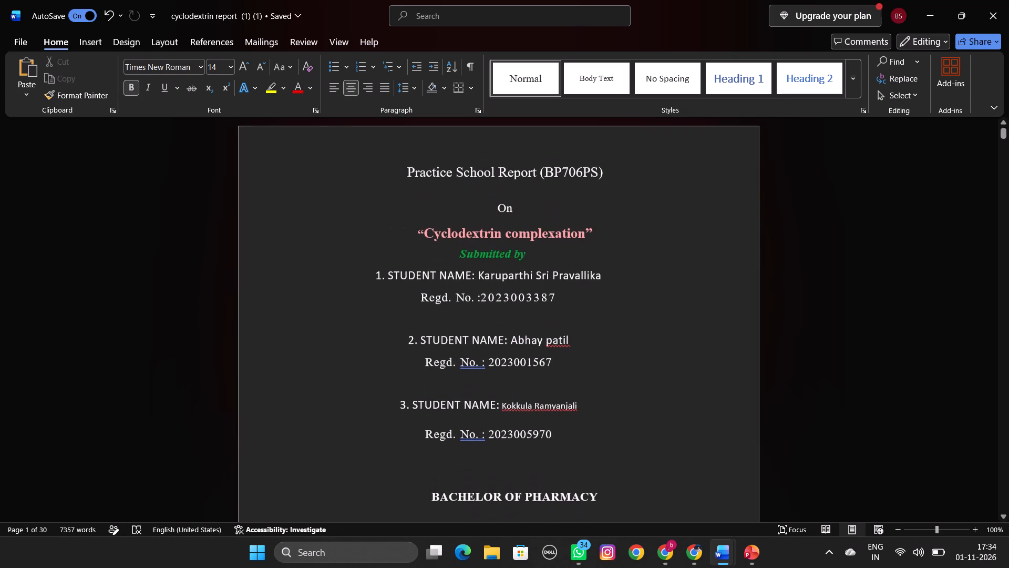
{"action": "scroll", "coordinate": [662, 235], "scroll_direction": "up", "scroll_amount": 1}
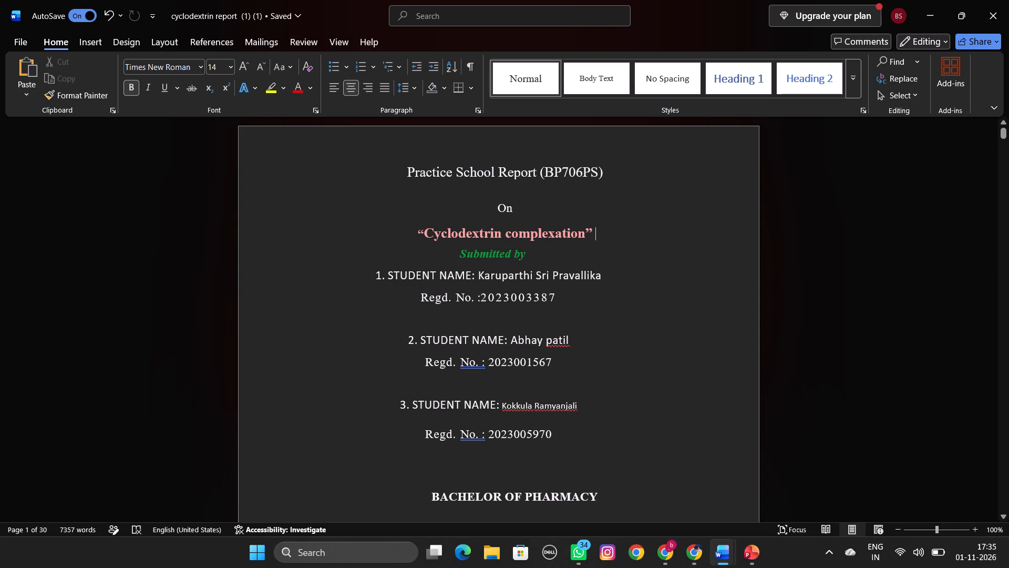
{"action": "left_click", "coordinate": [552, 342]}
{"action": "key", "text": "BackSpace"}
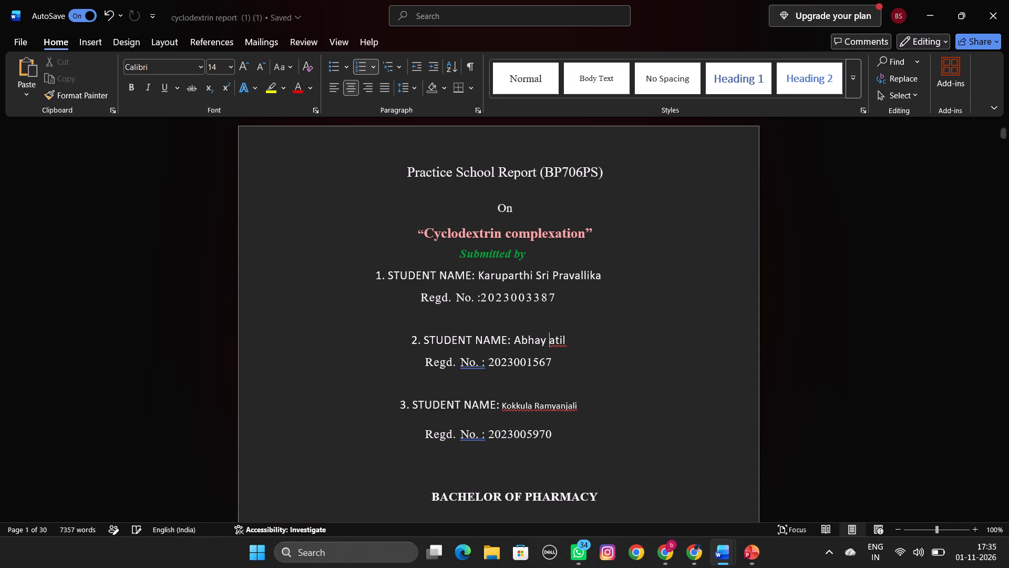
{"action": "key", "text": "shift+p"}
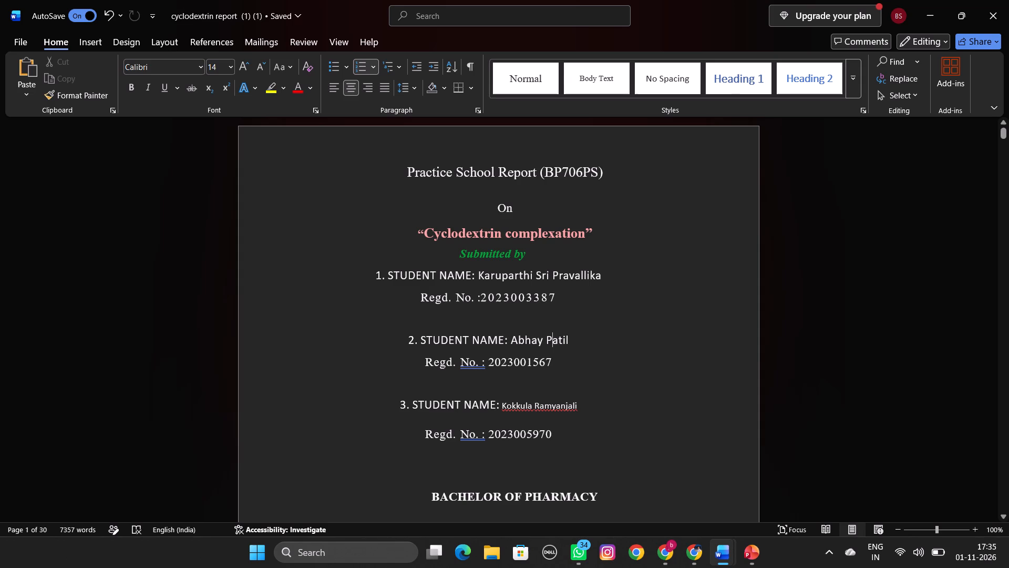
Set the font size of the third student's name on the cover page to 14 pt.
{"action": "key", "text": "Down"}
{"action": "key", "text": "Down"}
{"action": "key", "text": "Down"}
{"action": "right_click_drag", "start_coordinate": [578, 405], "coordinate": [531, 408]}
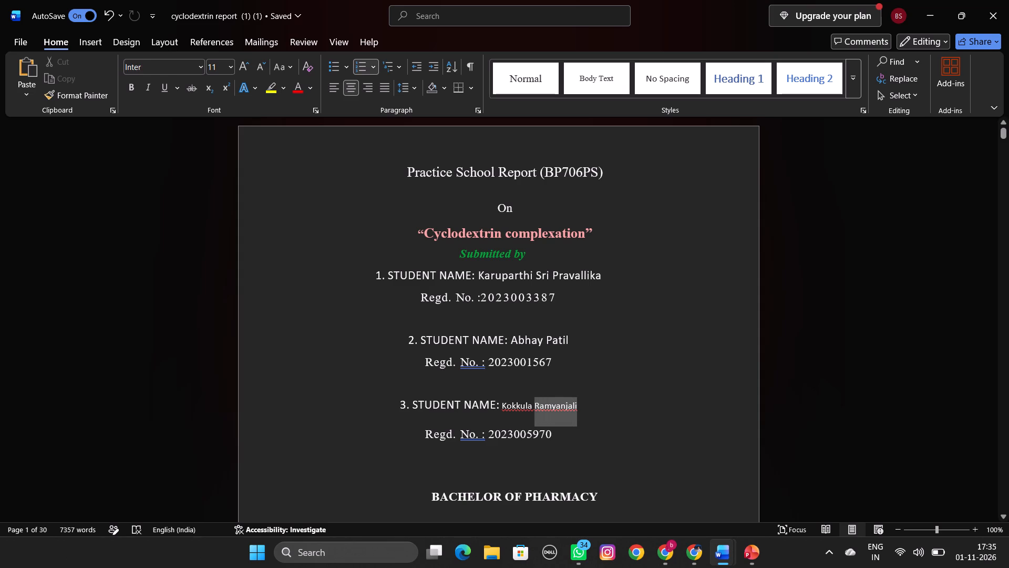
{"action": "right_click_drag", "start_coordinate": [531, 408], "coordinate": [505, 408]}
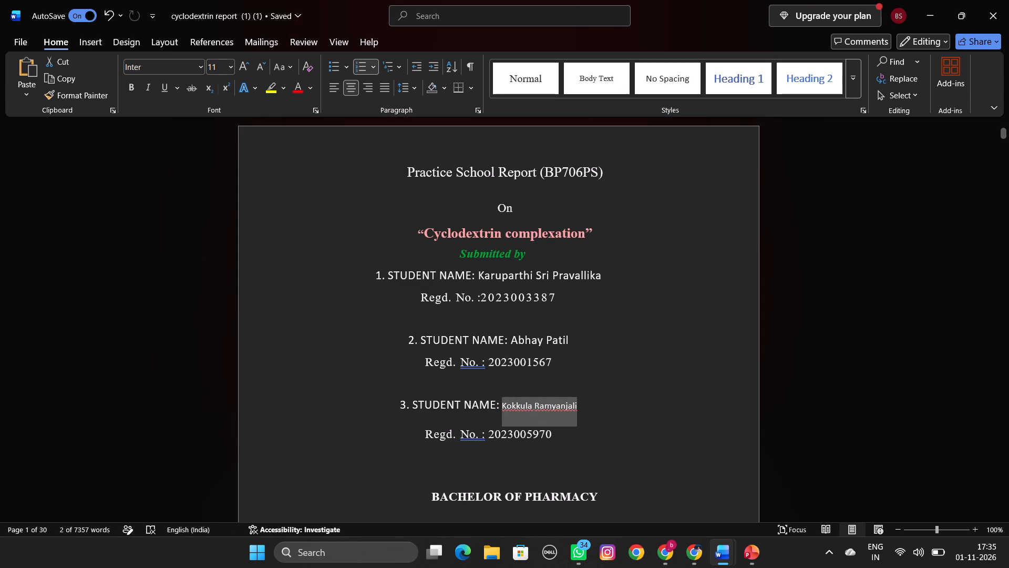
{"action": "left_click", "coordinate": [216, 65]}
{"action": "key", "text": "BackSpace"}
{"action": "key", "text": "4"}
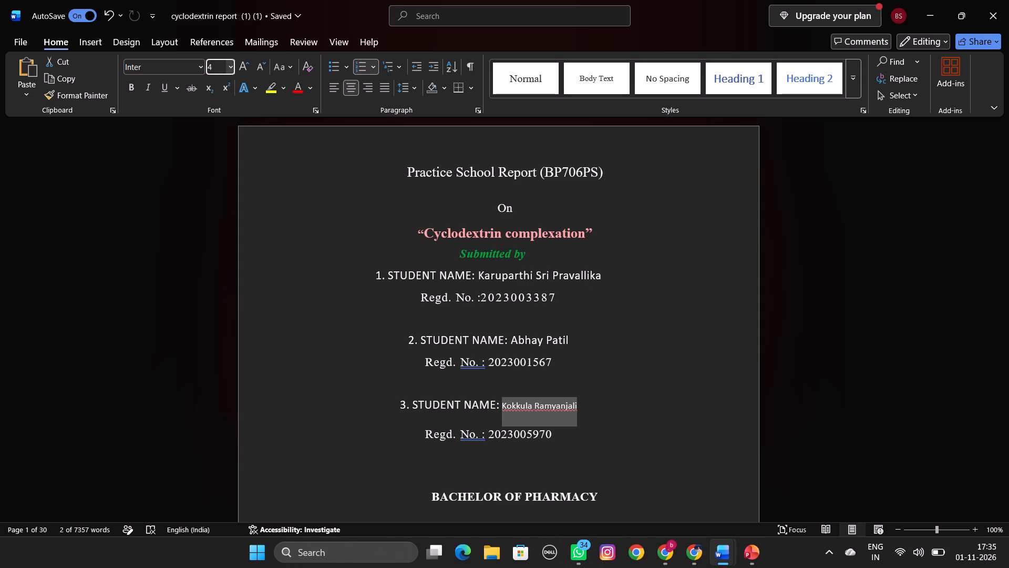
{"action": "key", "text": "BackSpace"}
{"action": "key", "text": "1"}
{"action": "key", "text": "4"}
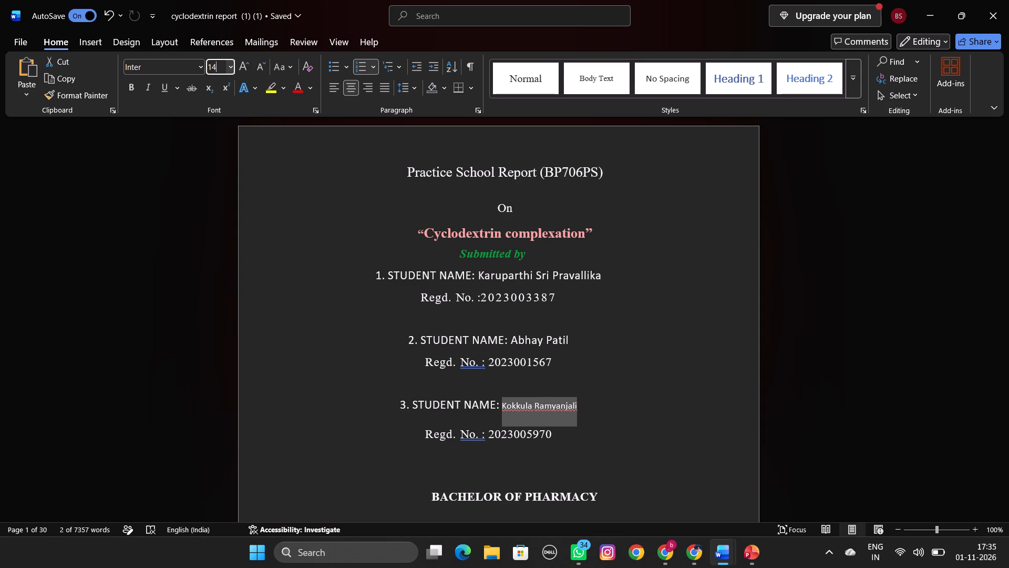
{"action": "key", "text": "Return"}
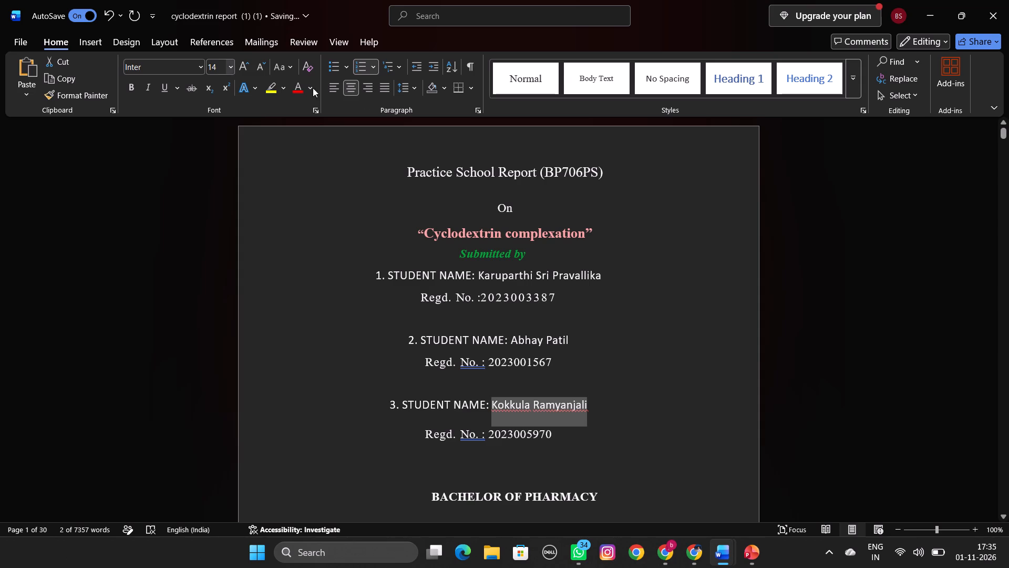
{"action": "left_click", "coordinate": [605, 387]}
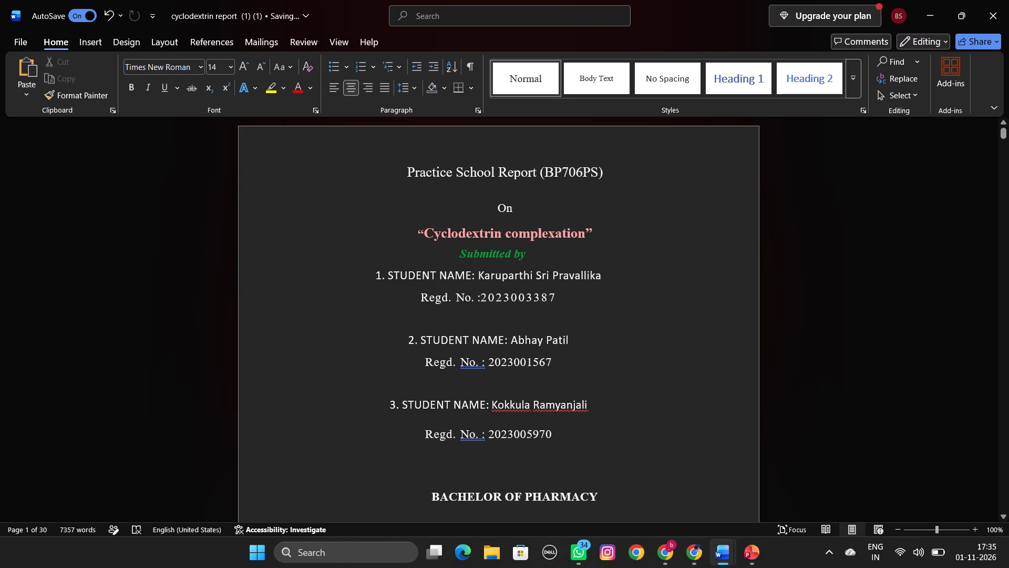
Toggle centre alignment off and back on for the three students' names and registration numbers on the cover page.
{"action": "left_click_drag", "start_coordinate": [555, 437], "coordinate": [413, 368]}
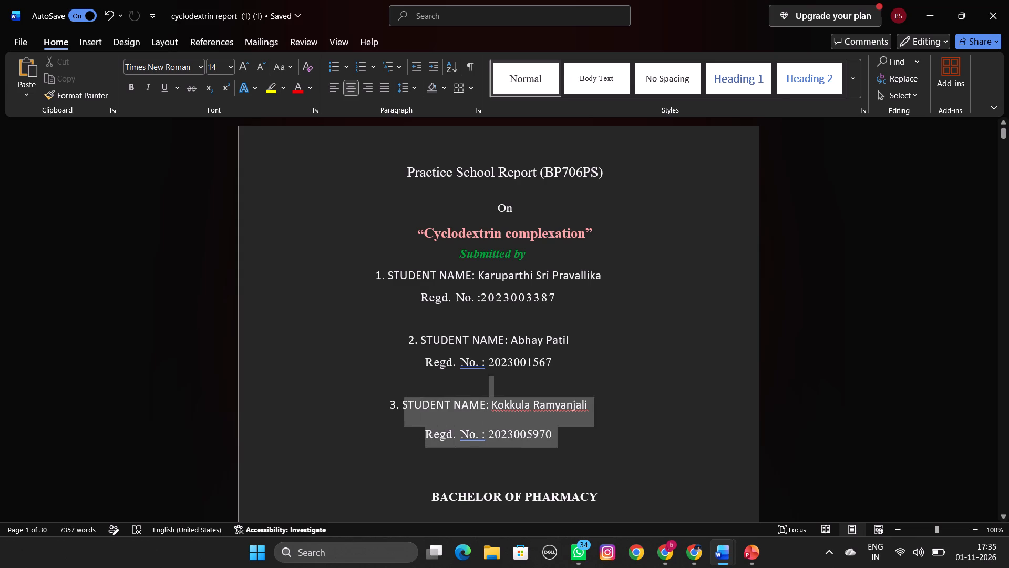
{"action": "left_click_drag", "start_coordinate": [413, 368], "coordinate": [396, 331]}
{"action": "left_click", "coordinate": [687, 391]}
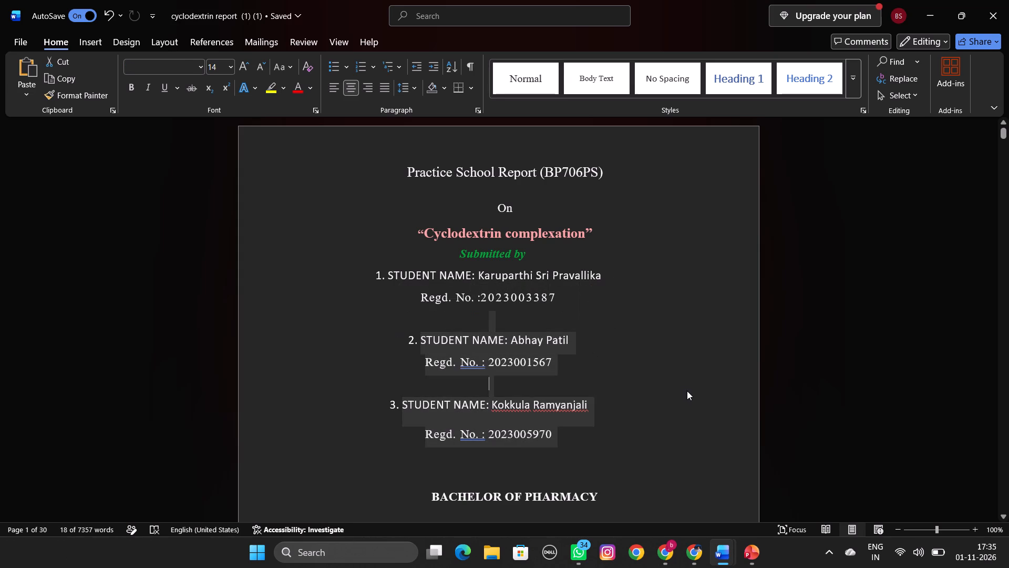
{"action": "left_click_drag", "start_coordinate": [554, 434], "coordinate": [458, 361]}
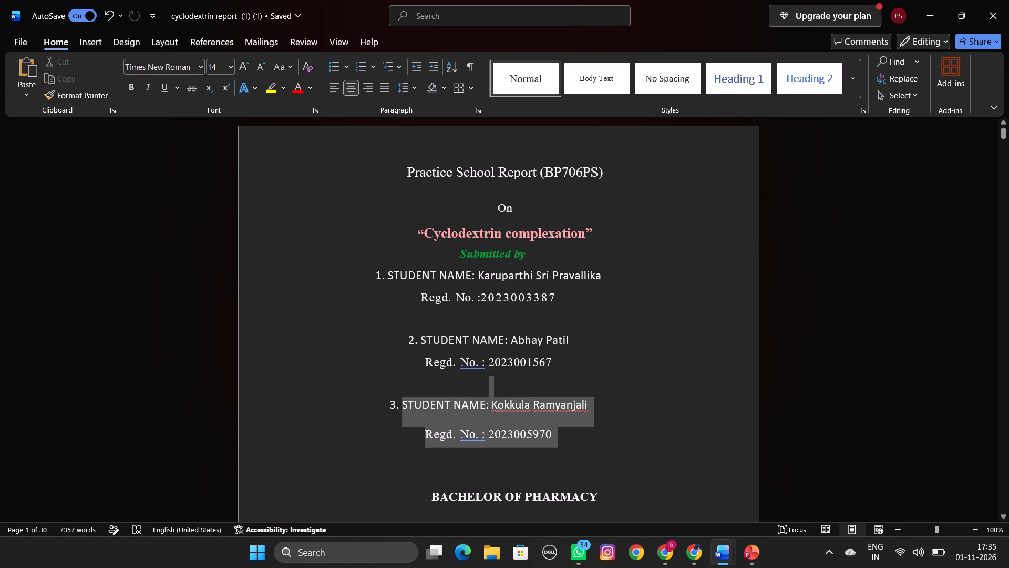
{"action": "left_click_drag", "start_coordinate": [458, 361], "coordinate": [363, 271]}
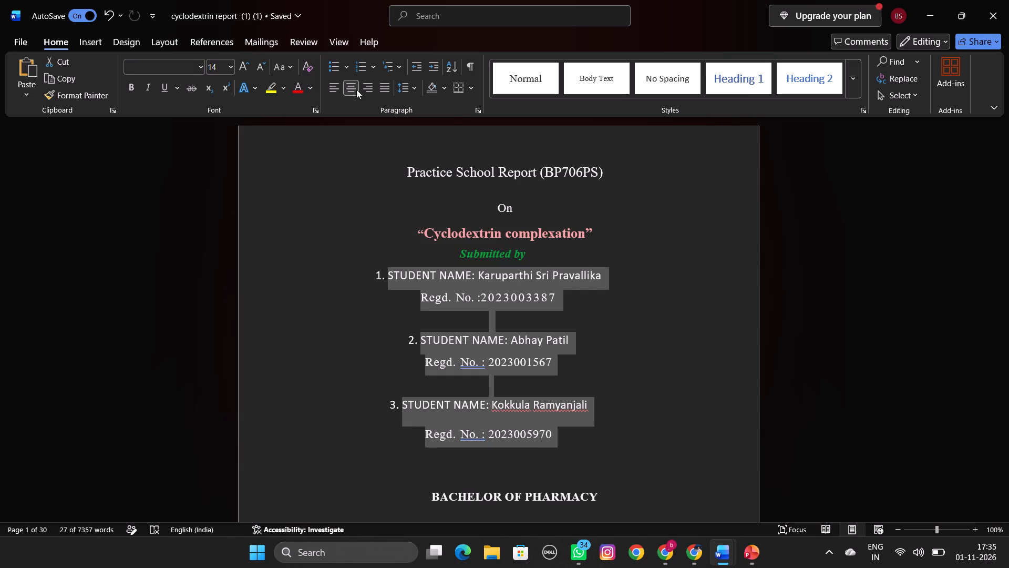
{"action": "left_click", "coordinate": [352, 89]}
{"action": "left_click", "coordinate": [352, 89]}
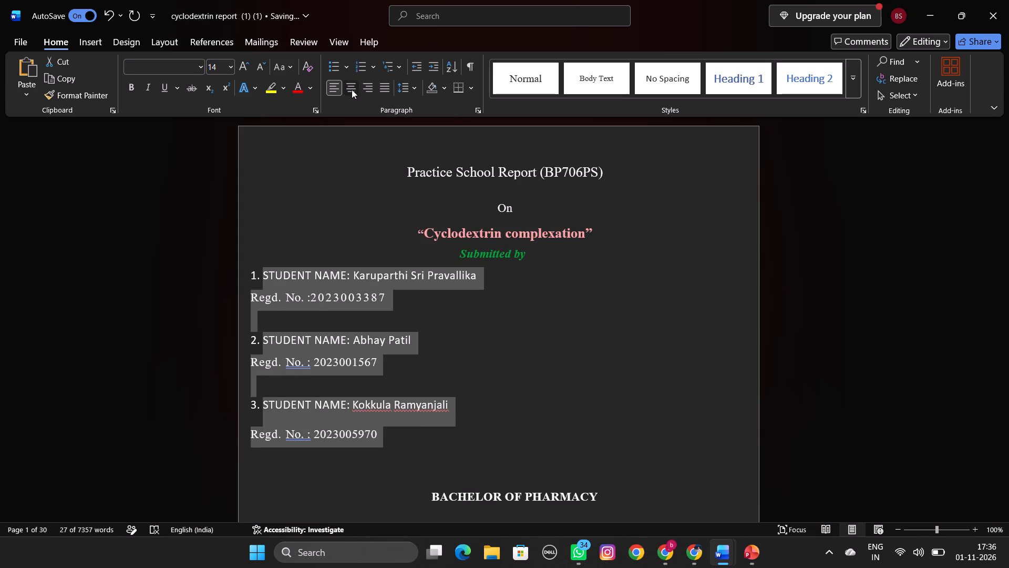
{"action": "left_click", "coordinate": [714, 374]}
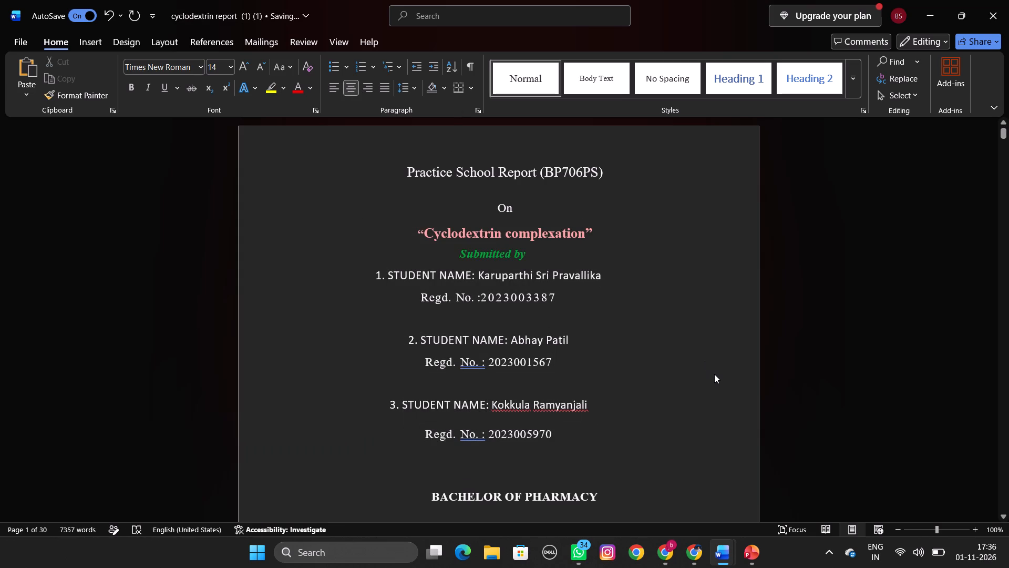
Save a copy of the report to the OneDrive Desktop folder as a Word document, keeping the suggested file name.
{"action": "scroll", "coordinate": [714, 374], "scroll_direction": "down", "scroll_amount": 3}
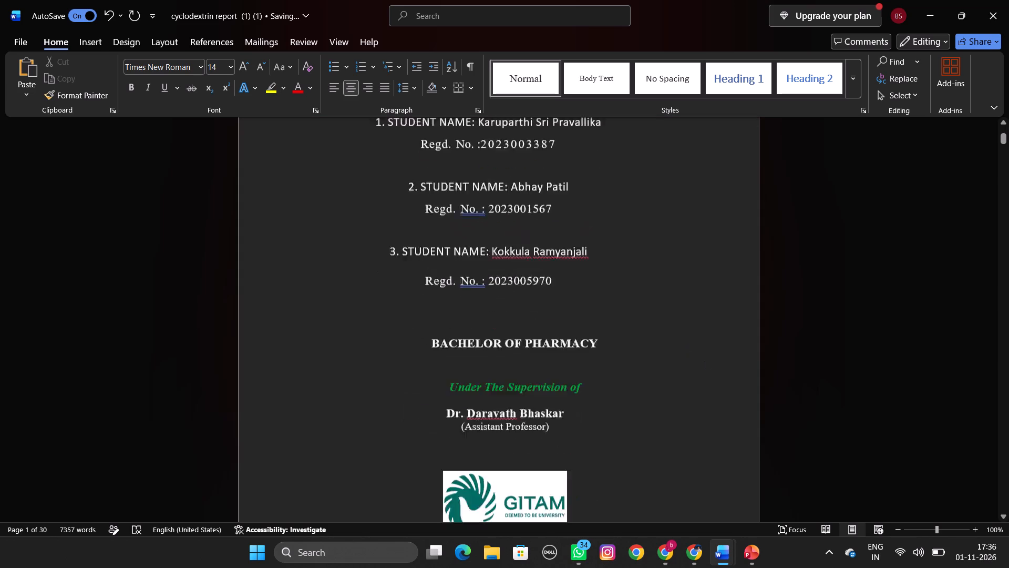
{"action": "scroll", "coordinate": [714, 374], "scroll_direction": "down", "scroll_amount": 5}
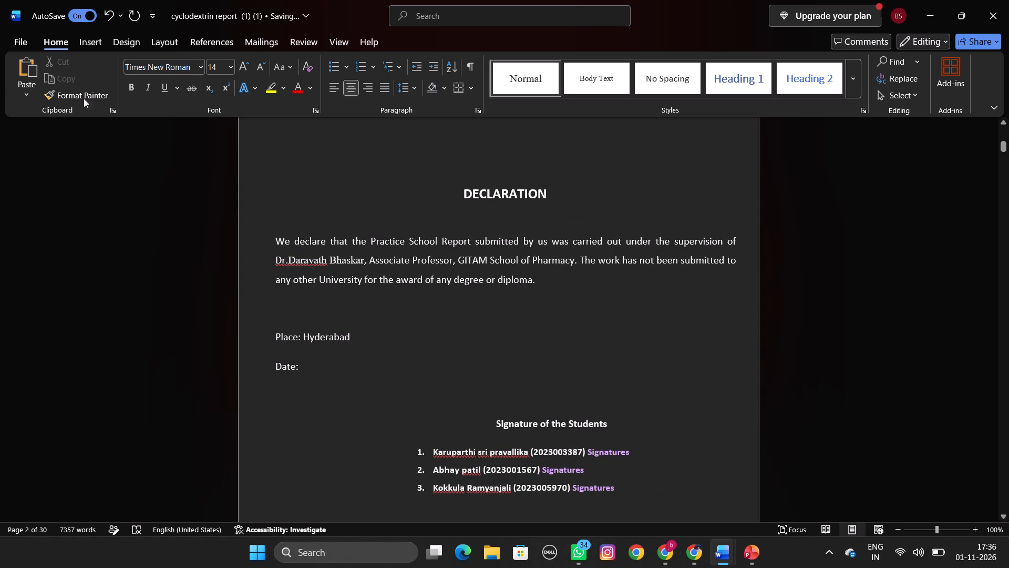
{"action": "left_click", "coordinate": [17, 46]}
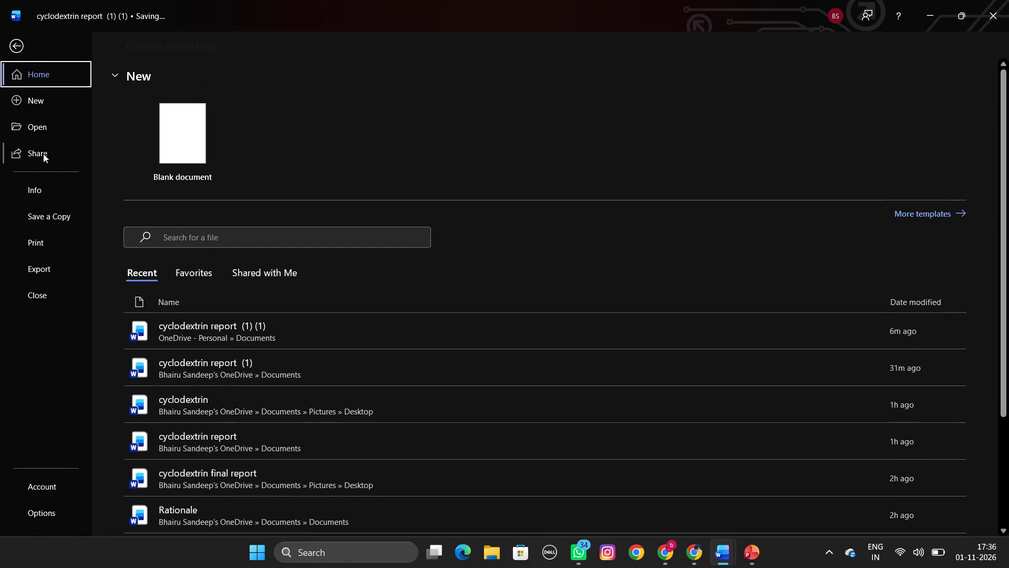
{"action": "left_click", "coordinate": [61, 216]}
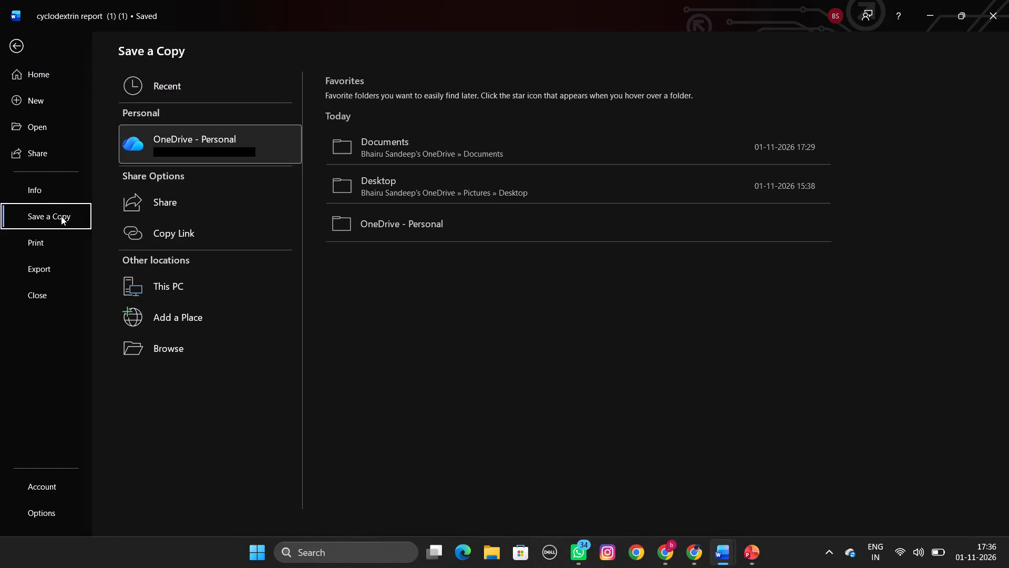
{"action": "left_click", "coordinate": [348, 192]}
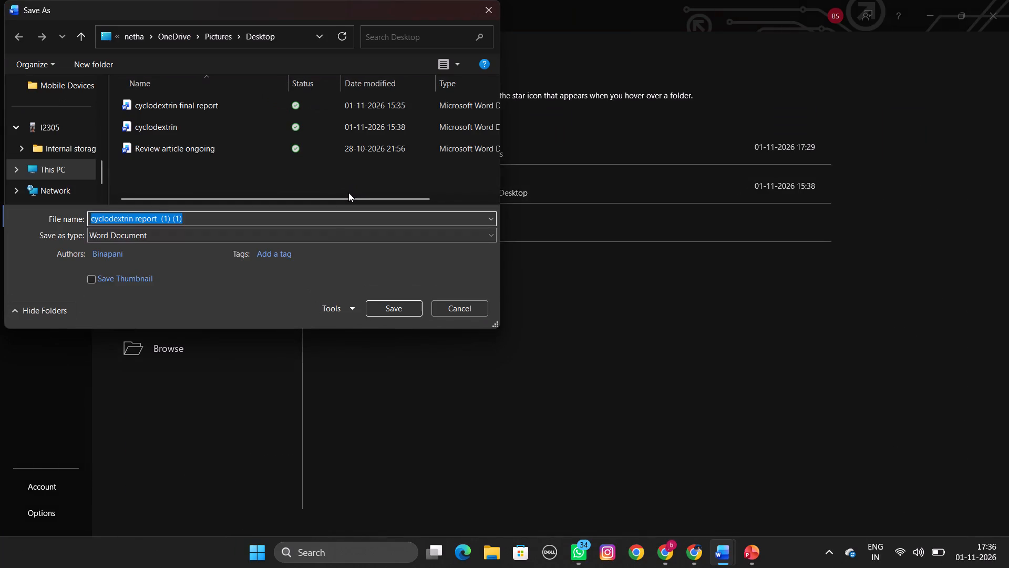
{"action": "left_click", "coordinate": [398, 310]}
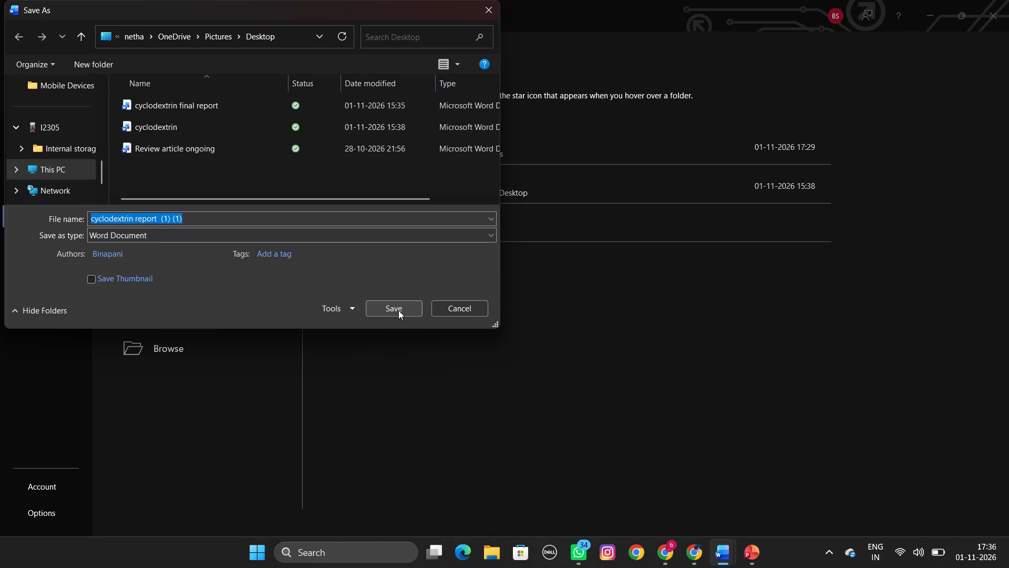
Save the report in the OneDrive Desktop folder as a Word document named cyclodextrin report (1) (1).
{"action": "left_click", "coordinate": [398, 310]}
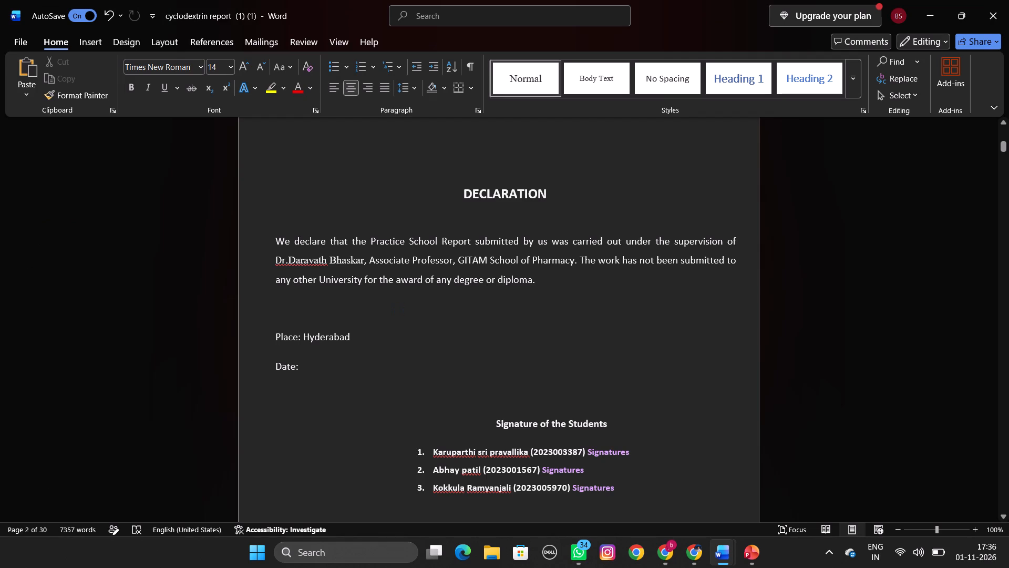
Close the document window of cyclodextrin report (1) (1).
{"action": "left_click", "coordinate": [1008, 0]}
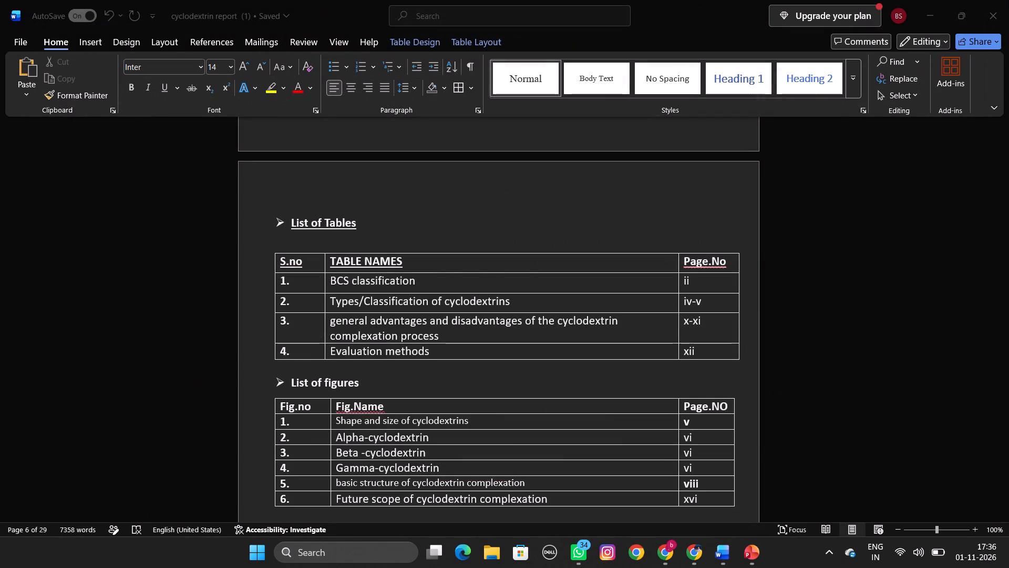
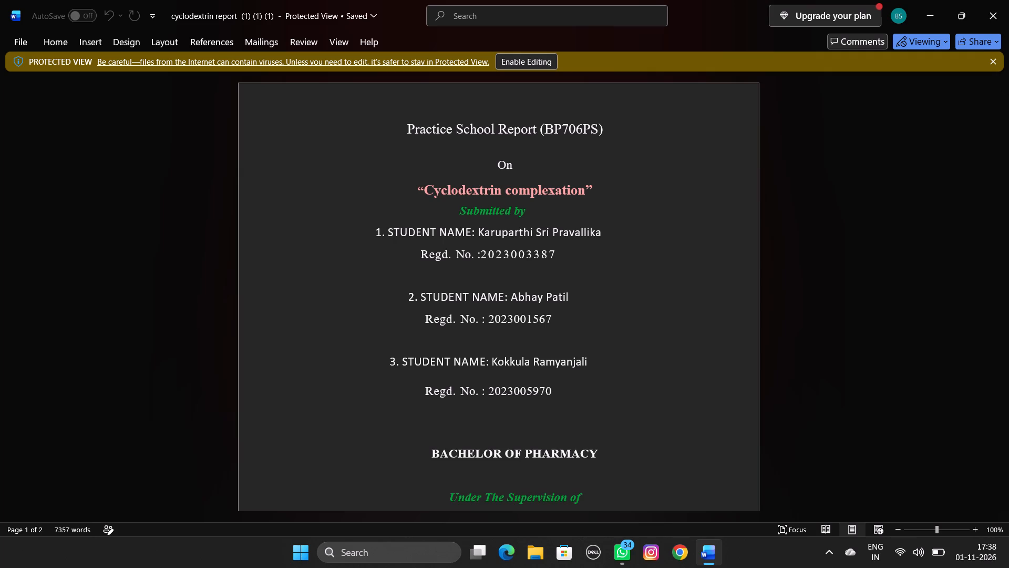
{"action": "scroll", "coordinate": [618, 416], "scroll_direction": "down", "scroll_amount": 4}
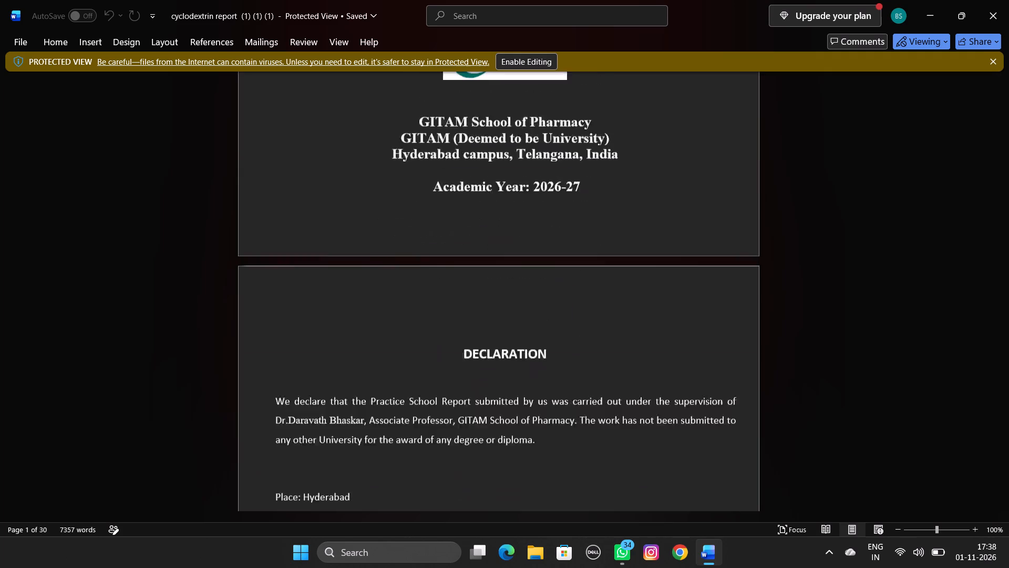
{"action": "scroll", "coordinate": [618, 416], "scroll_direction": "down", "scroll_amount": 12}
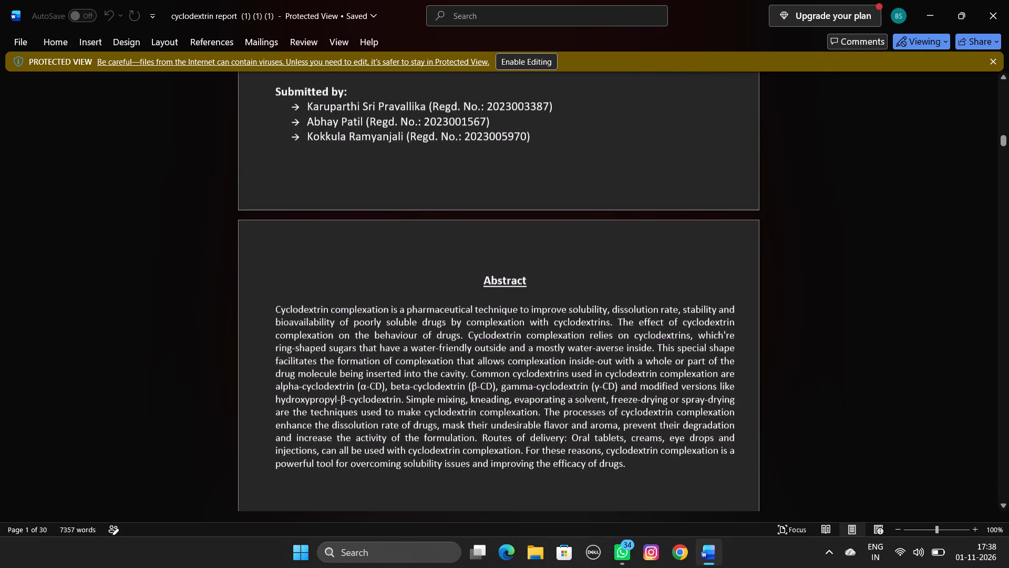
{"action": "scroll", "coordinate": [618, 416], "scroll_direction": "down", "scroll_amount": 7}
{"action": "scroll", "coordinate": [618, 416], "scroll_direction": "up", "scroll_amount": 1}
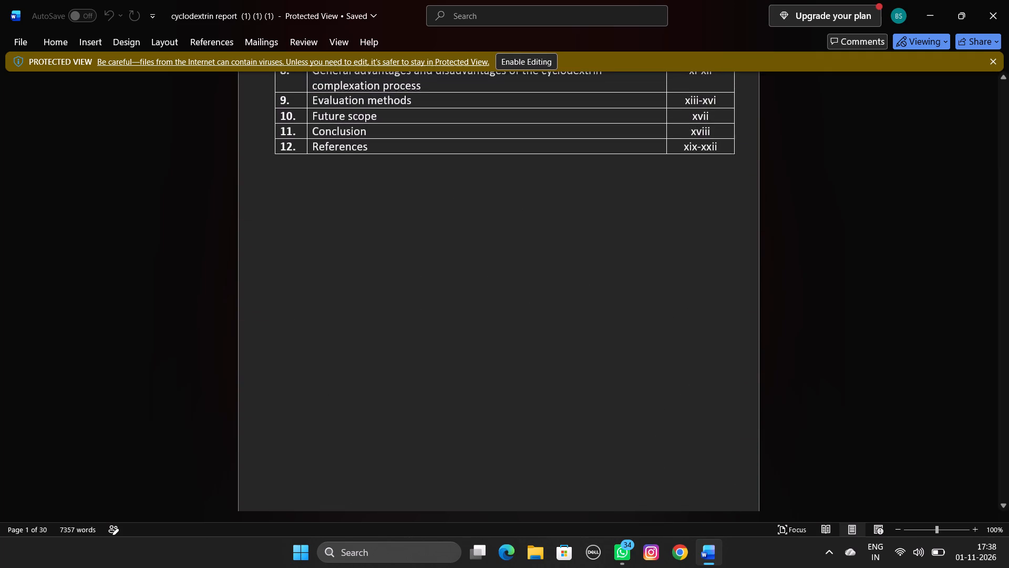
{"action": "scroll", "coordinate": [618, 416], "scroll_direction": "up", "scroll_amount": 1}
{"action": "scroll", "coordinate": [618, 416], "scroll_direction": "down", "scroll_amount": 5}
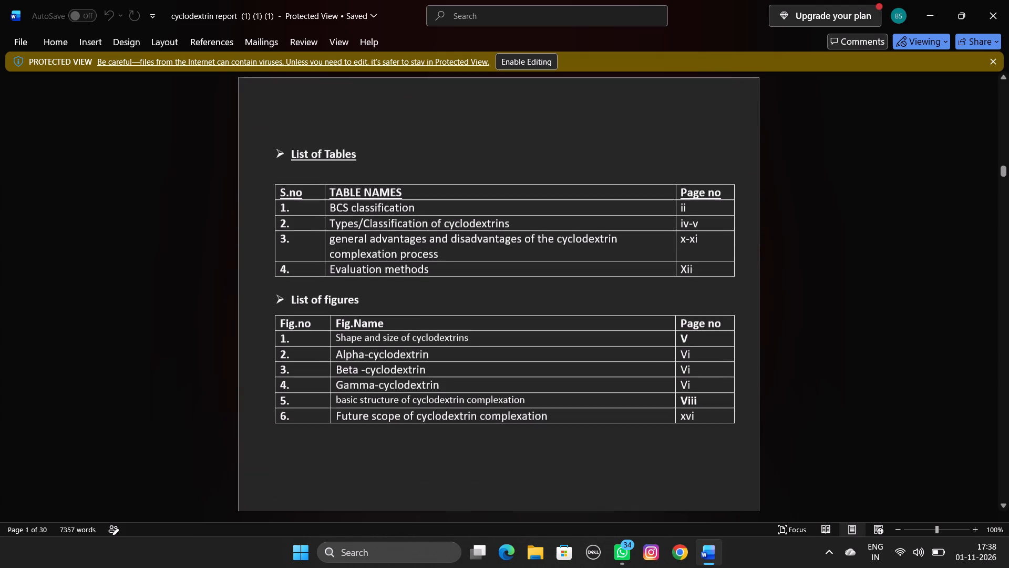
{"action": "scroll", "coordinate": [618, 416], "scroll_direction": "down", "scroll_amount": 4}
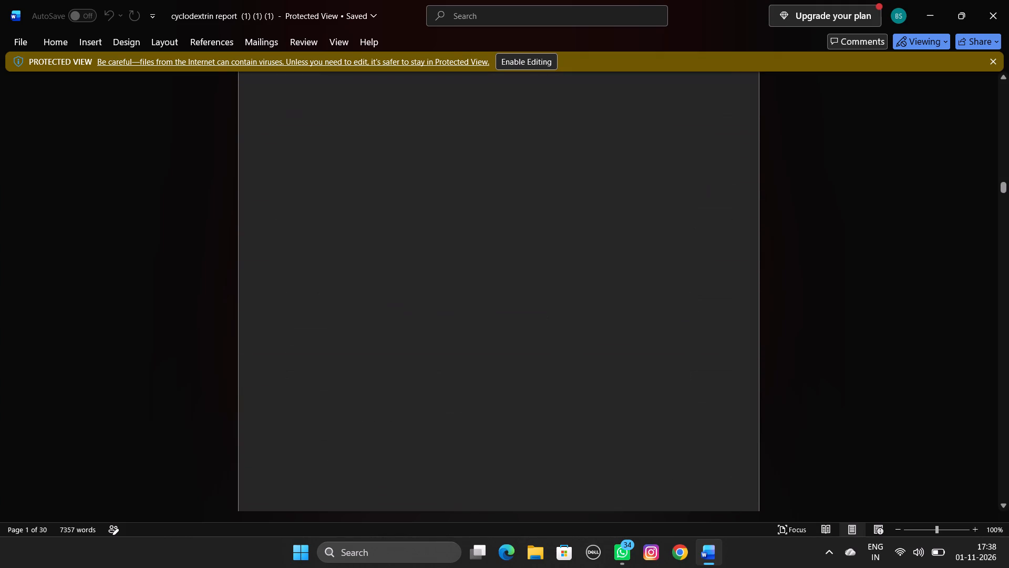
{"action": "scroll", "coordinate": [618, 416], "scroll_direction": "up", "scroll_amount": 8}
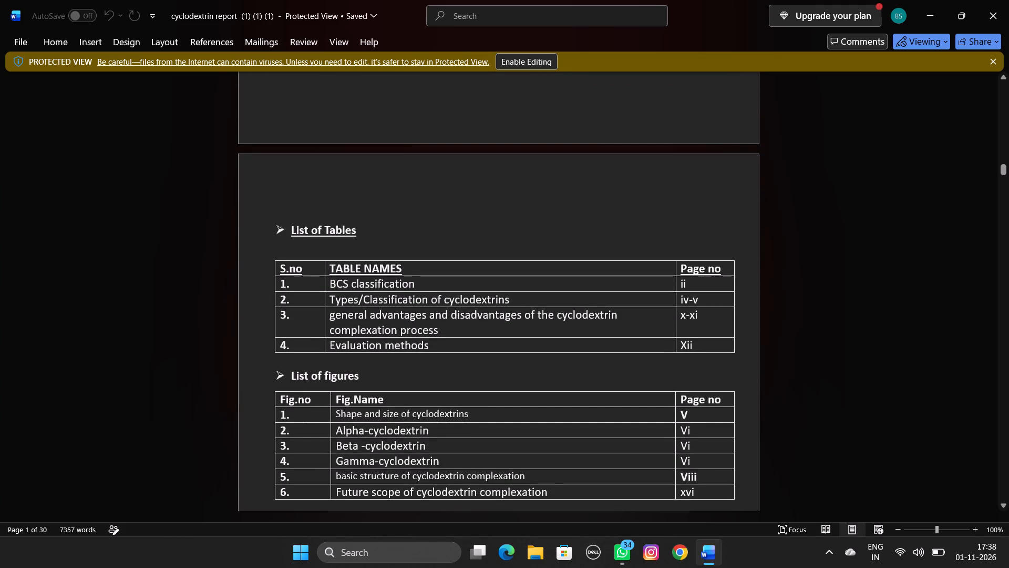
{"action": "scroll", "coordinate": [618, 416], "scroll_direction": "down", "scroll_amount": 1}
{"action": "left_click", "coordinate": [708, 457]}
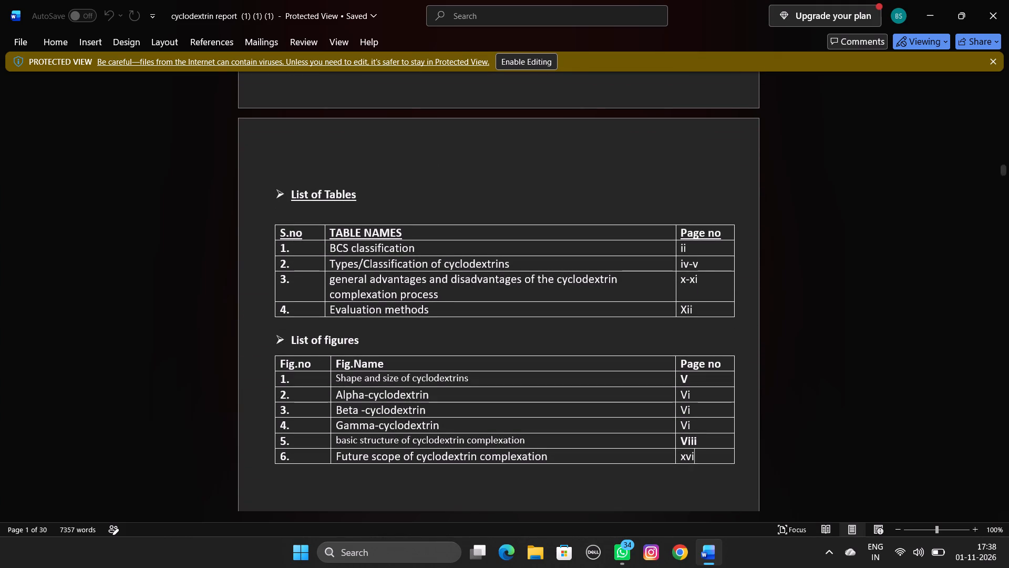